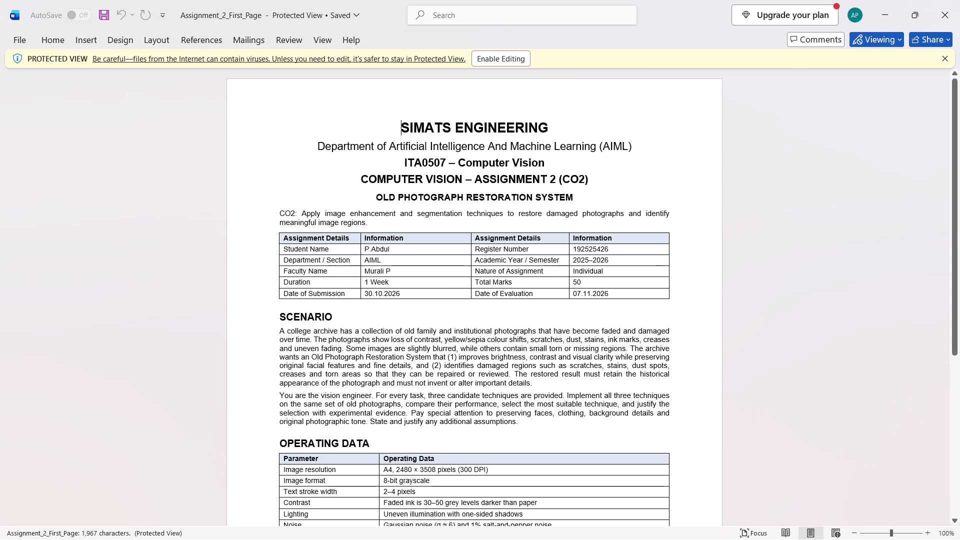
click(512, 56)
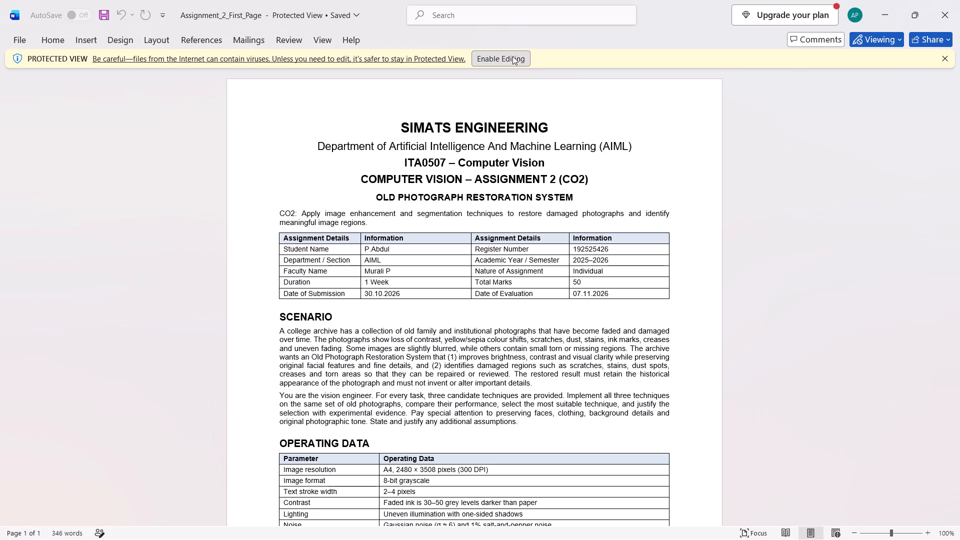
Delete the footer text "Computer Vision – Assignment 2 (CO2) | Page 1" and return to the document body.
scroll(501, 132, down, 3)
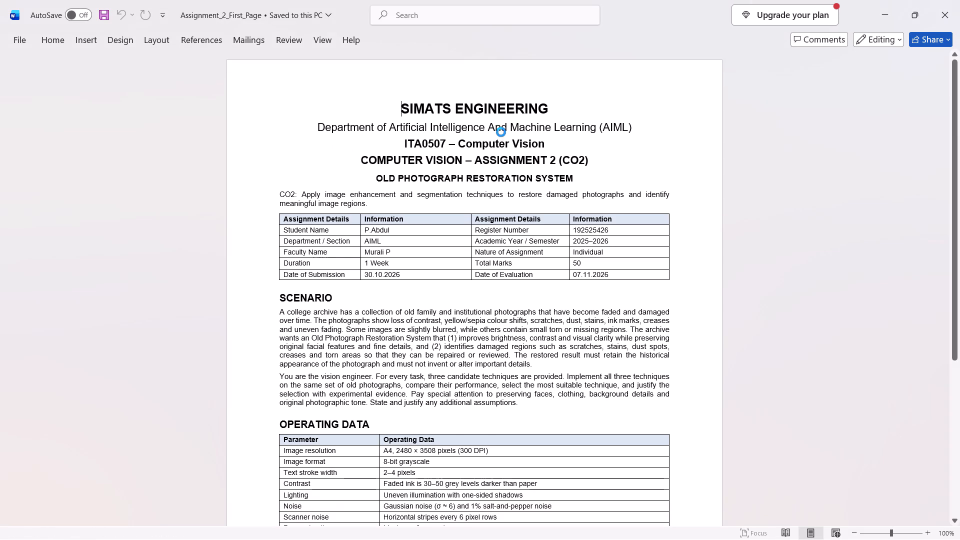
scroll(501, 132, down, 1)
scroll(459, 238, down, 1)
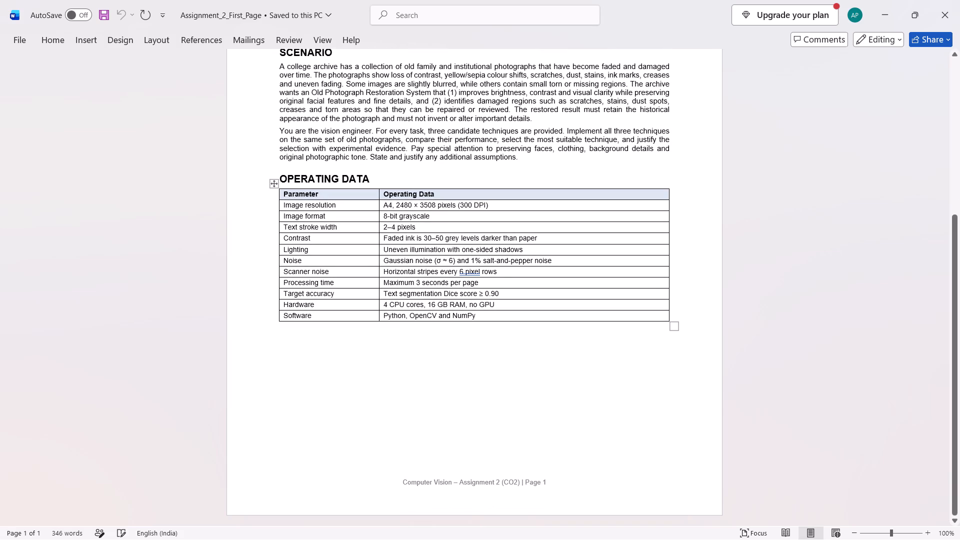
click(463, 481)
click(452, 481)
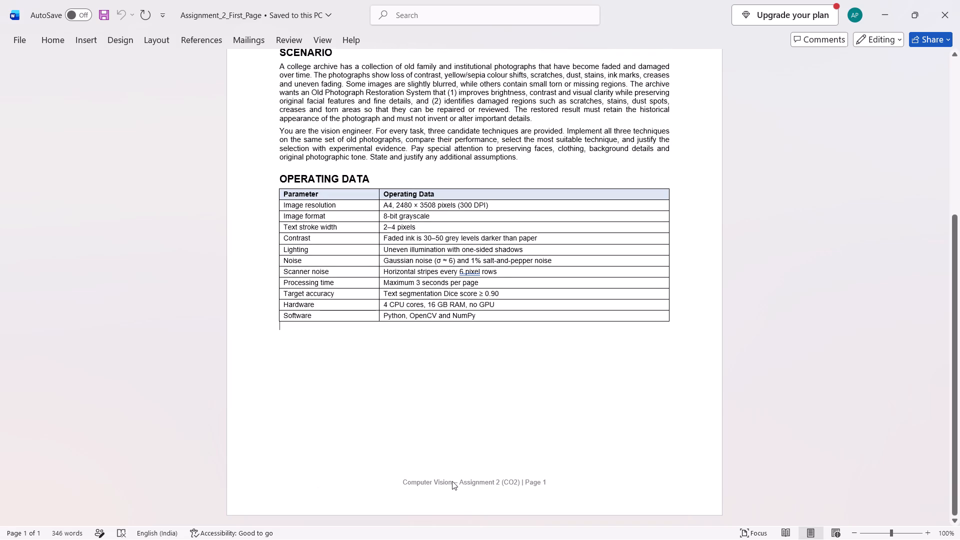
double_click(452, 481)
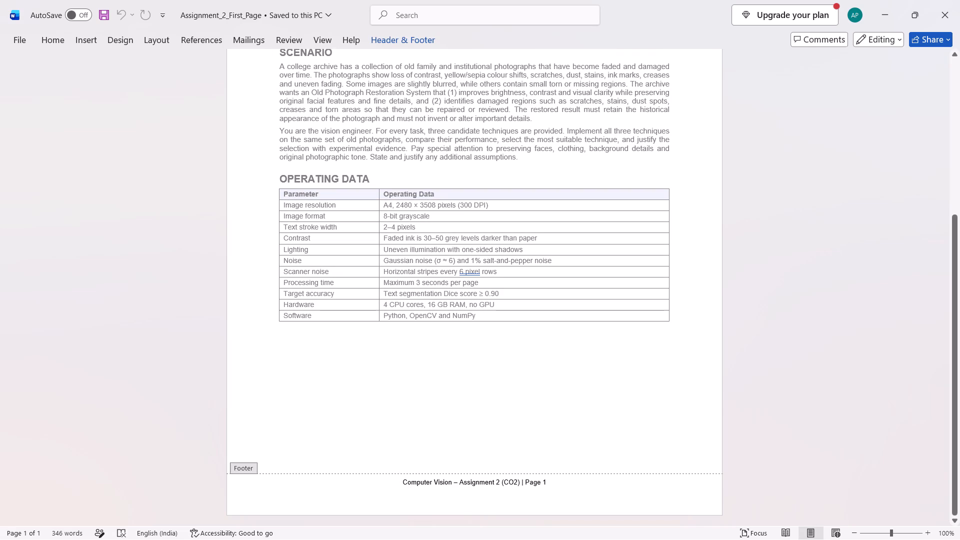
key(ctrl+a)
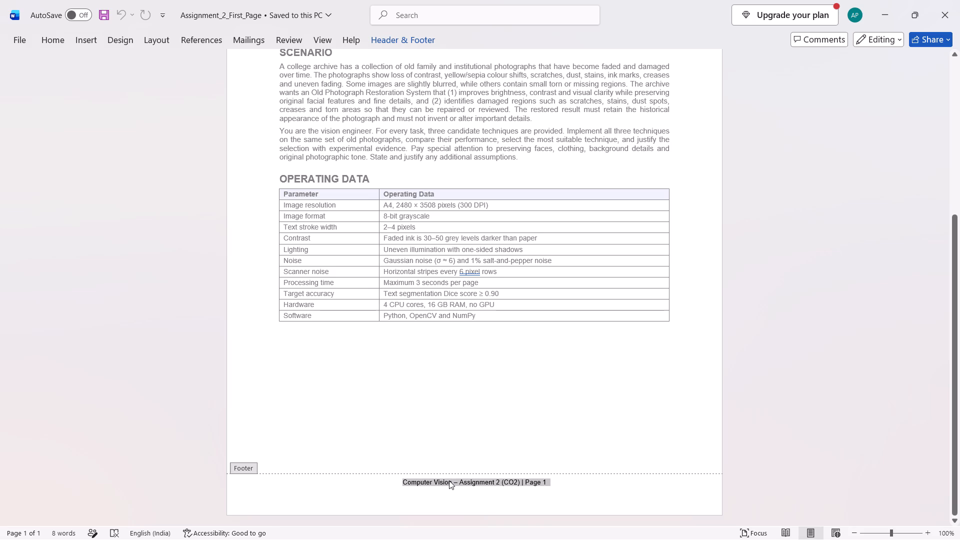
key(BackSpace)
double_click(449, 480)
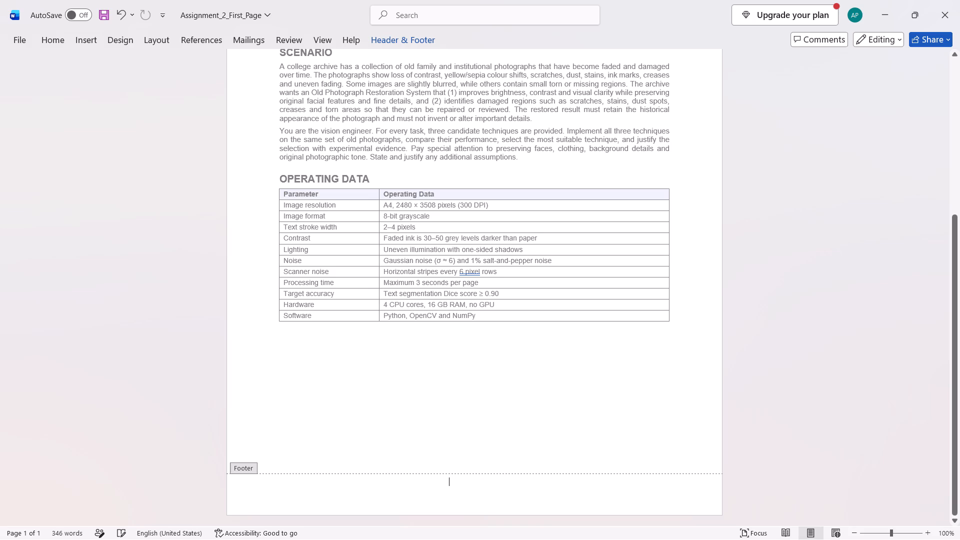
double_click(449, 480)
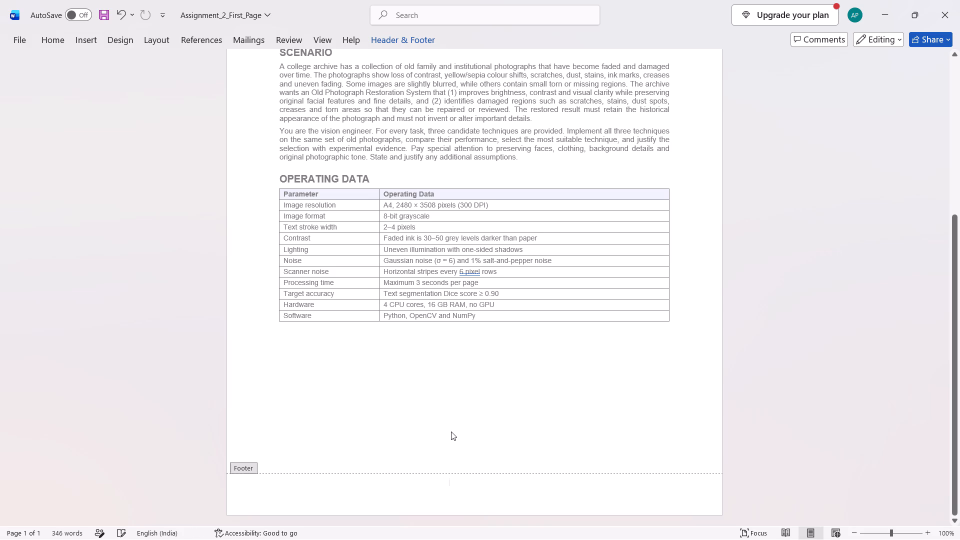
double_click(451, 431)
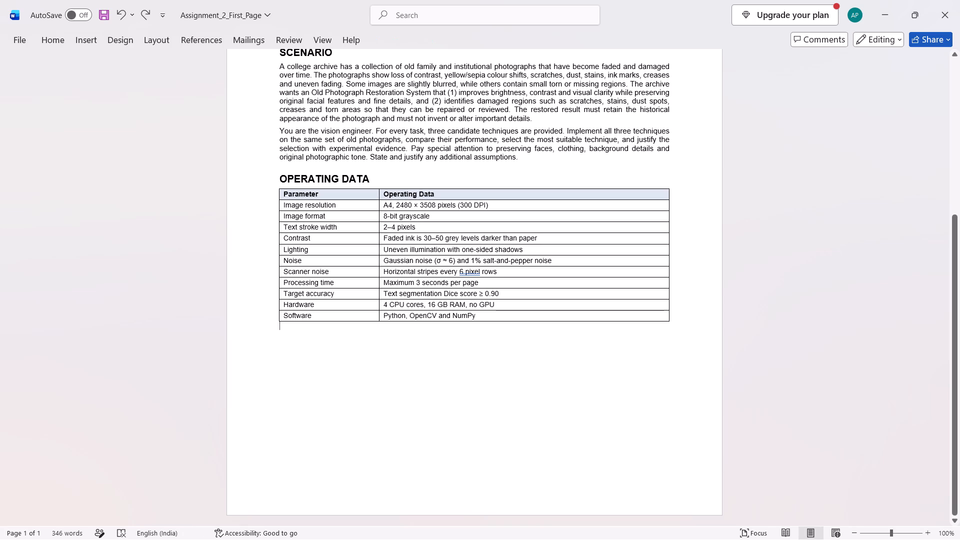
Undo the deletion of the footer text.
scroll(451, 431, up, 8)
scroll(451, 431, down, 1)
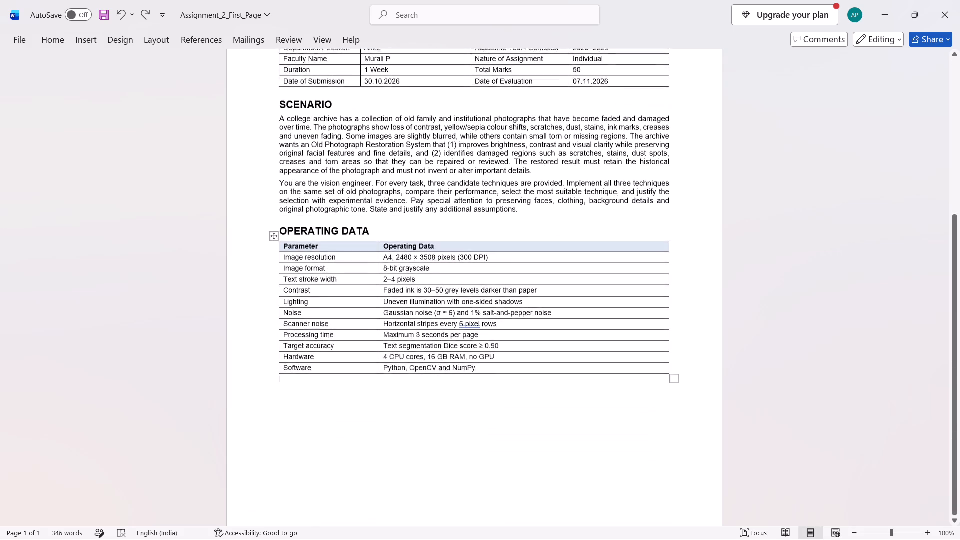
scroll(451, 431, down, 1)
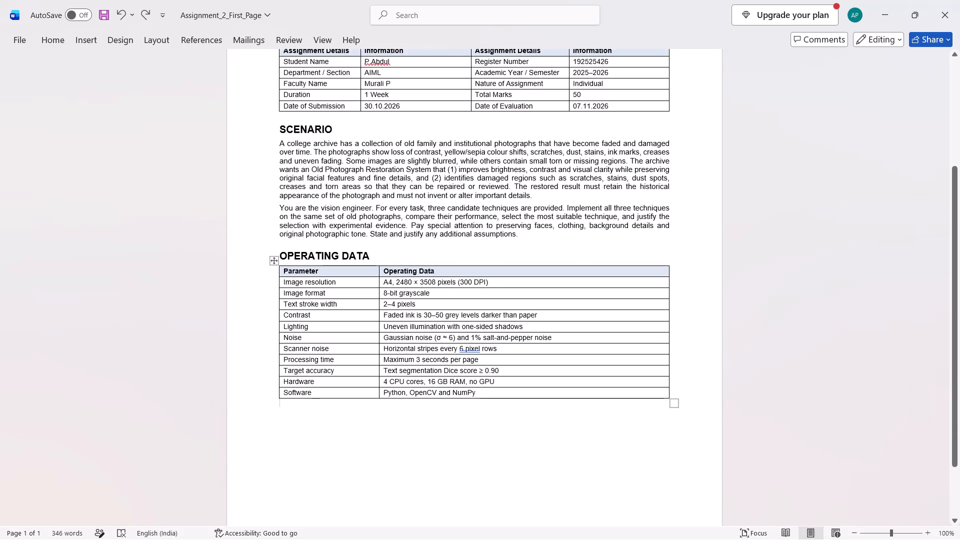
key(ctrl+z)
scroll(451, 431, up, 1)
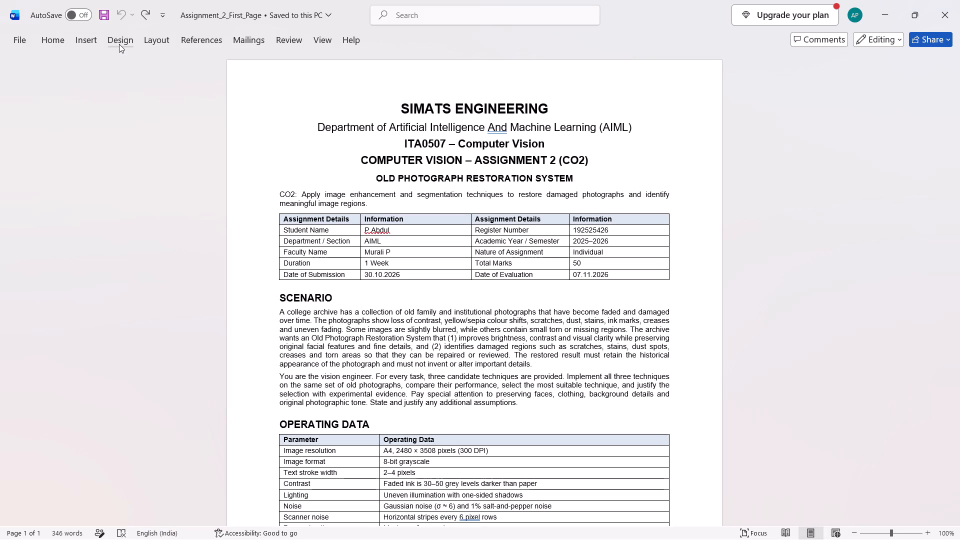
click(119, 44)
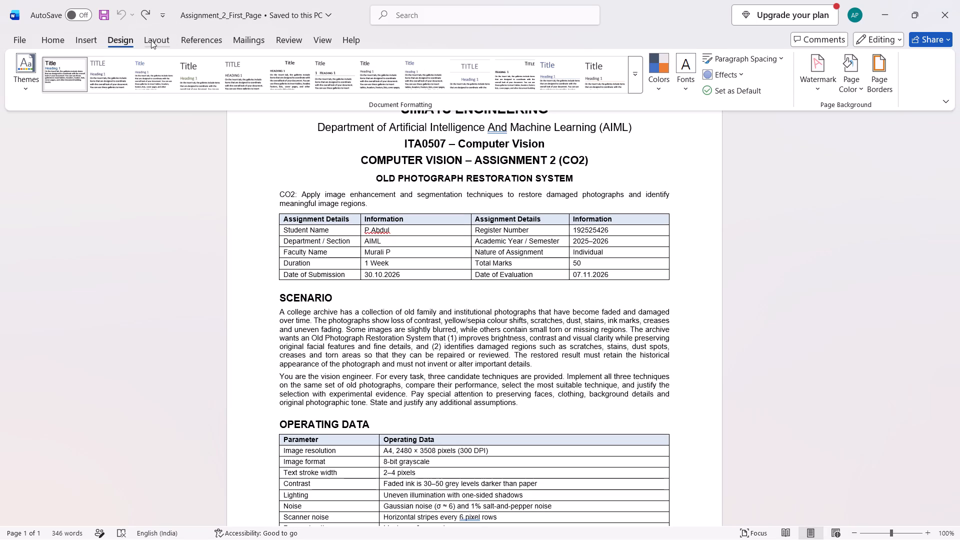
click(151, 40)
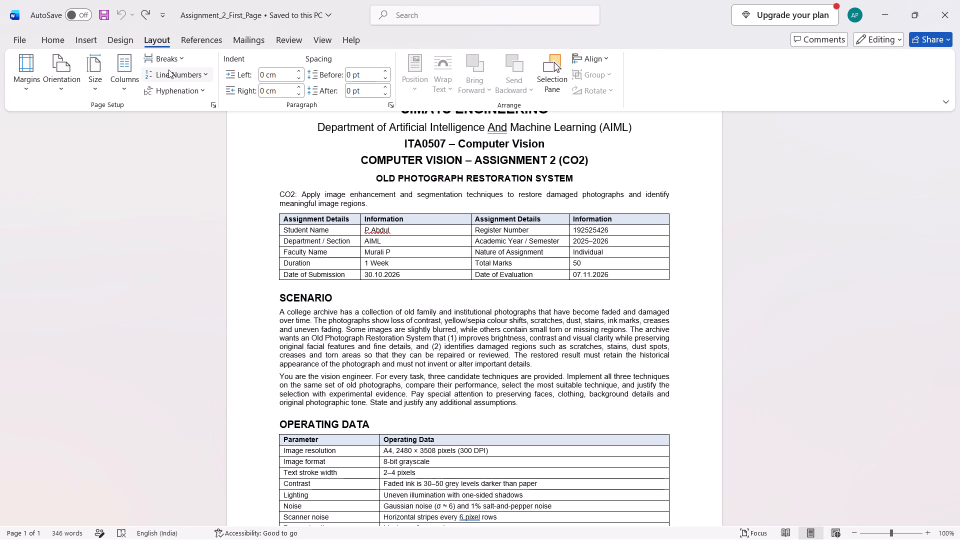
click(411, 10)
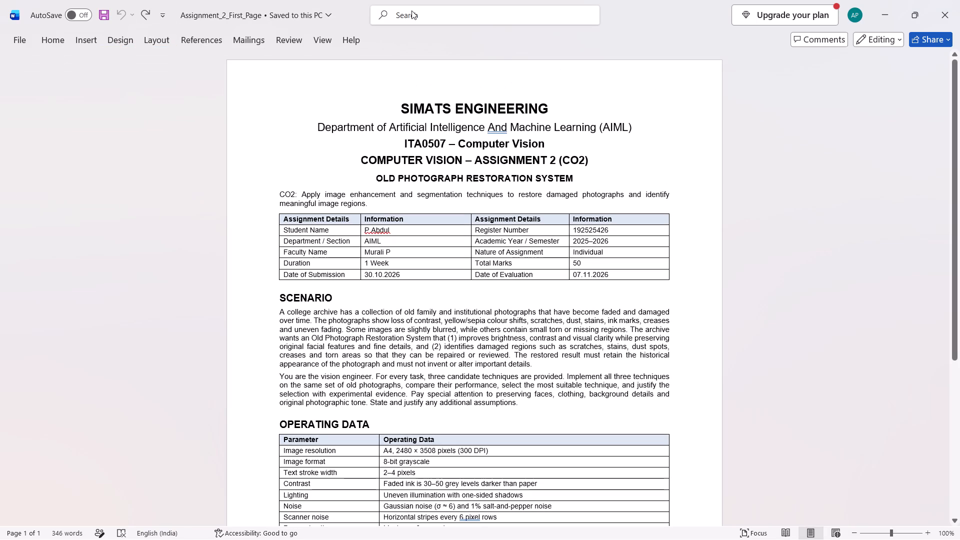
Insert a bottom-of-page number in the Plain Number 2 style and return to the document body.
click(411, 10)
key(p)
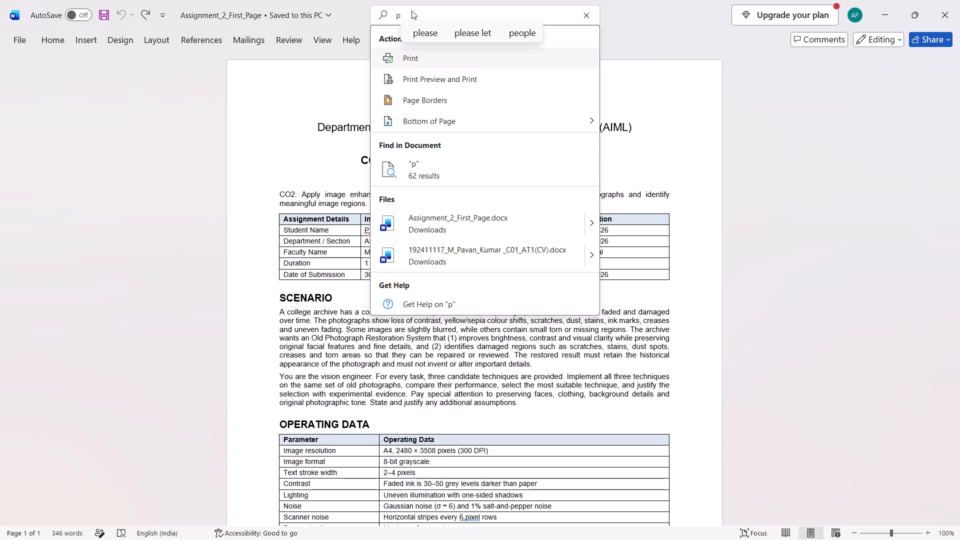
text(ages)
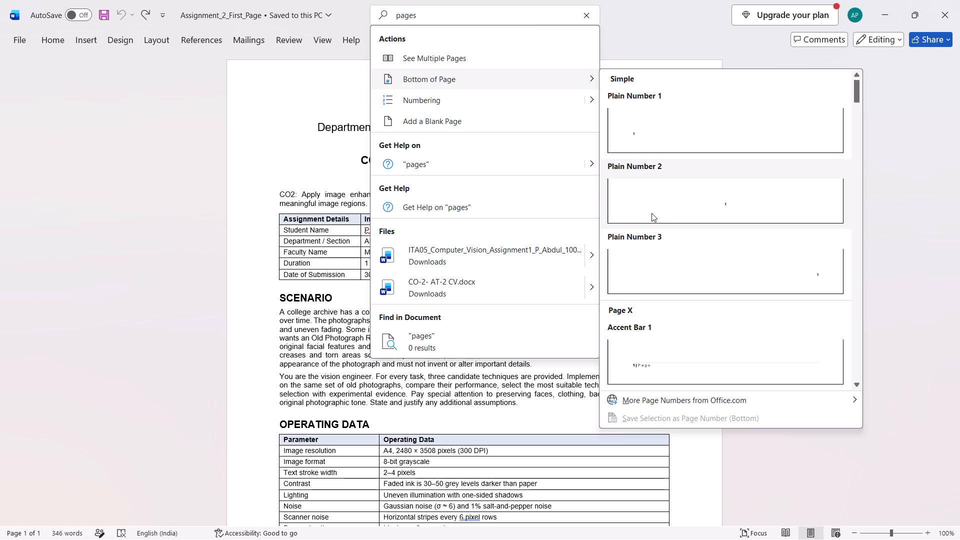
click(651, 213)
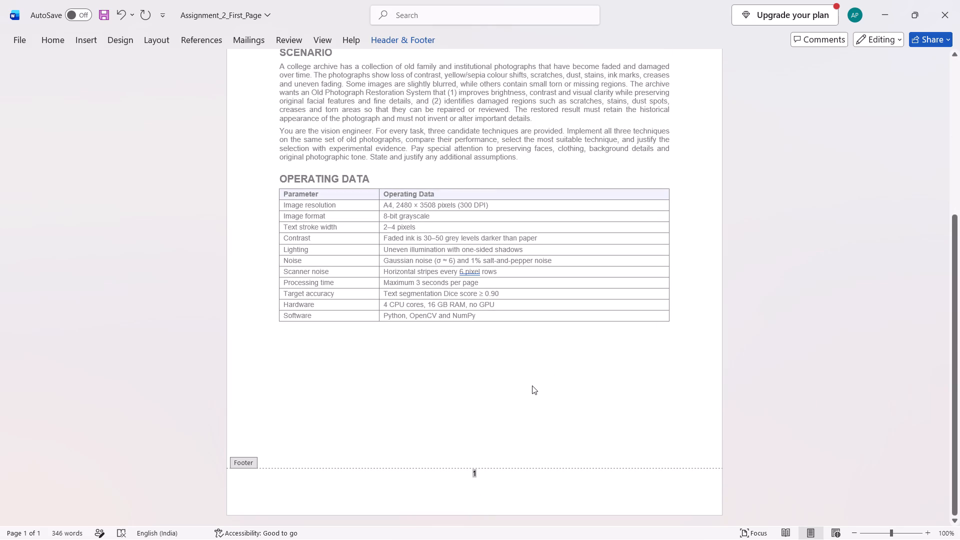
click(532, 385)
click(908, 421)
triple_click(550, 359)
Add empty lines below the Operating Data table until the document runs onto a second page.
scroll(550, 359, up, 1)
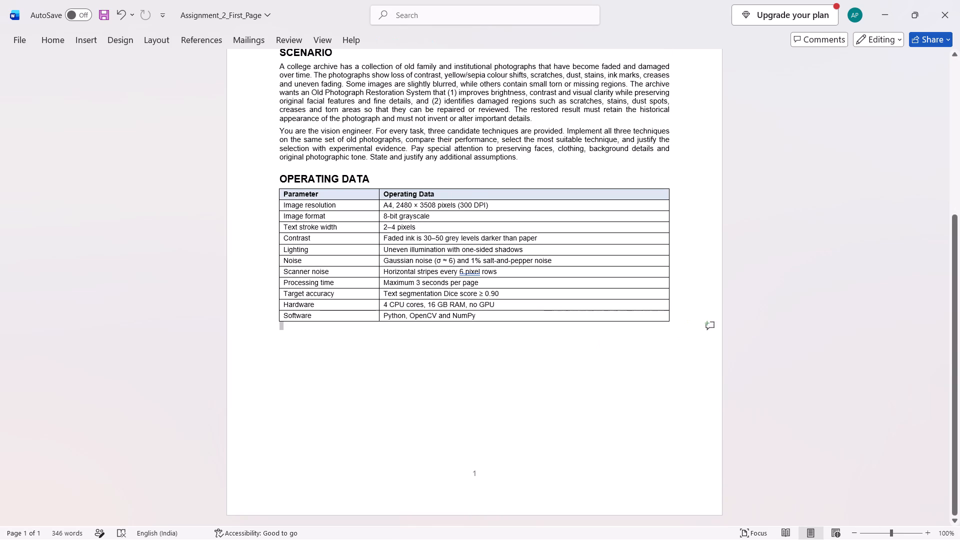
scroll(550, 359, up, 2)
scroll(550, 359, down, 7)
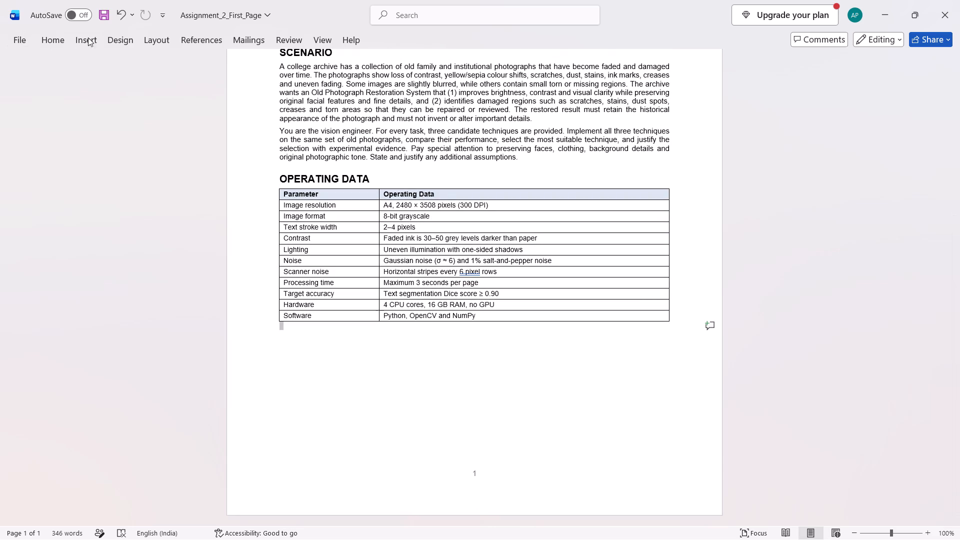
click(386, 384)
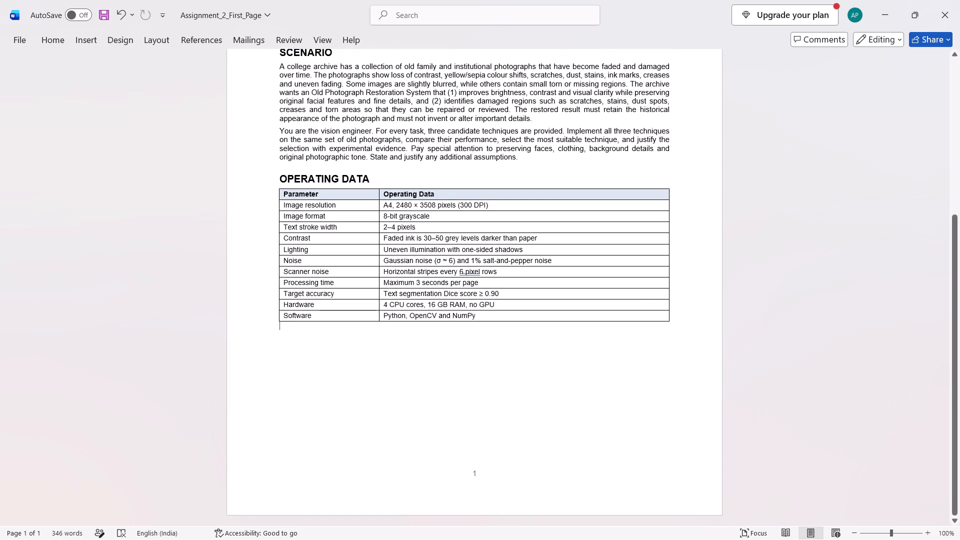
key(backslash)
key(Return)
key(Return)
key(Return)
key(Return)
key(Return)
key(Return)
key(Return)
key(Return)
key(Return)
key(Return)
key(Return)
key(Return)
key(Return)
key(Return)
key(Return)
key(Return)
key(Return)
key(Return)
key(Return)
key(Return)
key(Return)
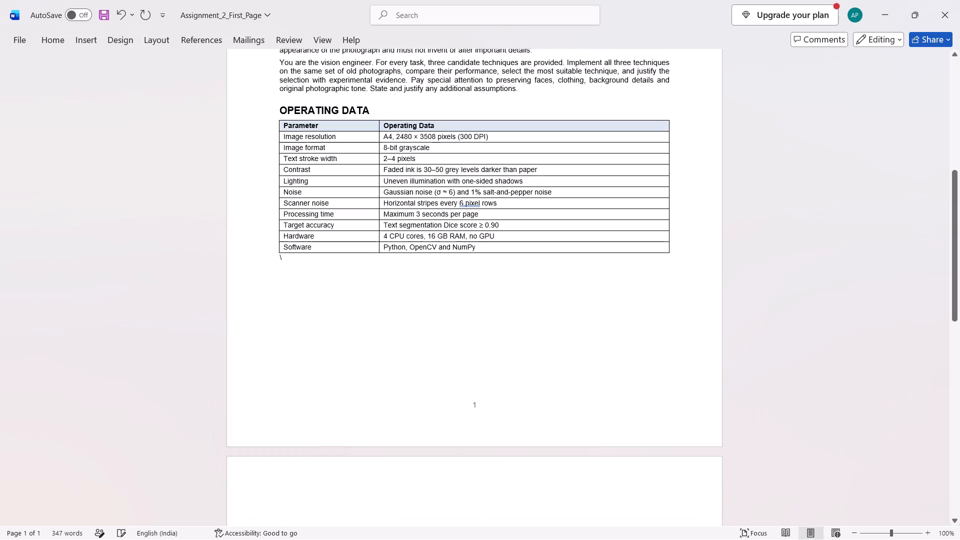
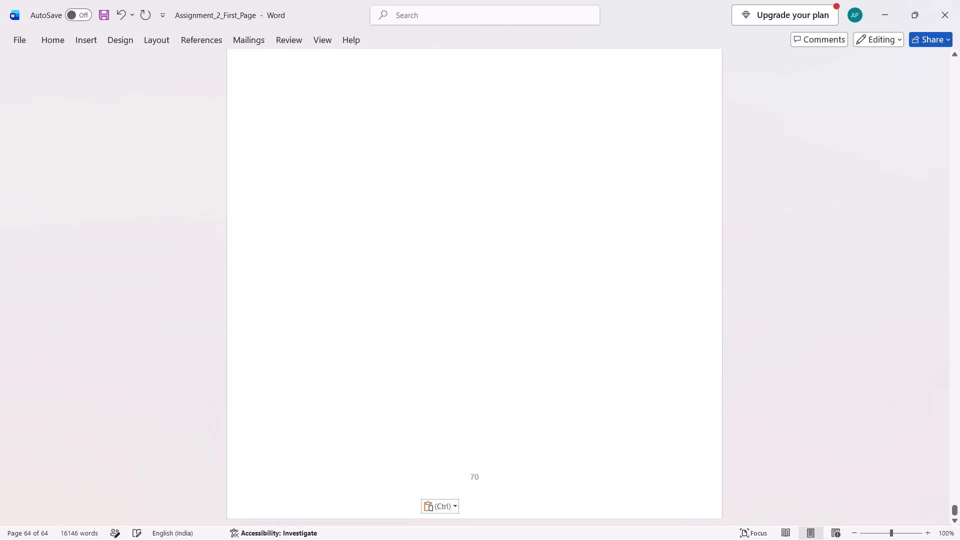
scroll(332, 342, right, 1)
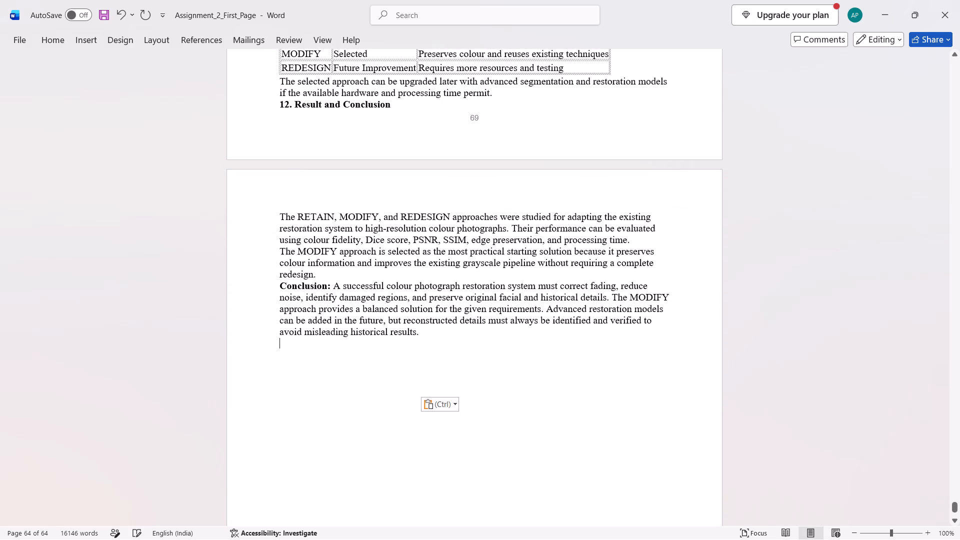
scroll(332, 342, down, 6)
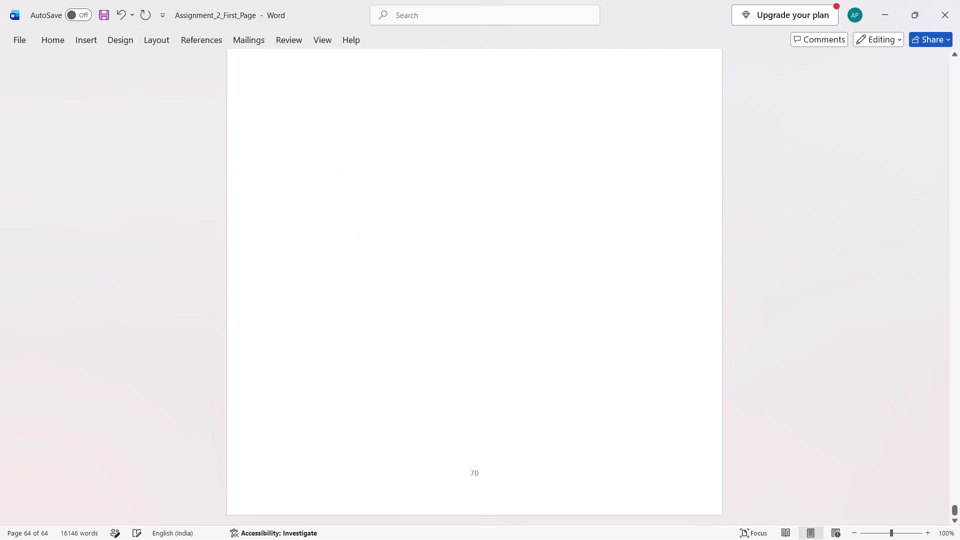
scroll(332, 342, up, 20)
scroll(332, 342, up, 20)
scroll(332, 342, up, 20)
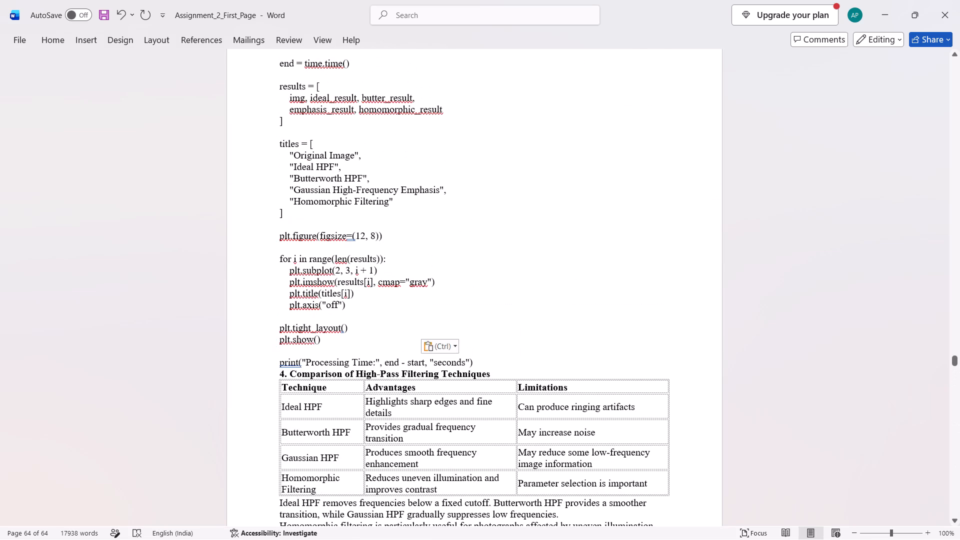
scroll(332, 342, up, 20)
scroll(332, 342, up, 20)
scroll(332, 342, up, 20)
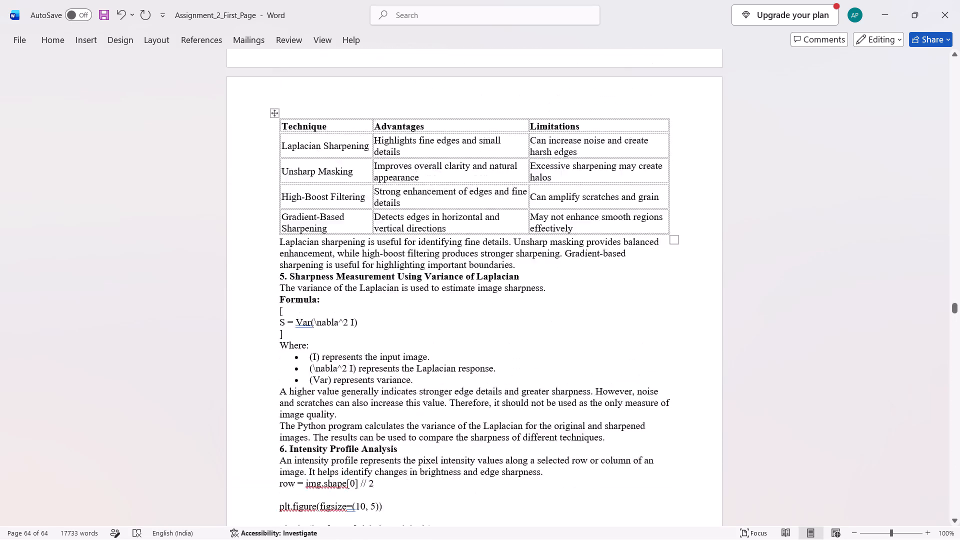
scroll(332, 342, up, 20)
scroll(332, 342, up, 20)
scroll(332, 342, up, 20)
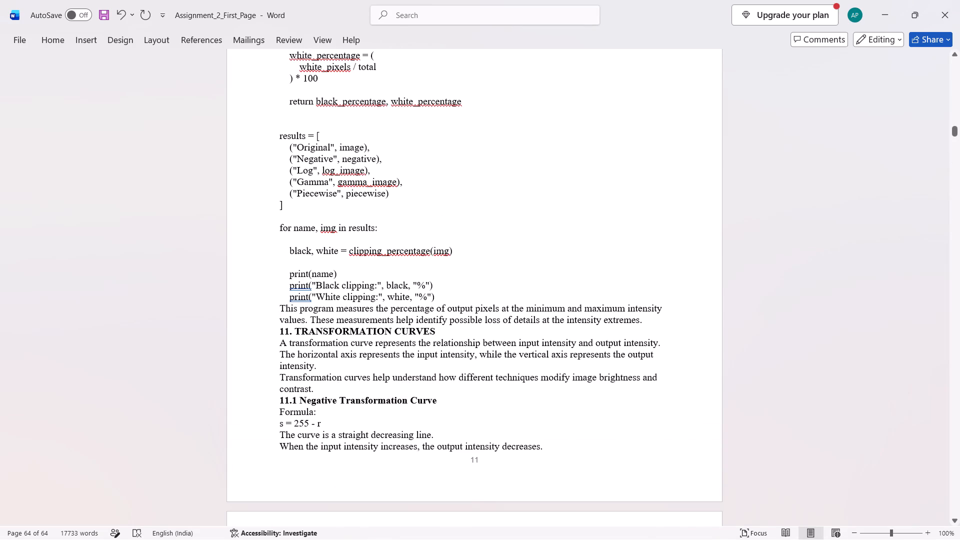
scroll(332, 342, up, 20)
scroll(332, 342, up, 5)
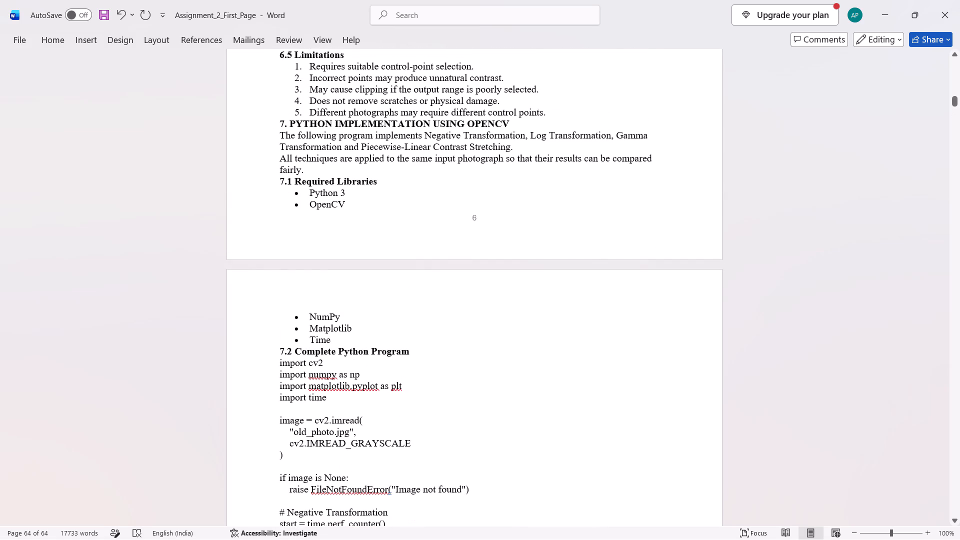
click(346, 168)
Set the line spacing of the entire document to 1.5.
key(ctrl+a)
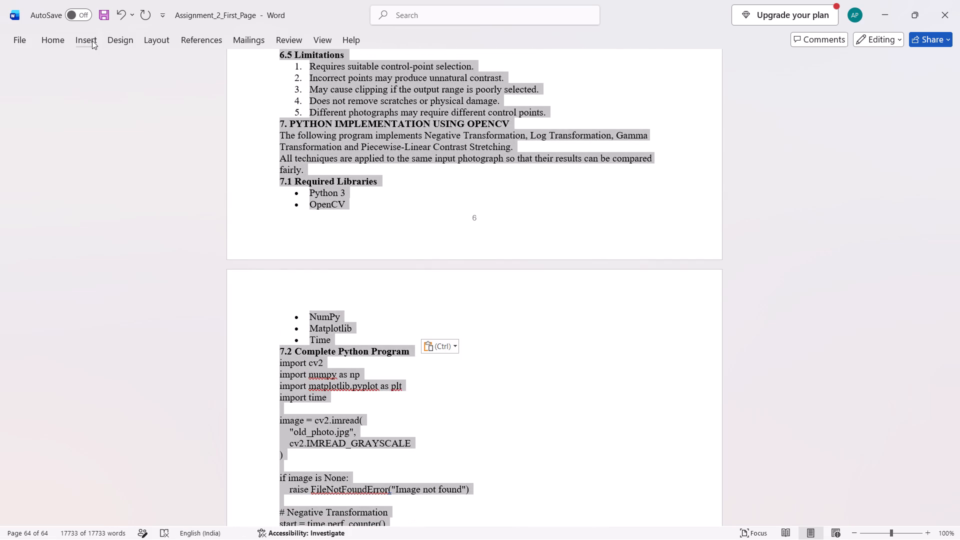
click(92, 40)
click(110, 40)
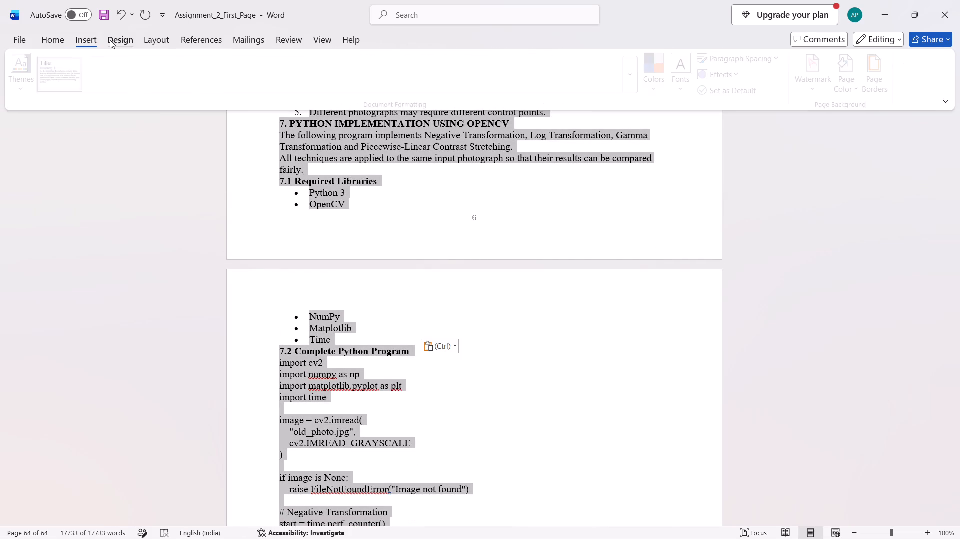
click(150, 36)
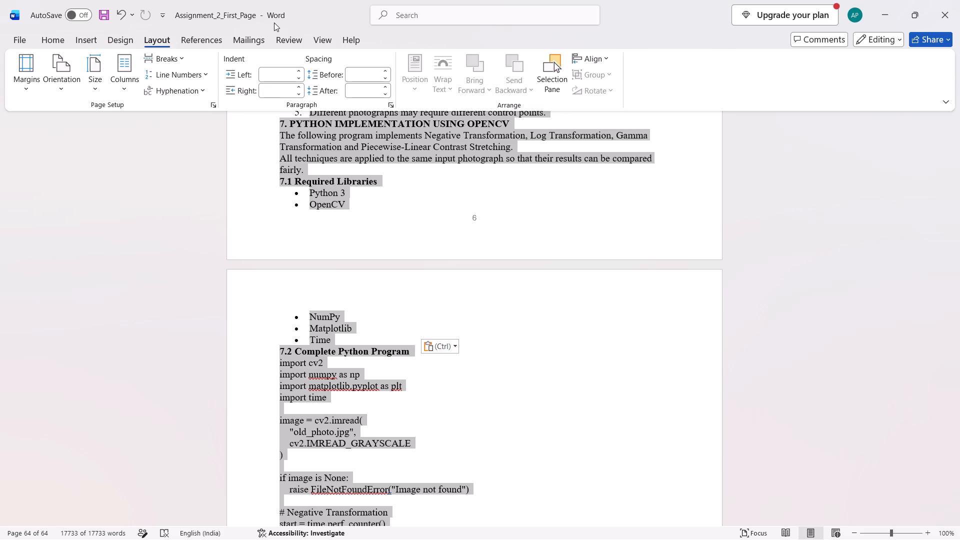
click(418, 14)
click(418, 14)
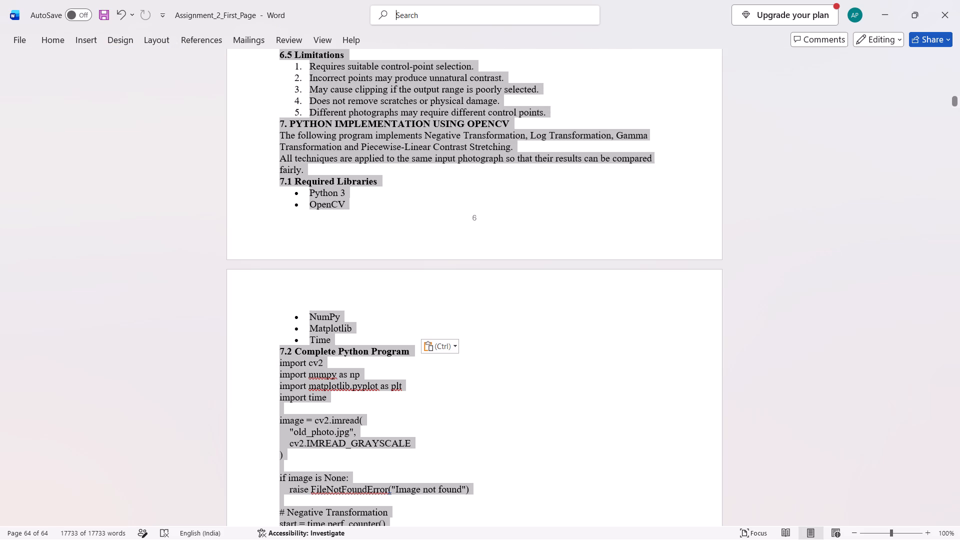
text(so)
key(BackSpace)
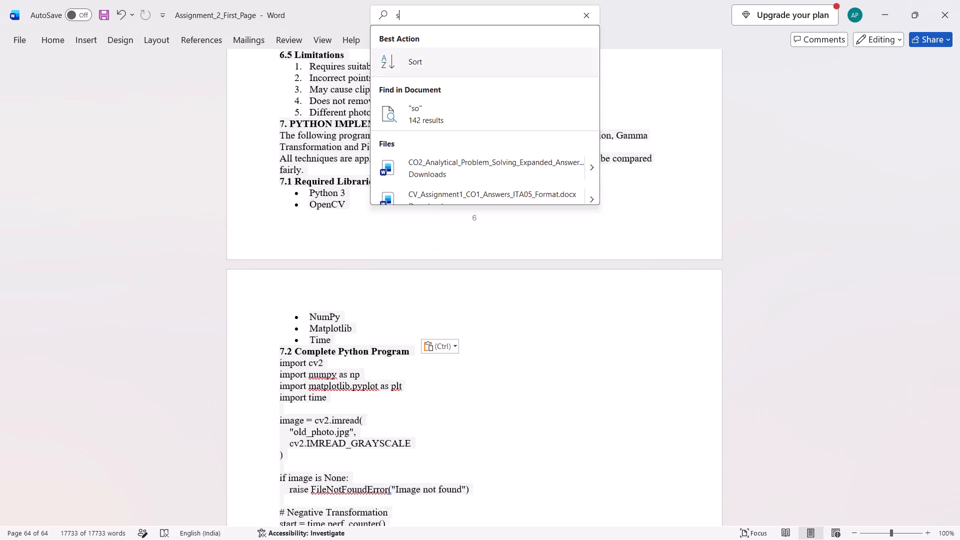
text(pace)
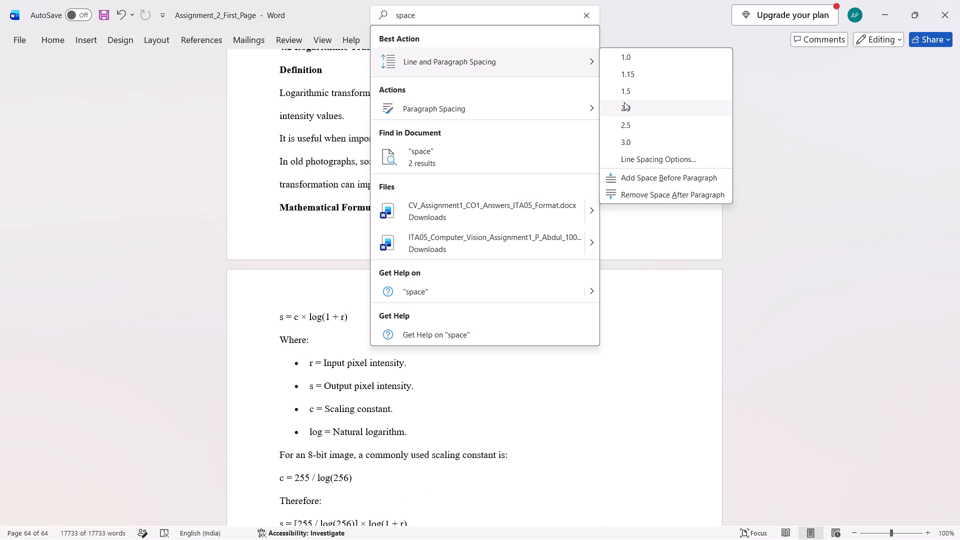
click(622, 94)
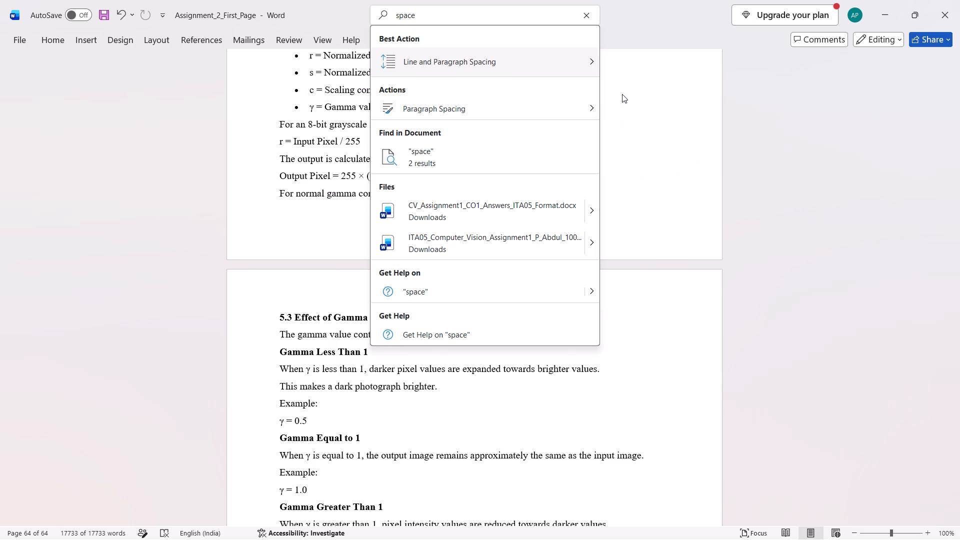
click(622, 94)
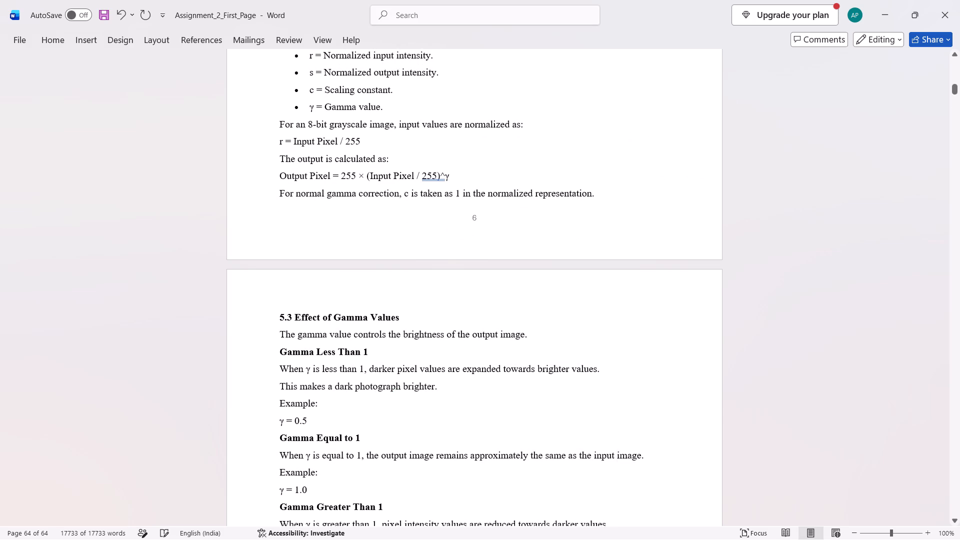
Check the line spacing across the document, from the Task 1 introduction to the Task 10 conclusion.
scroll(622, 94, up, 5)
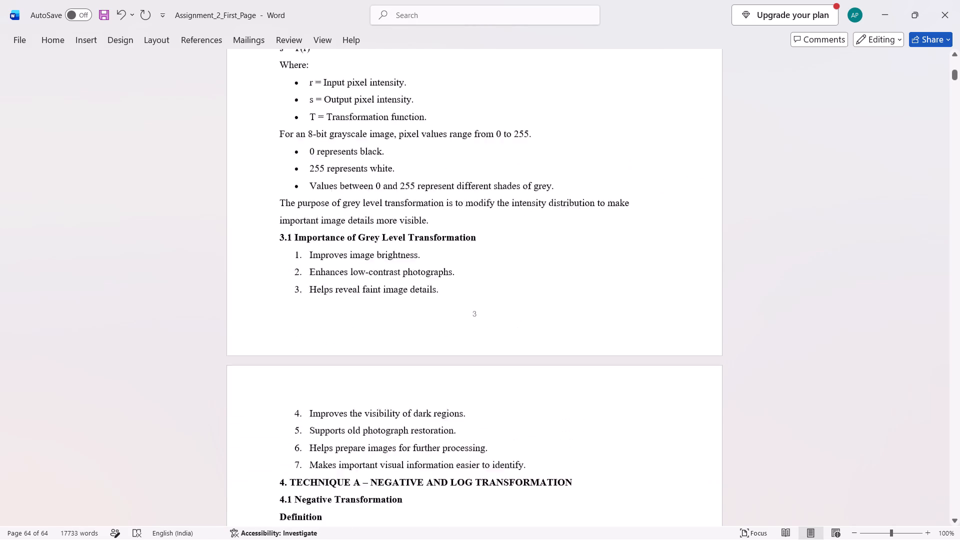
scroll(622, 94, up, 1)
scroll(622, 94, down, 13)
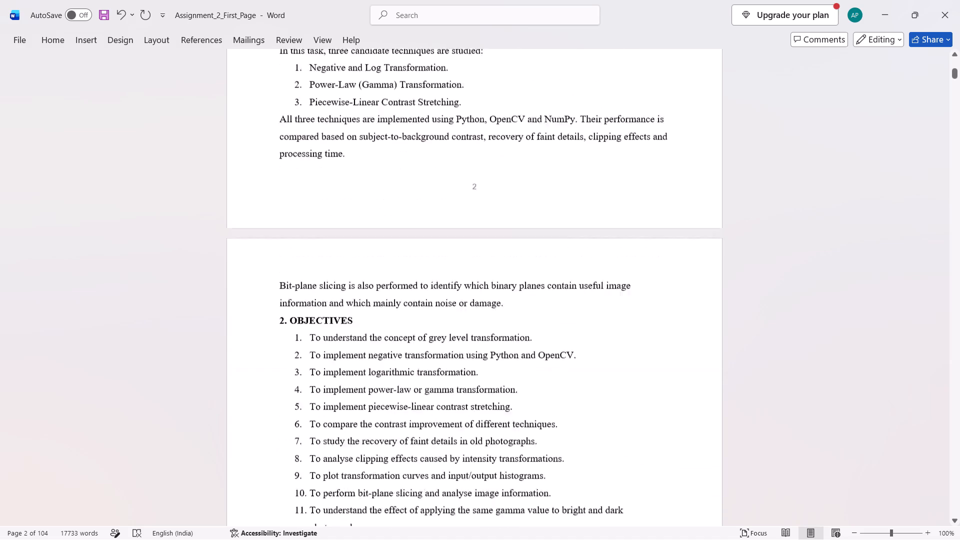
scroll(622, 94, down, 20)
scroll(622, 94, down, 20)
scroll(622, 94, down, 20)
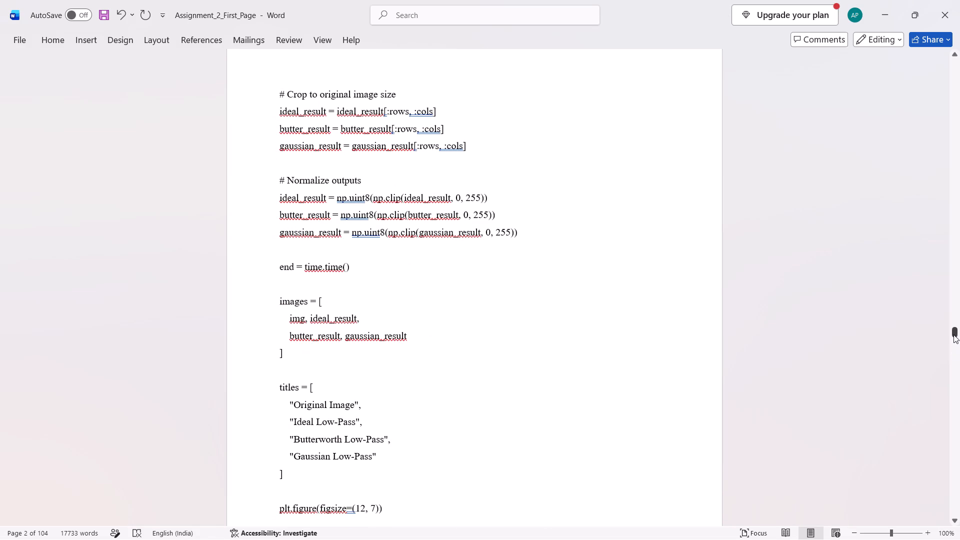
drag(953, 334, 954, 539)
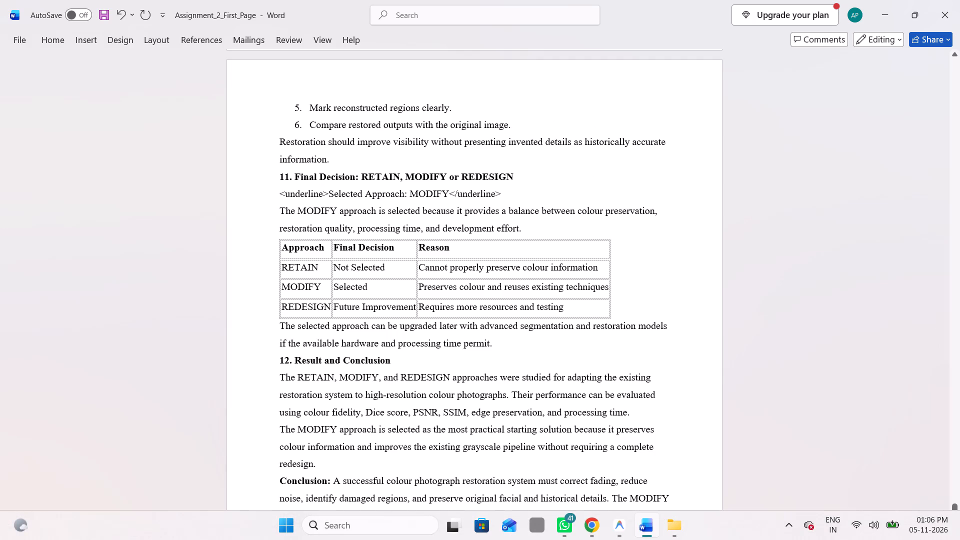
scroll(796, 347, down, 3)
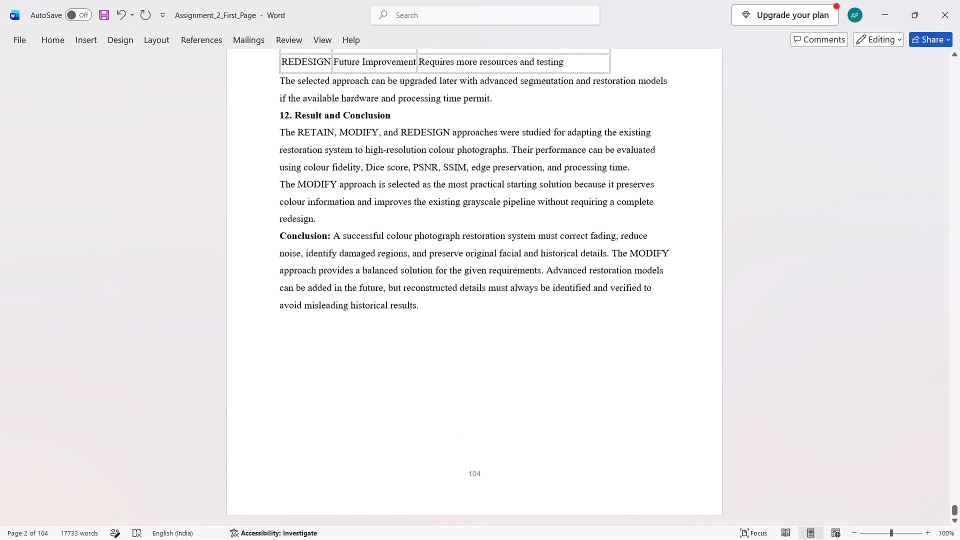
scroll(796, 347, up, 2)
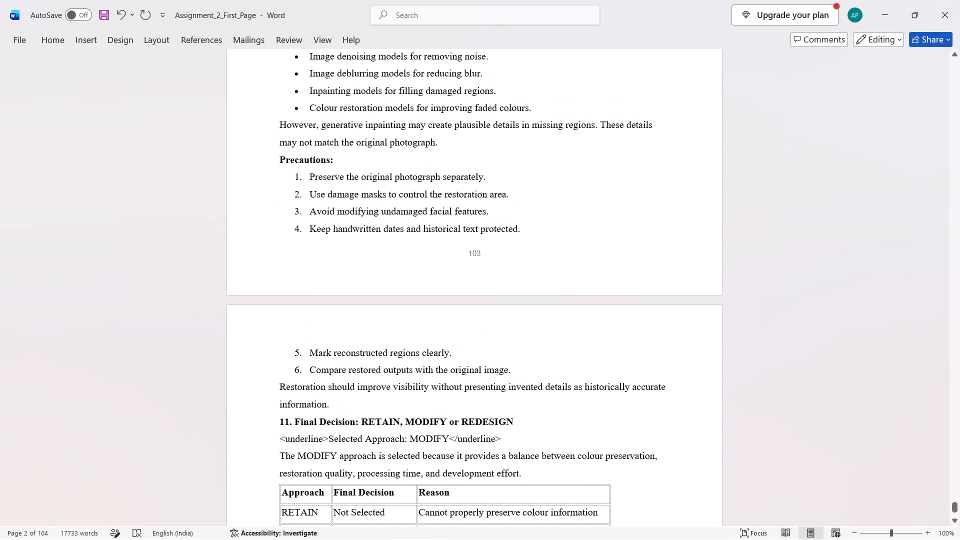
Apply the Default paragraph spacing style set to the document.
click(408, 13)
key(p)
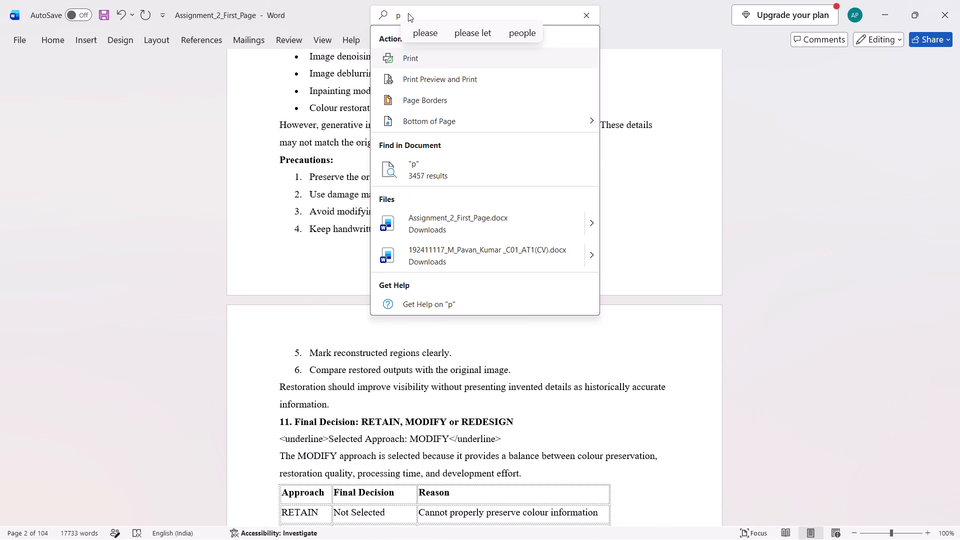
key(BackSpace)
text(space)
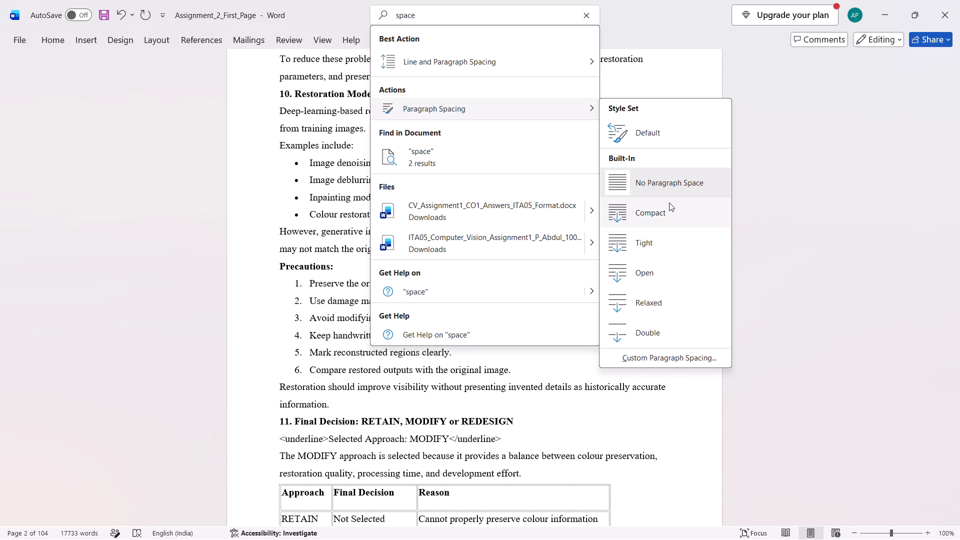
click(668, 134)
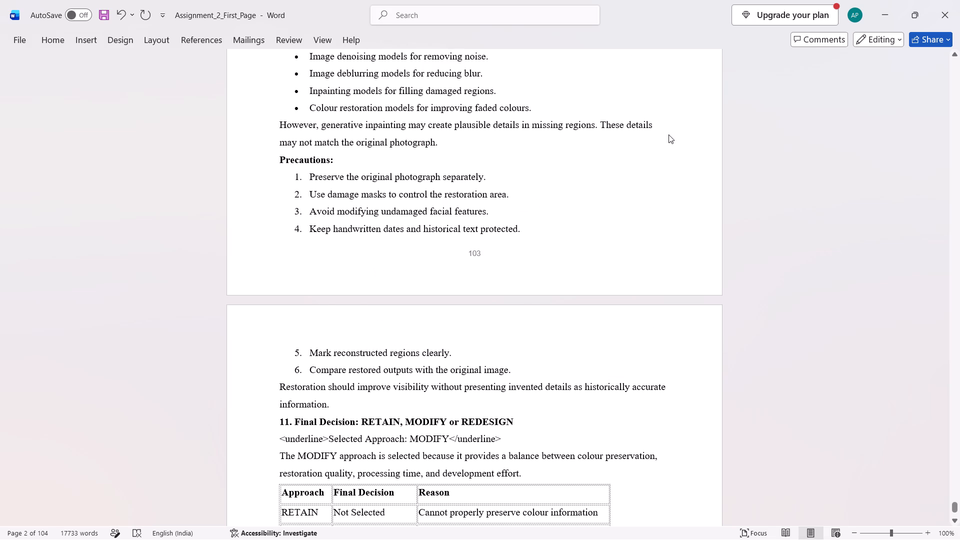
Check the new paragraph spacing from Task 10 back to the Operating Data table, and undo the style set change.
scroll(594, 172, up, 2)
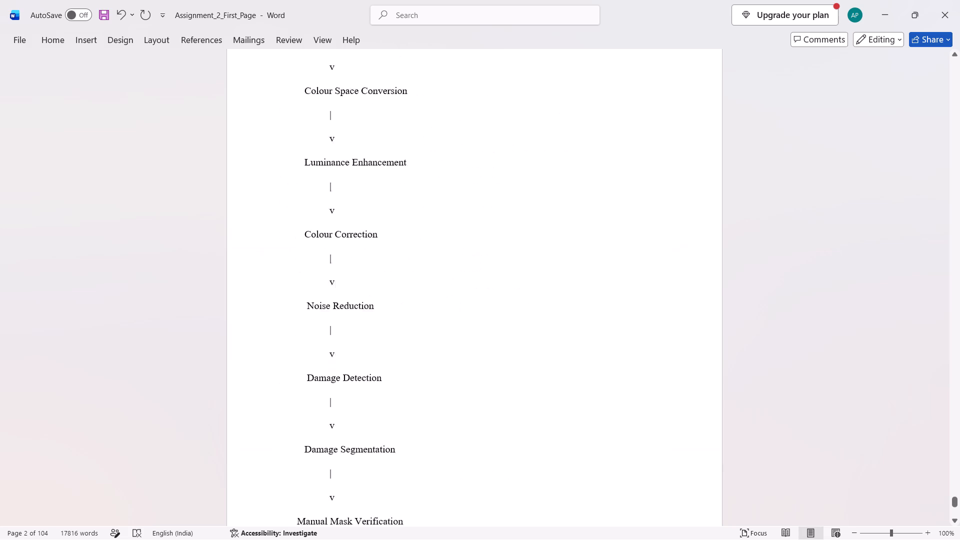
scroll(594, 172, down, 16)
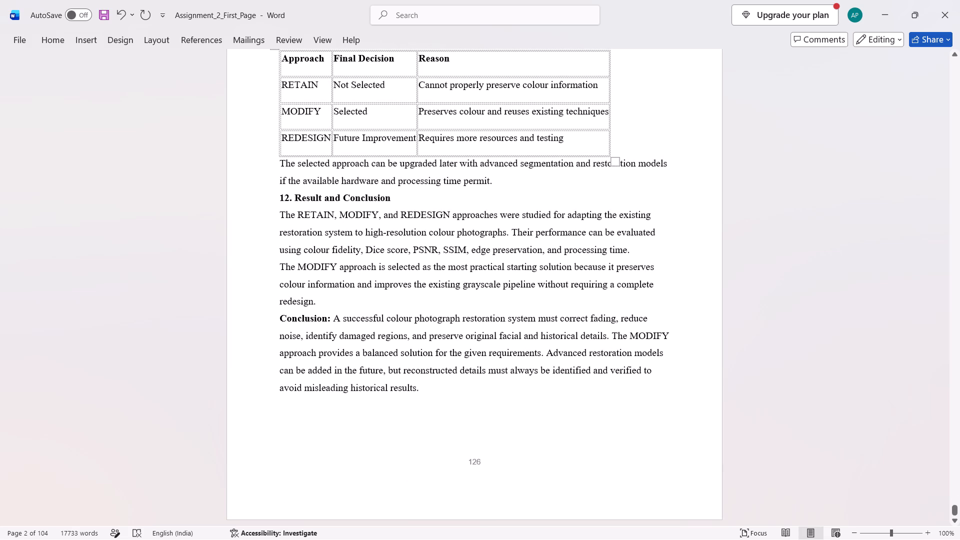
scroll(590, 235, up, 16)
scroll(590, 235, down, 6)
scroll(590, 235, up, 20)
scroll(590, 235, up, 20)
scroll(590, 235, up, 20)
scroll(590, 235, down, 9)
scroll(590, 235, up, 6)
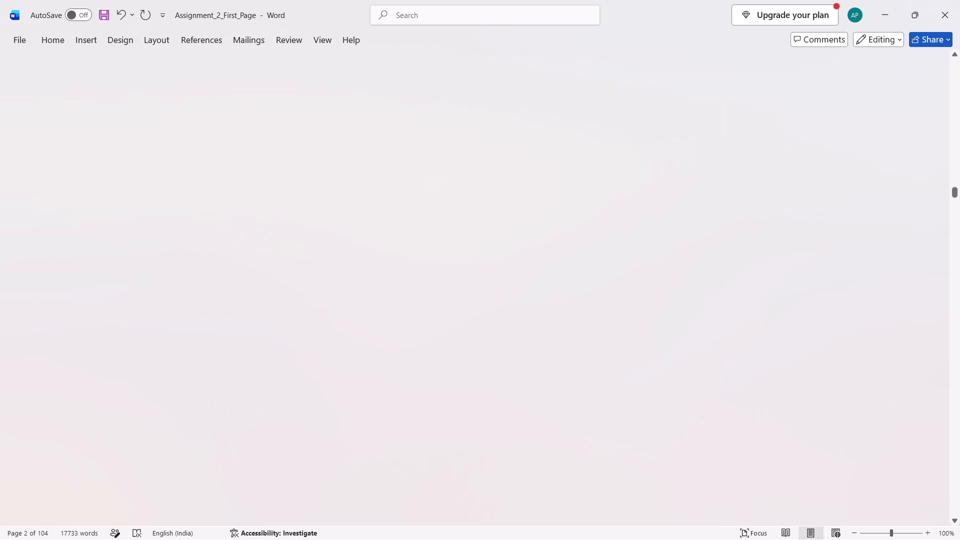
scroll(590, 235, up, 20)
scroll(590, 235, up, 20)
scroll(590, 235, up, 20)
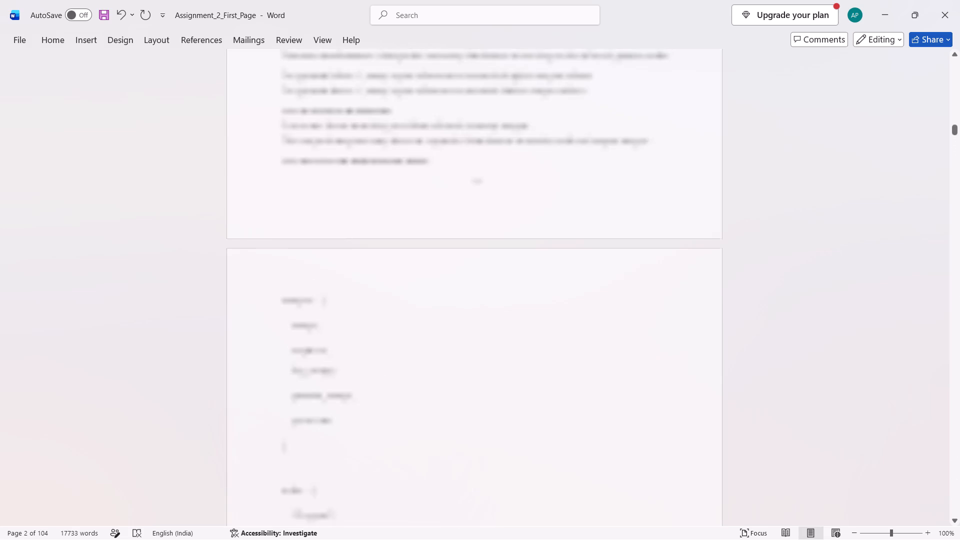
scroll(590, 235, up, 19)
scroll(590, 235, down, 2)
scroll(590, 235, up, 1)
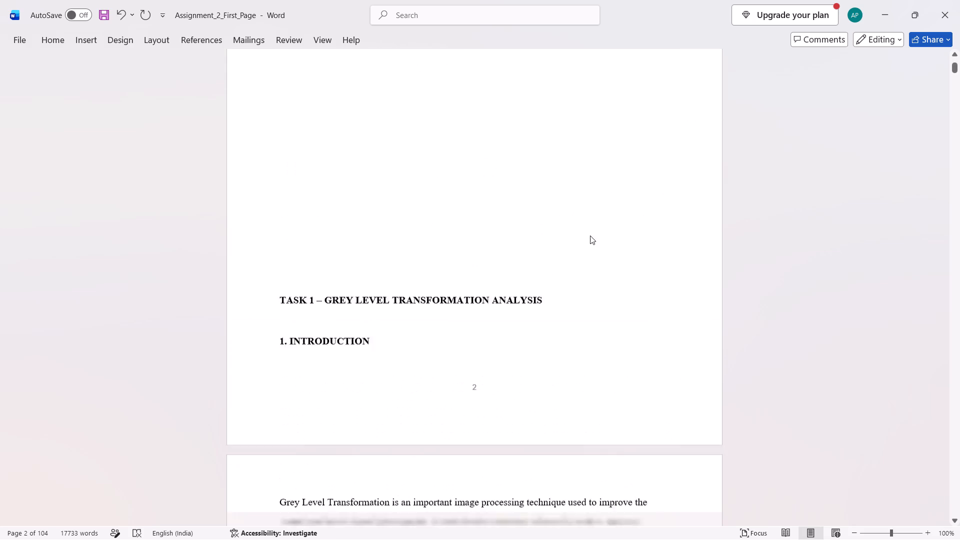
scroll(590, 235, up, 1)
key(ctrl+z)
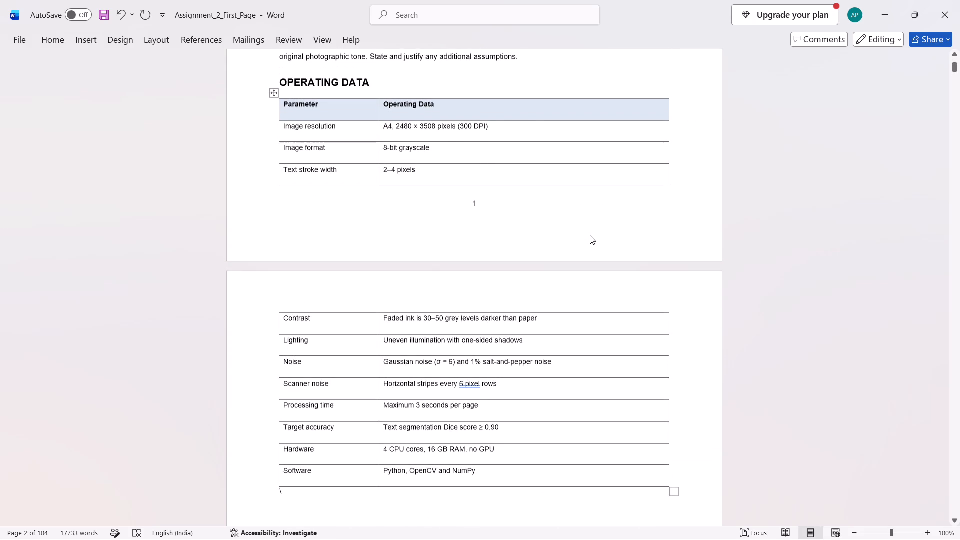
Review the document's layout from the cover page through the Task 1 sections to the end of Task 10.
scroll(590, 235, up, 1)
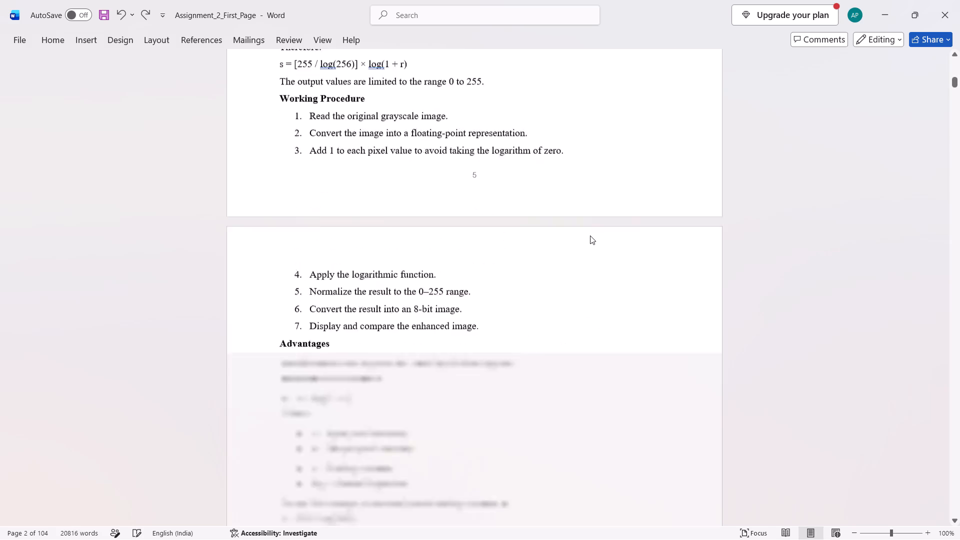
scroll(590, 235, up, 9)
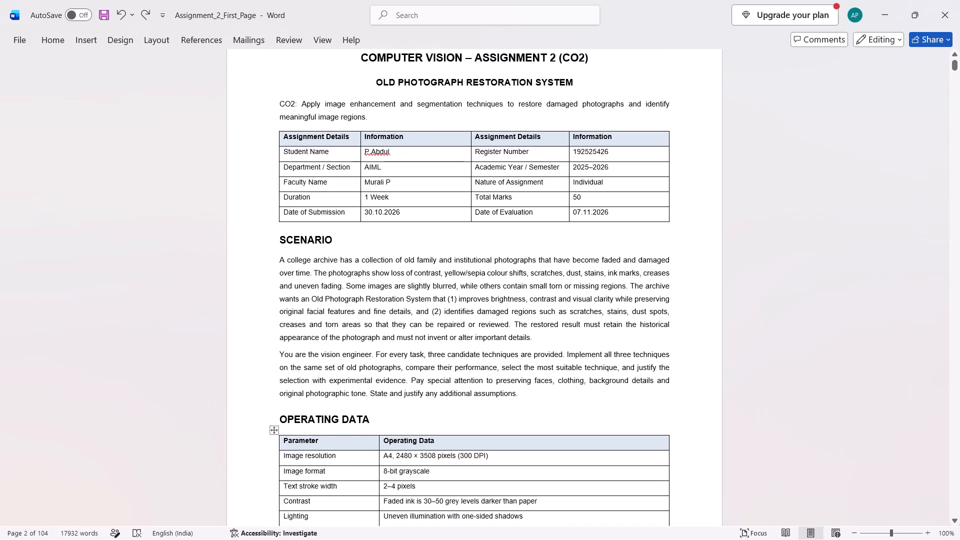
scroll(590, 235, up, 1)
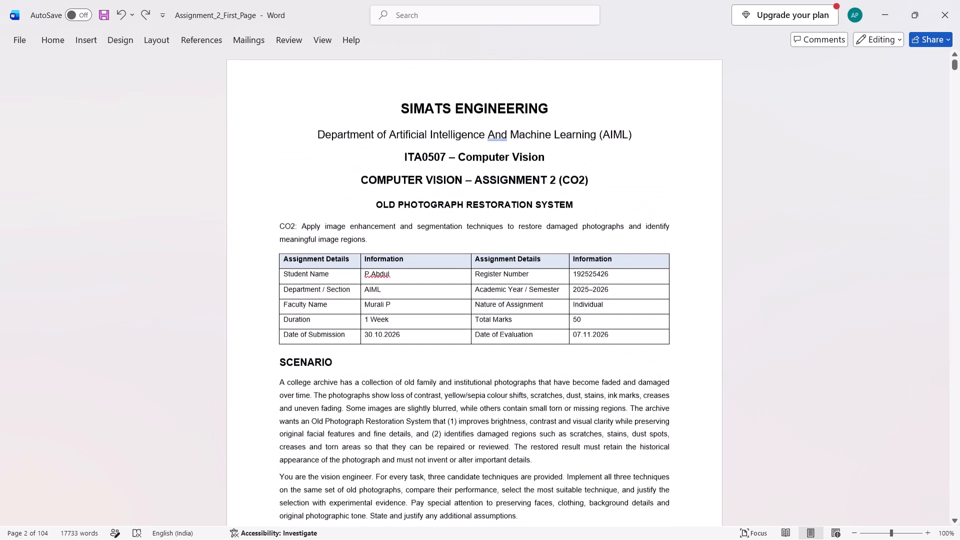
scroll(590, 235, down, 2)
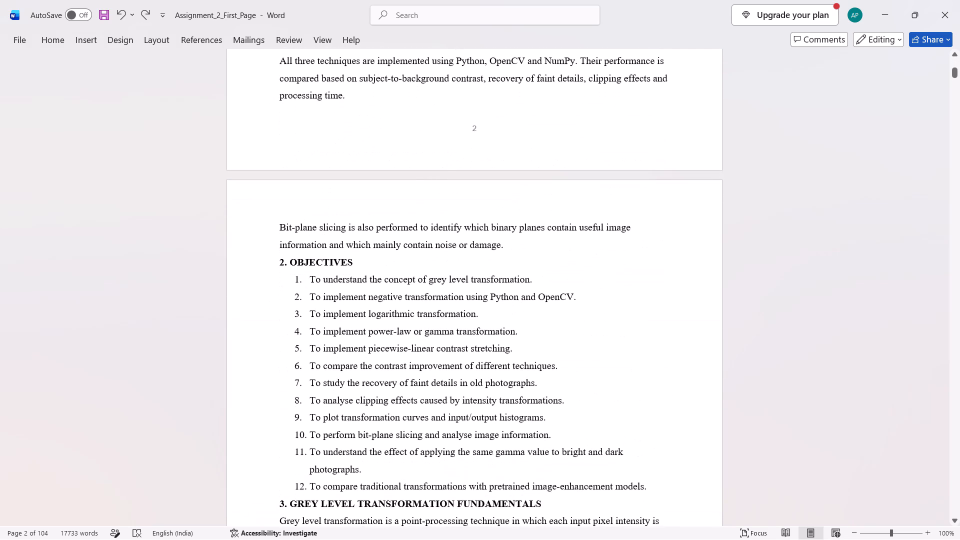
scroll(590, 235, down, 3)
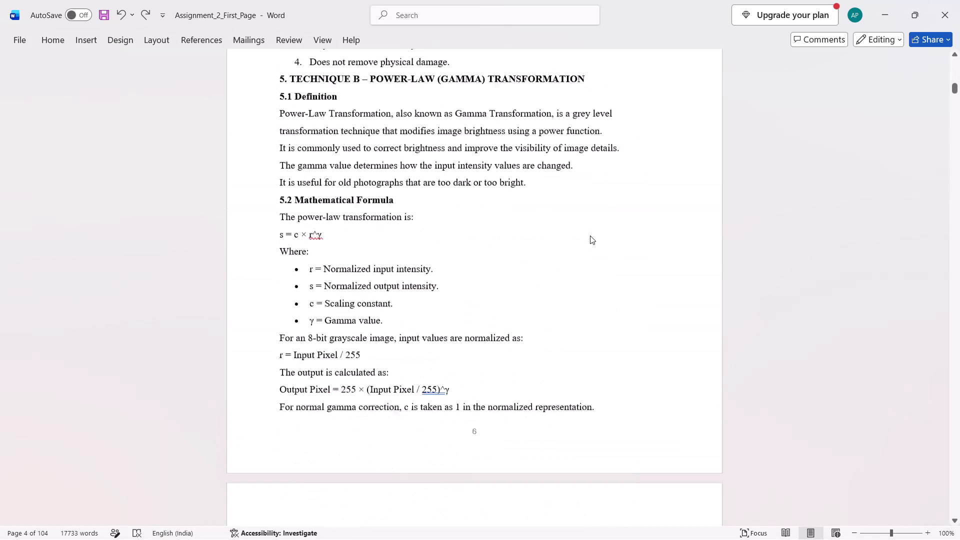
scroll(590, 235, down, 4)
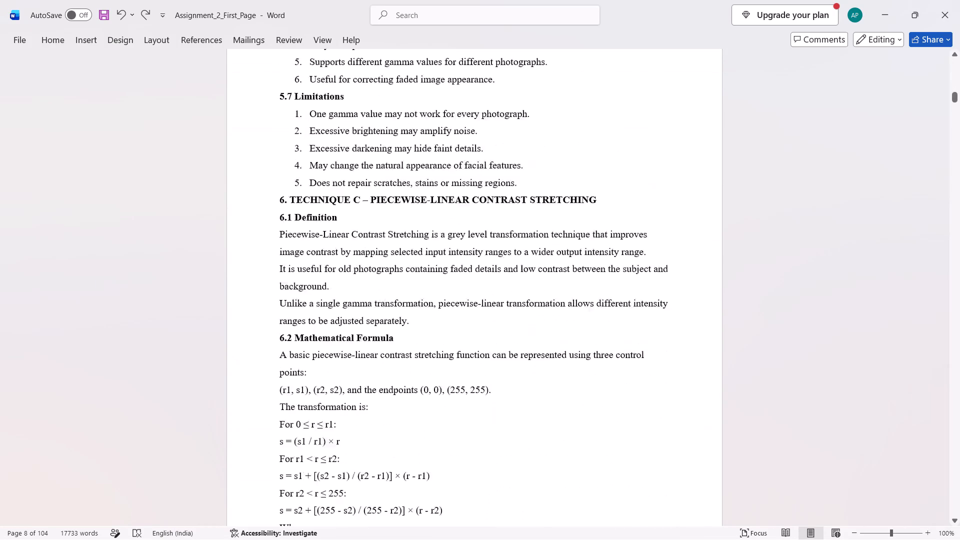
scroll(590, 235, down, 7)
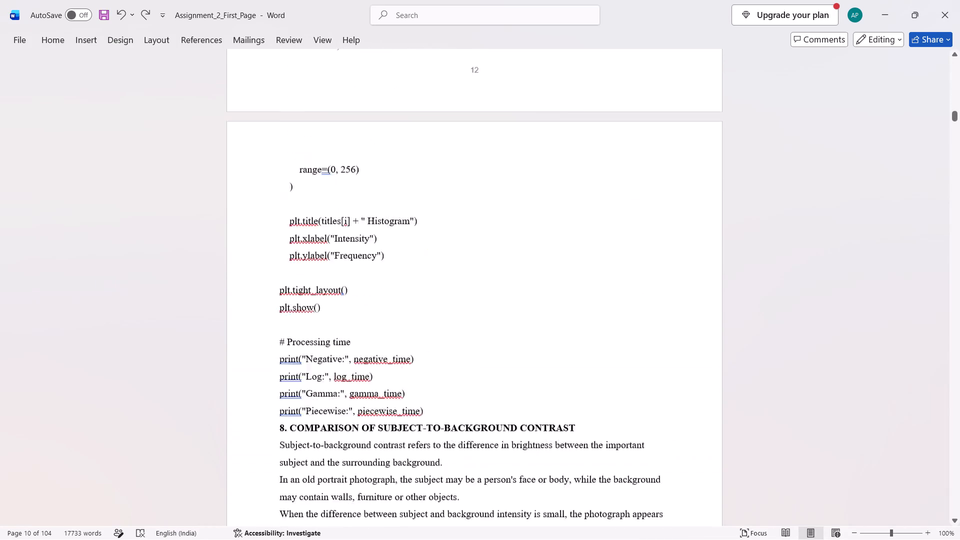
scroll(590, 235, down, 4)
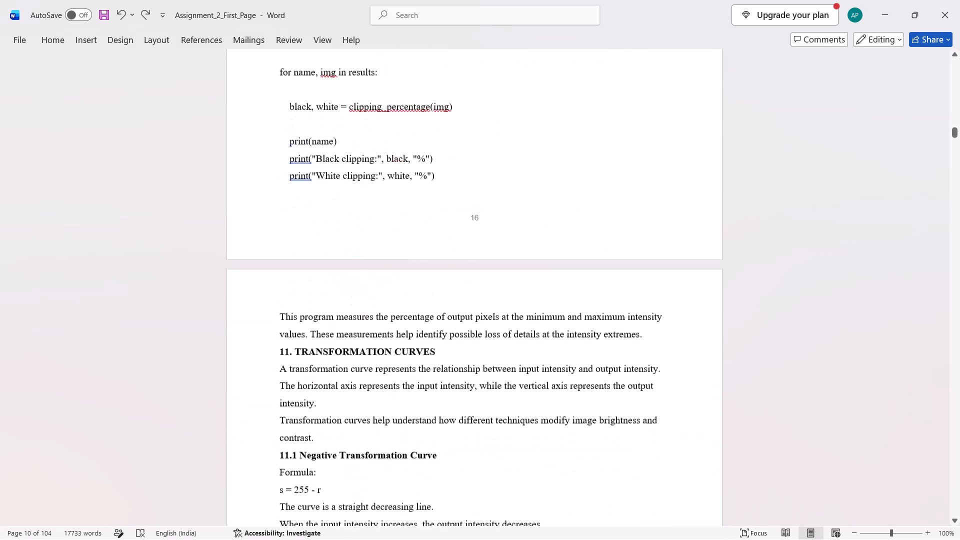
scroll(590, 235, down, 4)
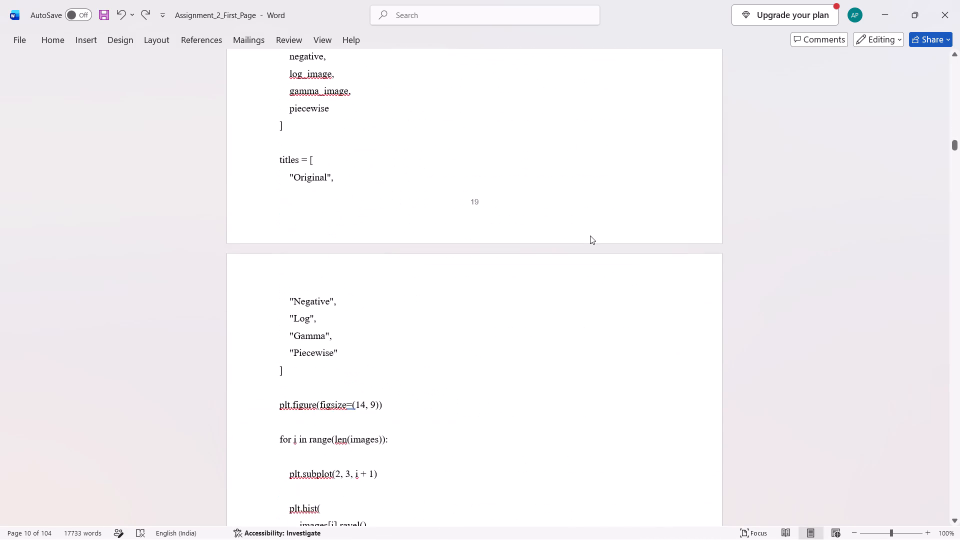
scroll(590, 235, down, 20)
scroll(590, 235, down, 20)
scroll(590, 235, down, 5)
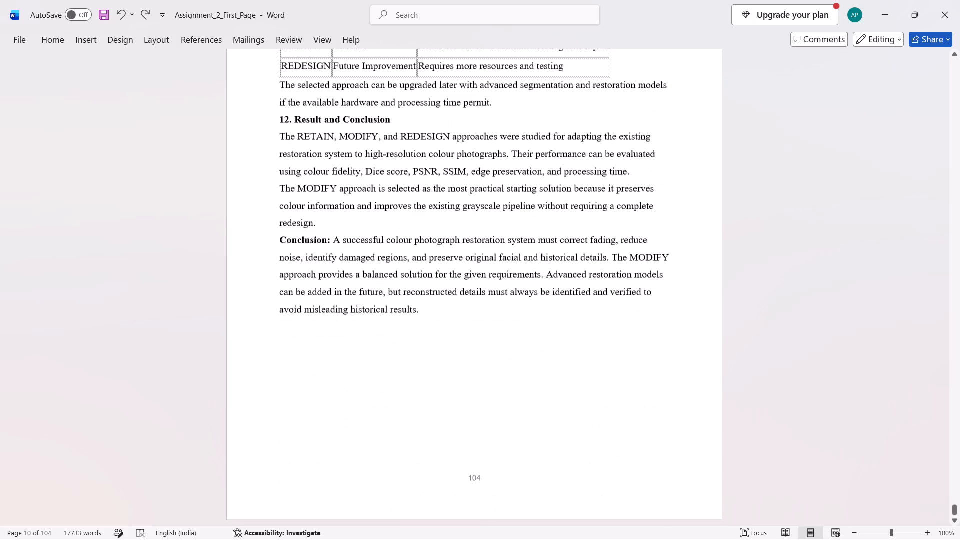
scroll(542, 359, up, 1)
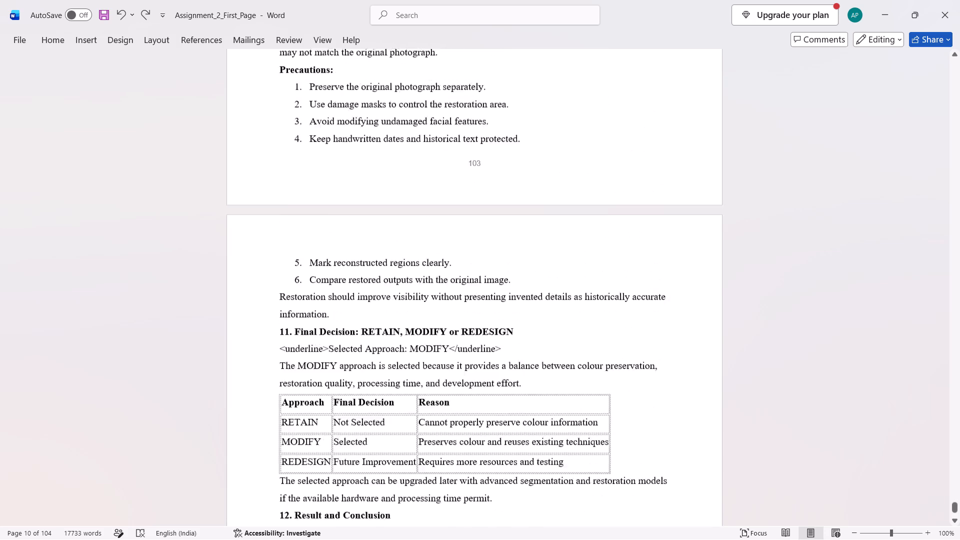
Review the document's layout from the end of Task 10 back up to the cover page and Operating Data table.
scroll(542, 359, up, 19)
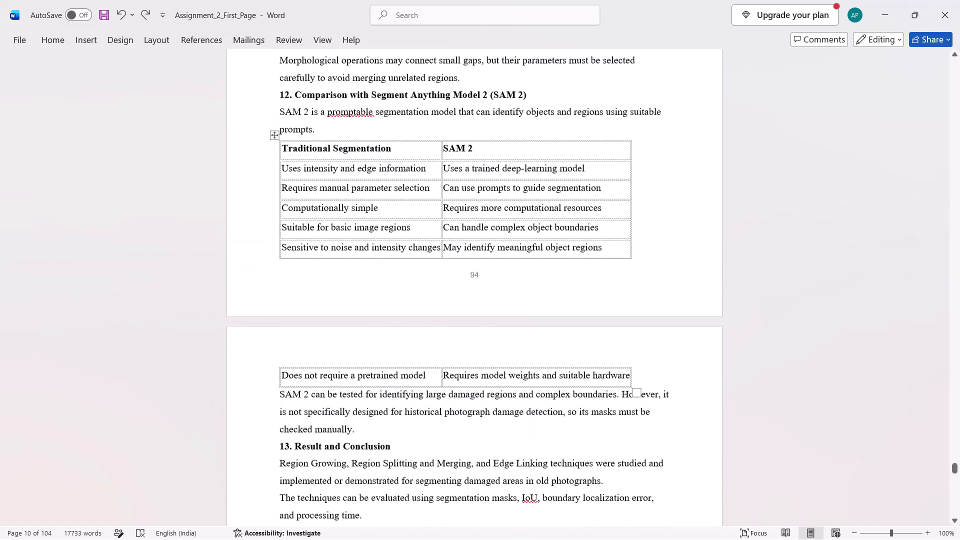
scroll(542, 359, up, 20)
scroll(542, 359, up, 20)
scroll(542, 359, up, 5)
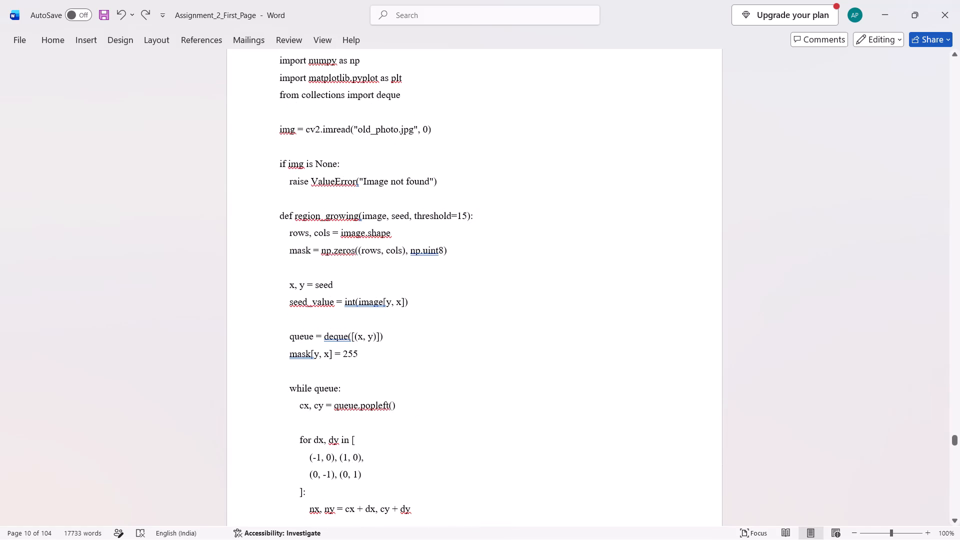
scroll(542, 359, up, 20)
scroll(542, 359, up, 5)
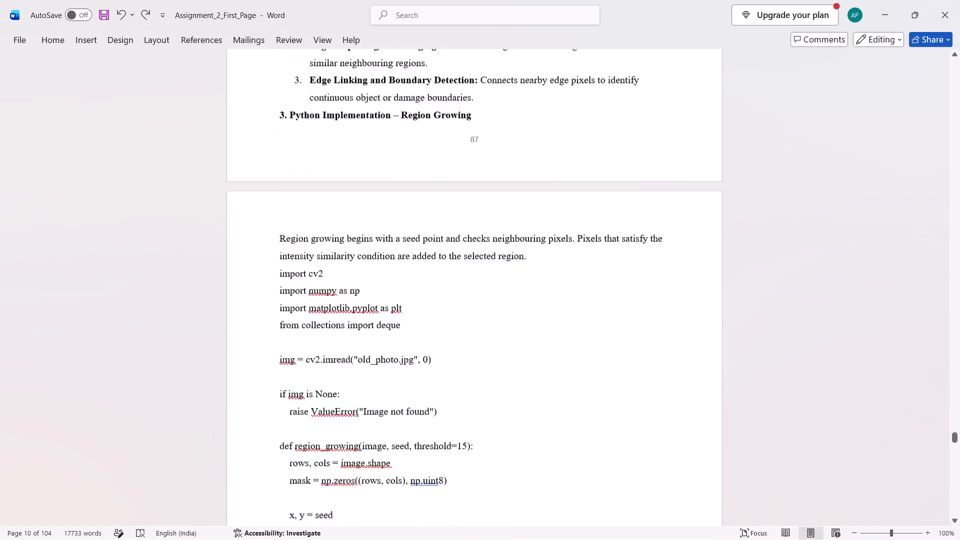
scroll(542, 359, up, 20)
scroll(542, 359, up, 20)
scroll(542, 359, up, 20)
scroll(542, 359, up, 14)
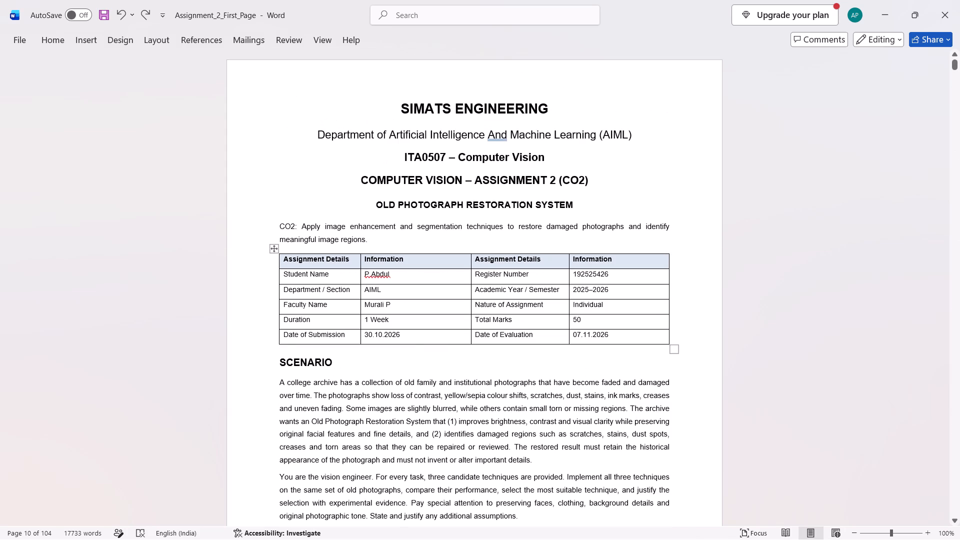
scroll(394, 231, down, 2)
scroll(394, 231, up, 1)
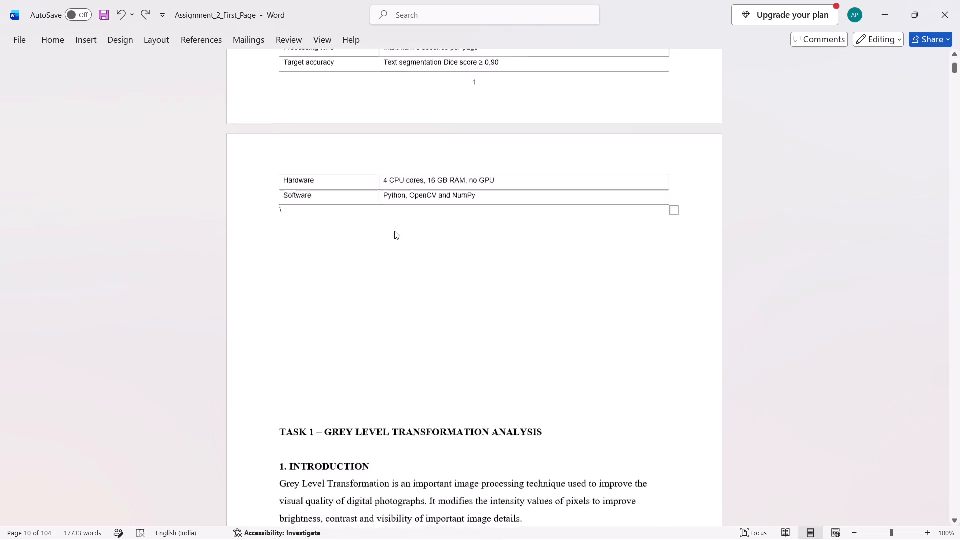
scroll(394, 231, up, 1)
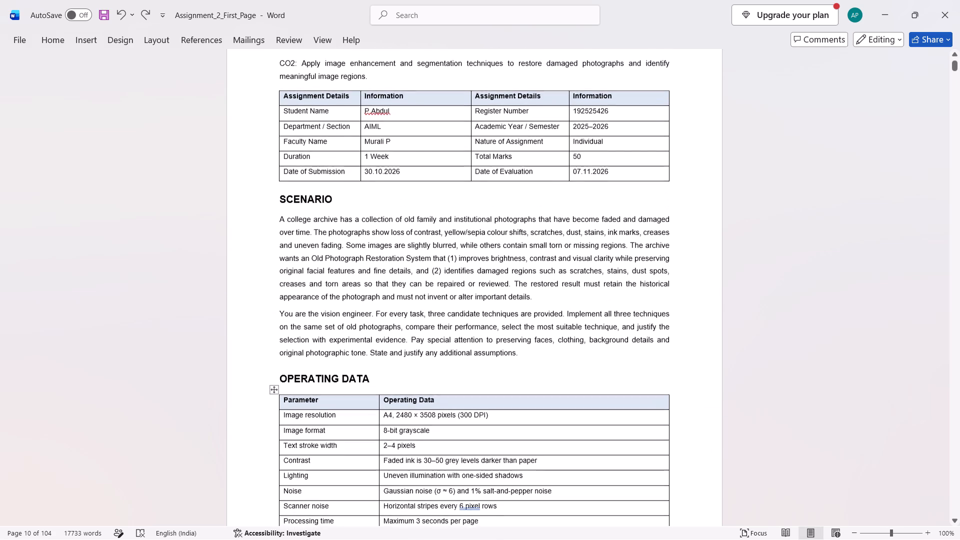
scroll(394, 231, up, 1)
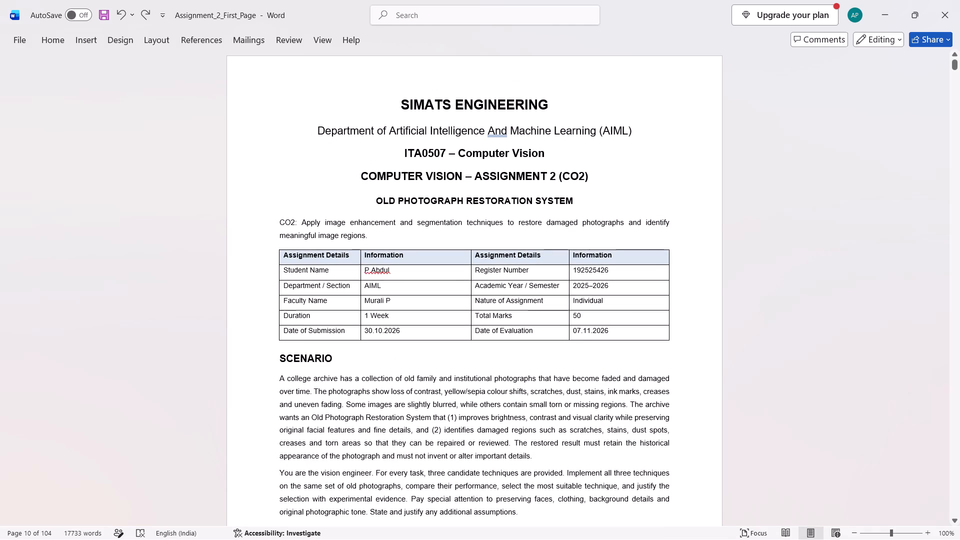
Format the Scenario paragraphs, the Operating Data heading and its table in Times New Roman, size 12.
drag(278, 375, 354, 469)
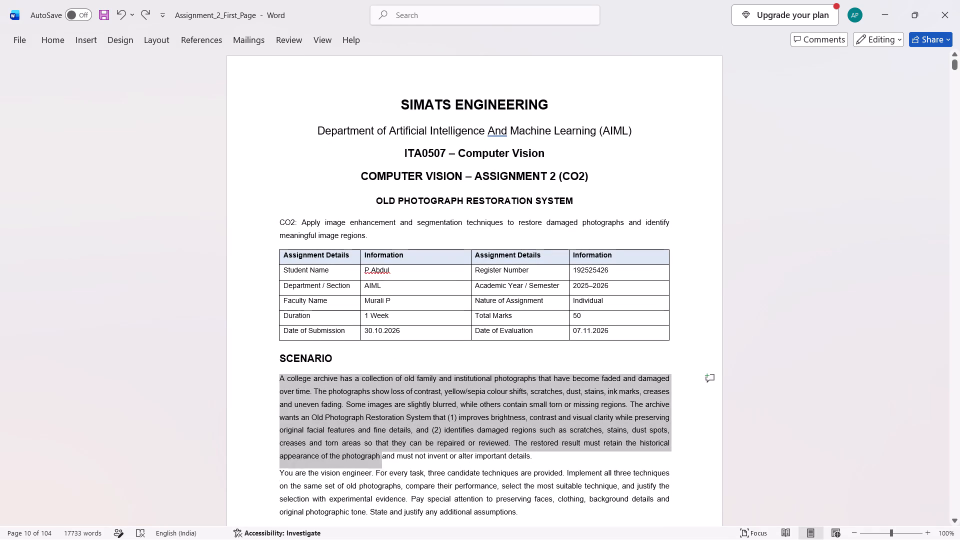
drag(354, 469, 374, 522)
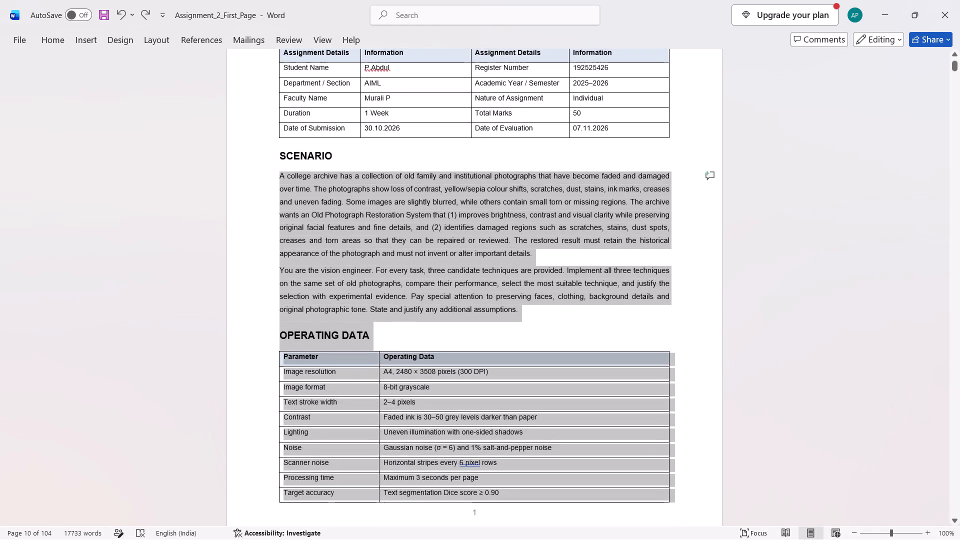
drag(374, 522, 506, 452)
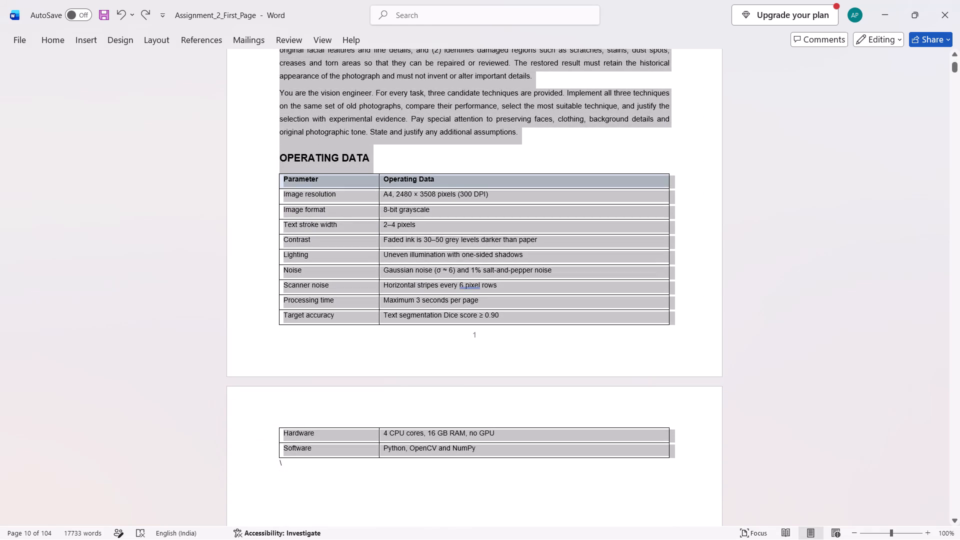
drag(506, 452, 680, 449)
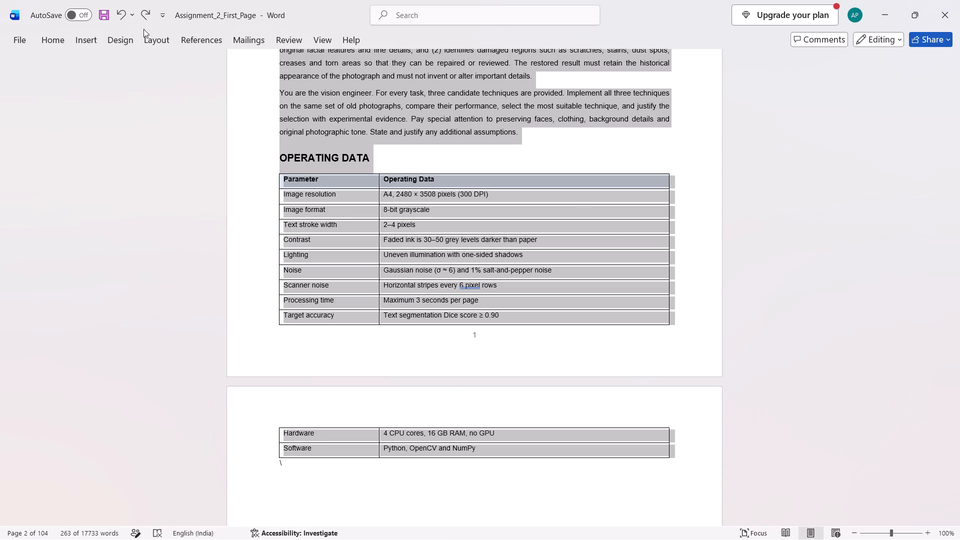
click(61, 41)
click(143, 60)
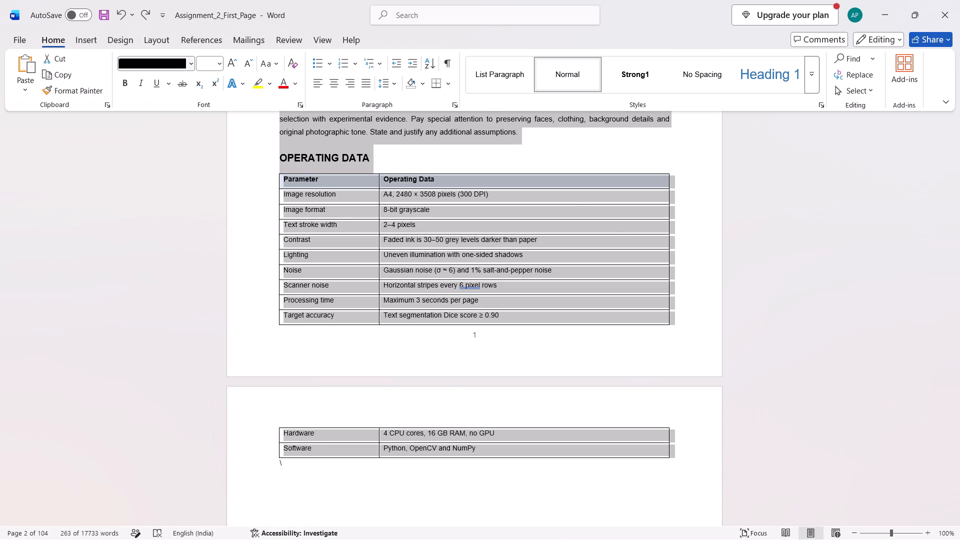
key(t)
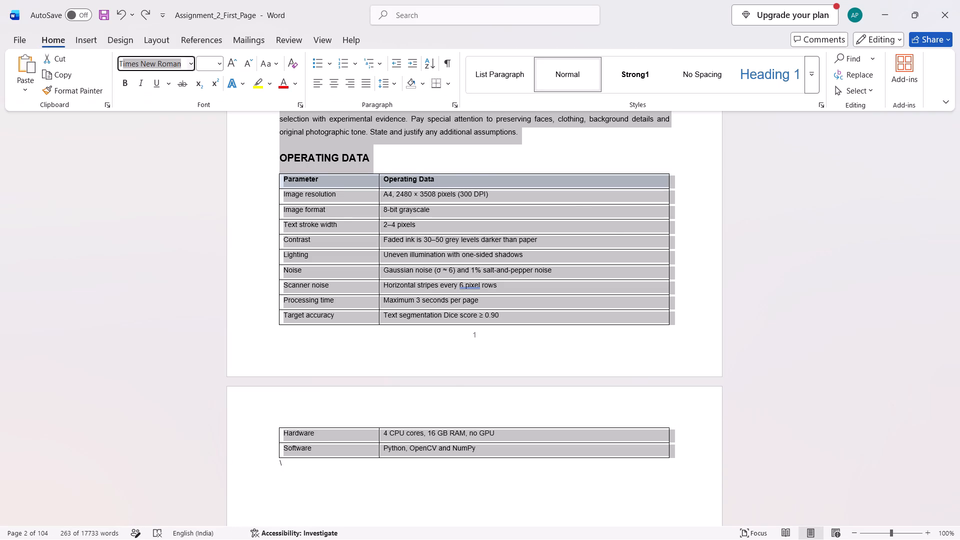
key(Return)
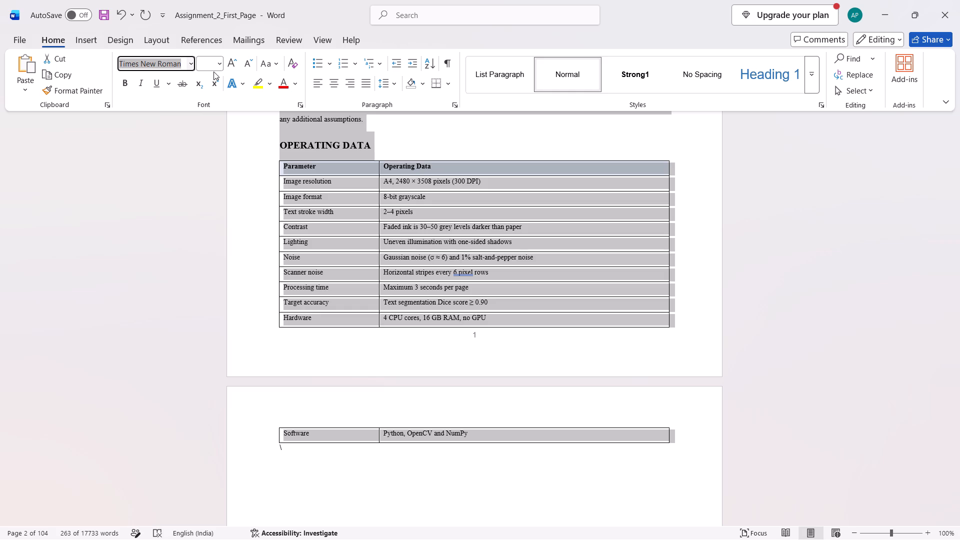
click(207, 62)
text(12)
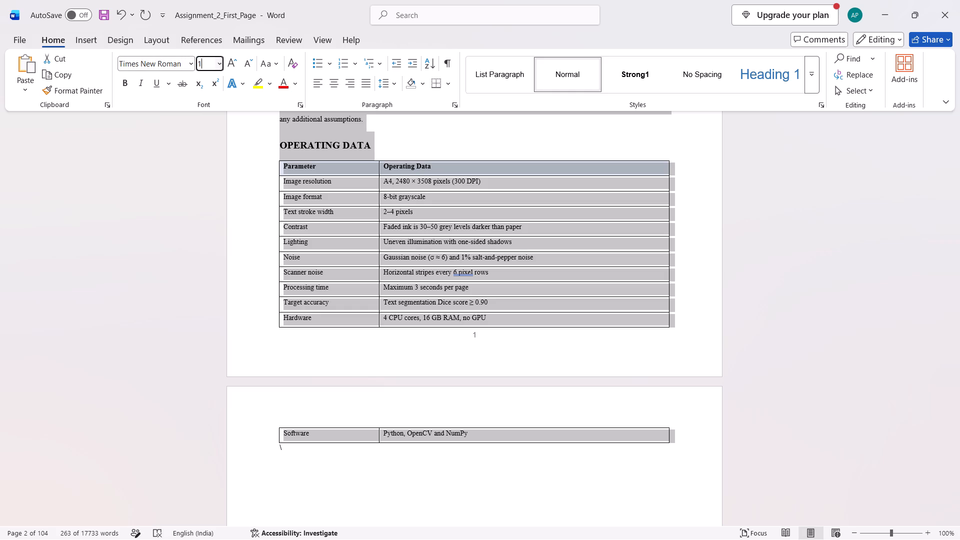
key(Return)
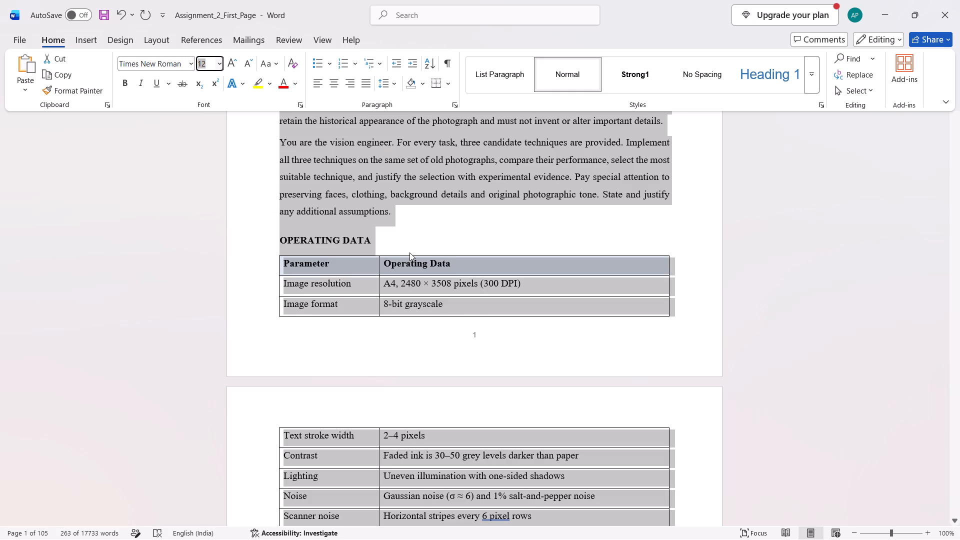
click(409, 252)
click(409, 252)
Set the line spacing to 1.0 from the Scenario heading through the end of the Operating Data table.
scroll(439, 231, up, 1)
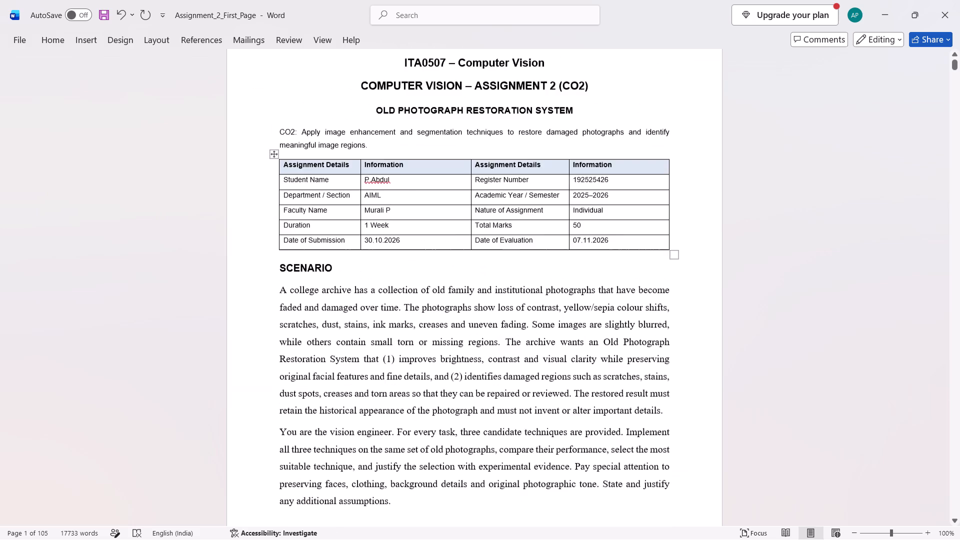
scroll(439, 231, up, 1)
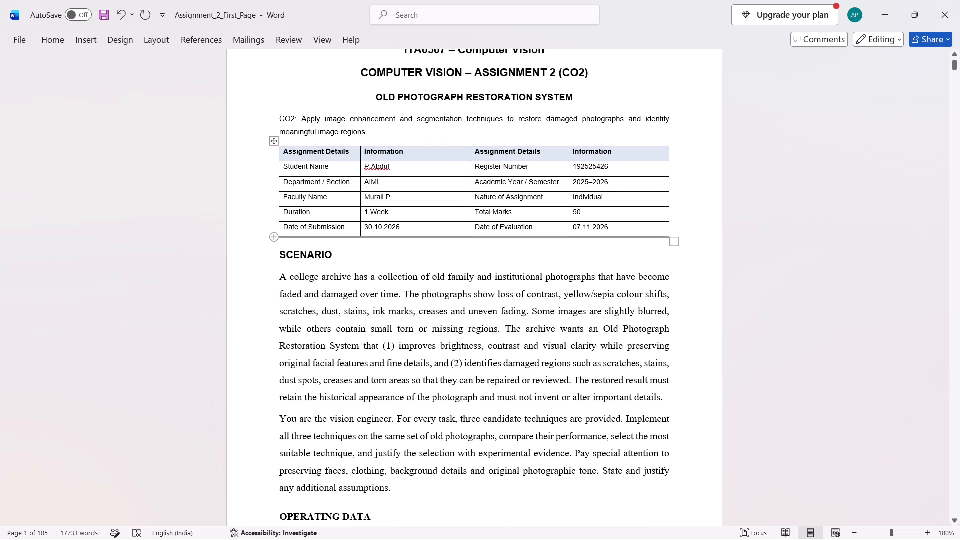
drag(278, 259, 424, 539)
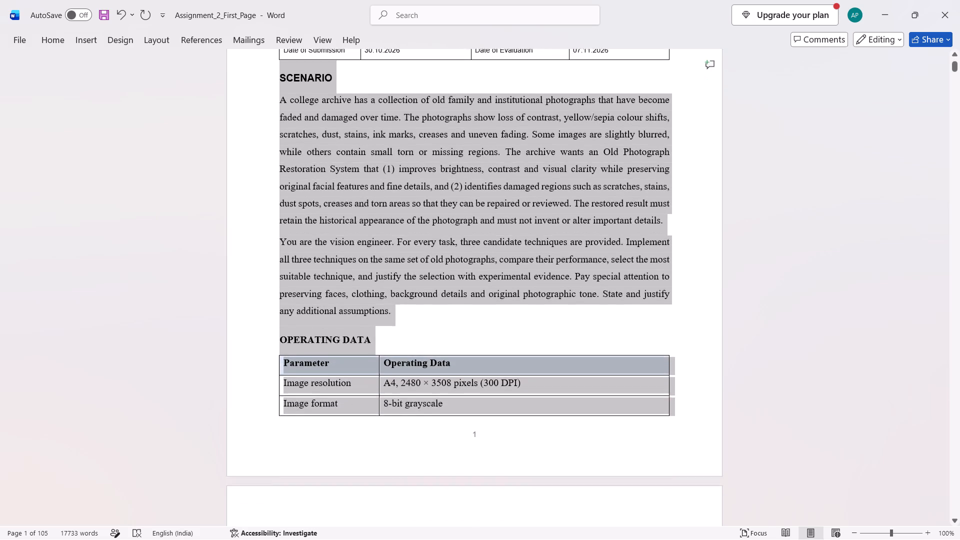
drag(424, 539, 522, 407)
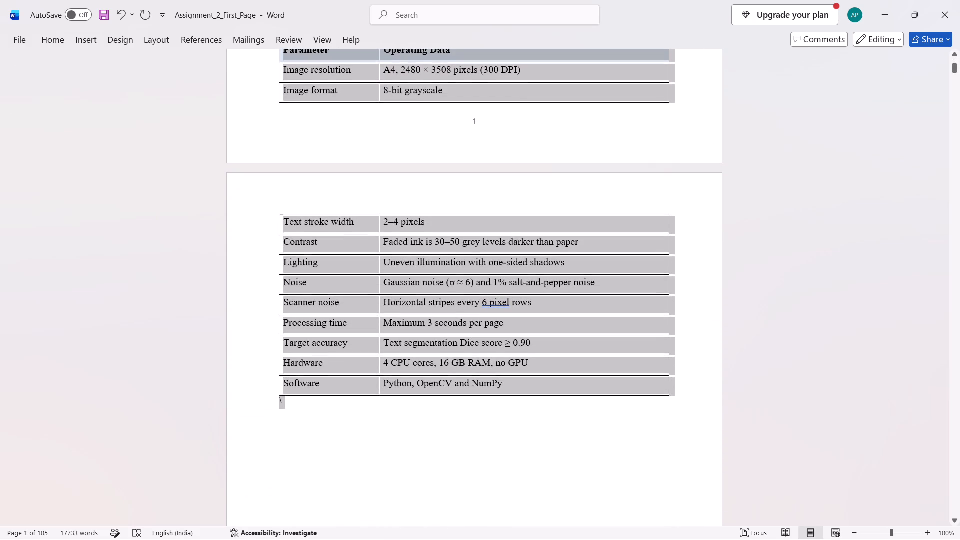
drag(522, 407, 541, 387)
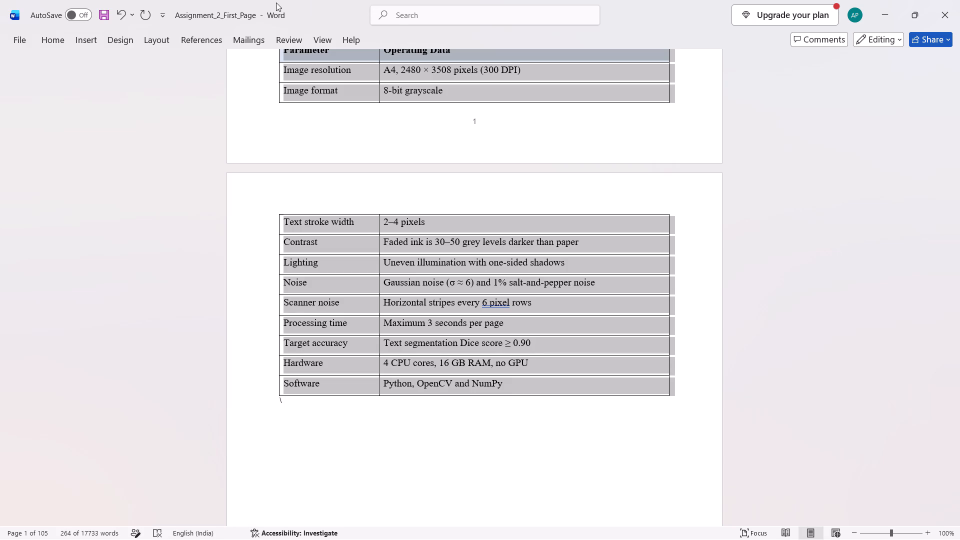
click(414, 10)
key(s)
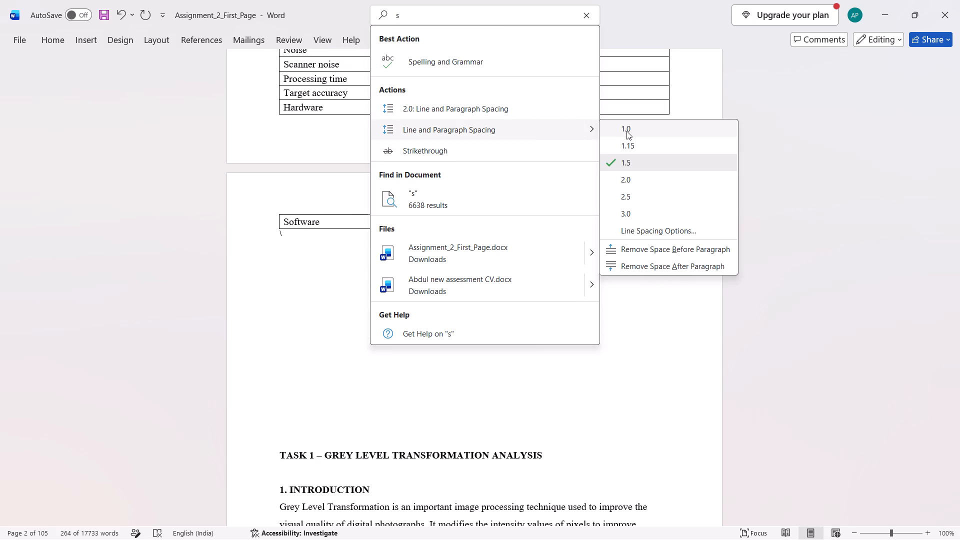
click(626, 131)
scroll(550, 253, down, 1)
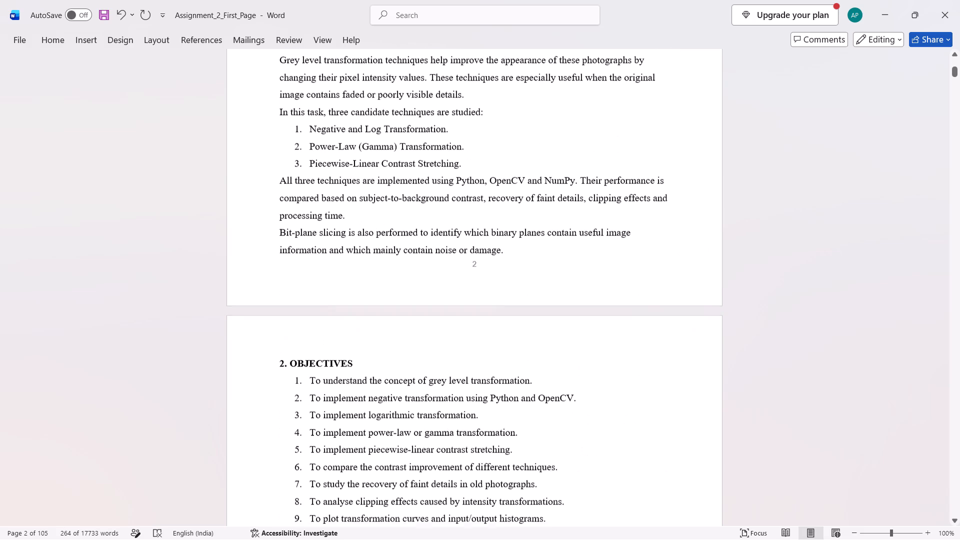
scroll(550, 253, up, 2)
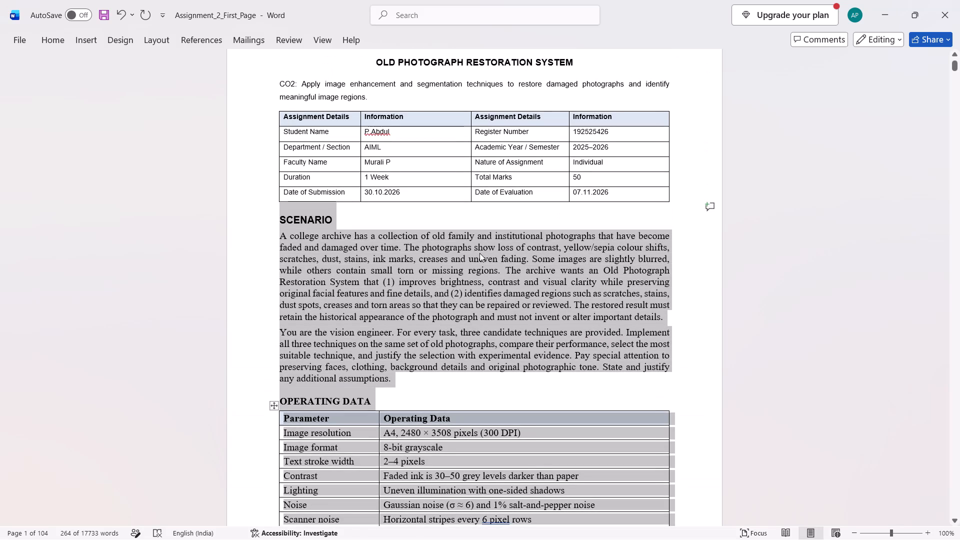
scroll(479, 253, up, 1)
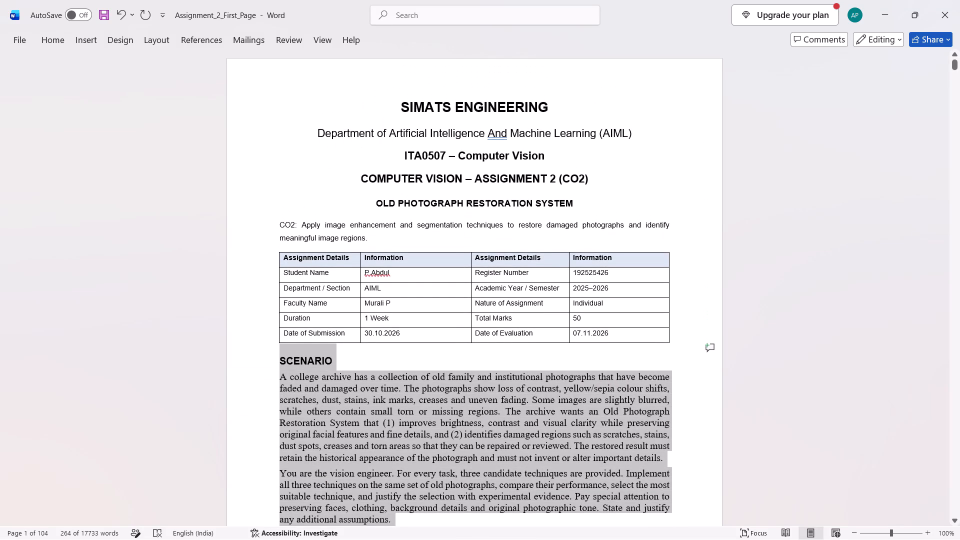
click(514, 157)
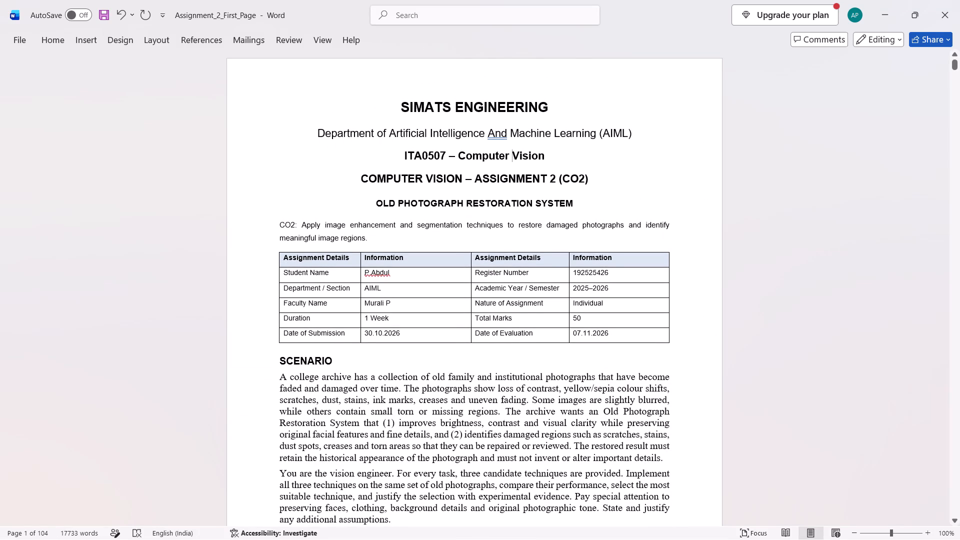
Delete the stray backslash below the Operating Data table.
scroll(420, 241, down, 1)
scroll(419, 242, up, 1)
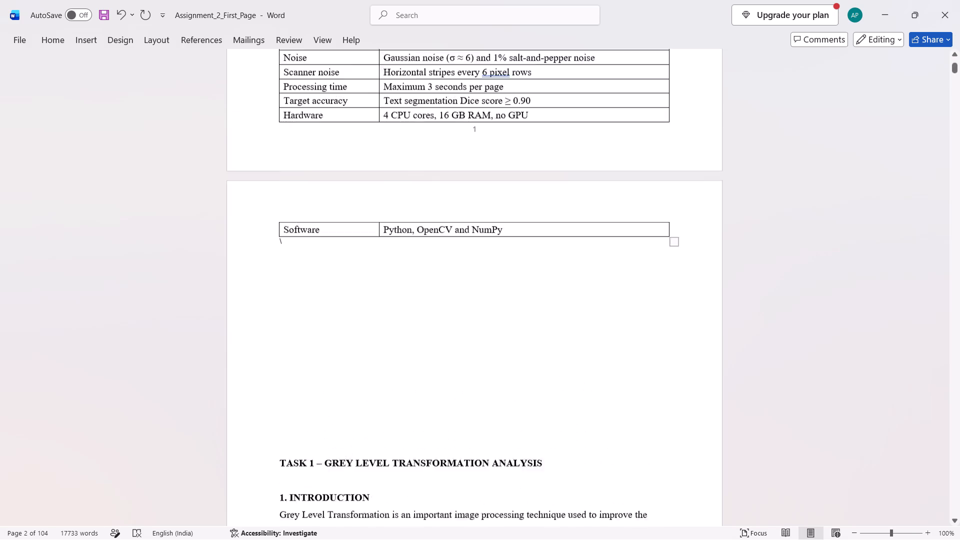
scroll(419, 242, up, 1)
click(387, 382)
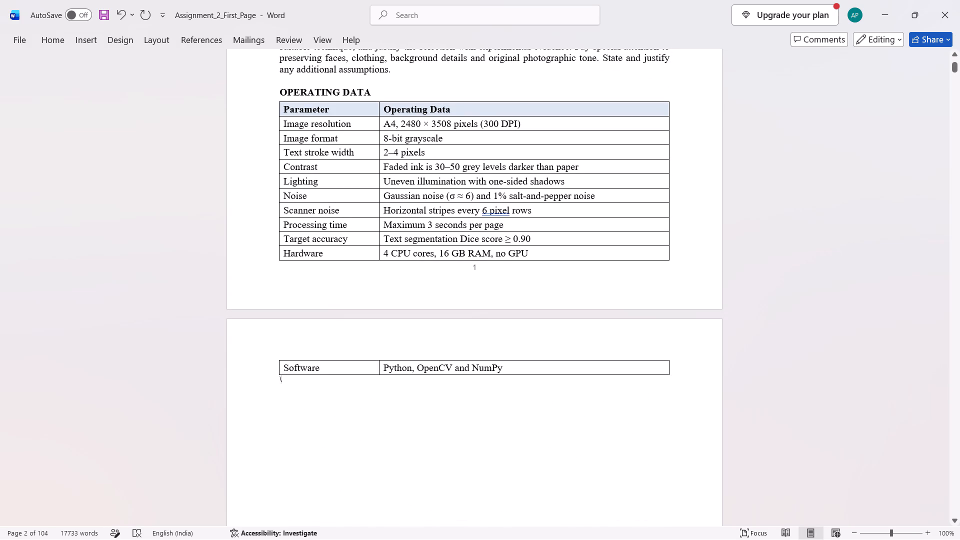
key(BackSpace)
Format the whole Assignment Details table on the cover page in Times New Roman, size 12.
scroll(394, 419, up, 1)
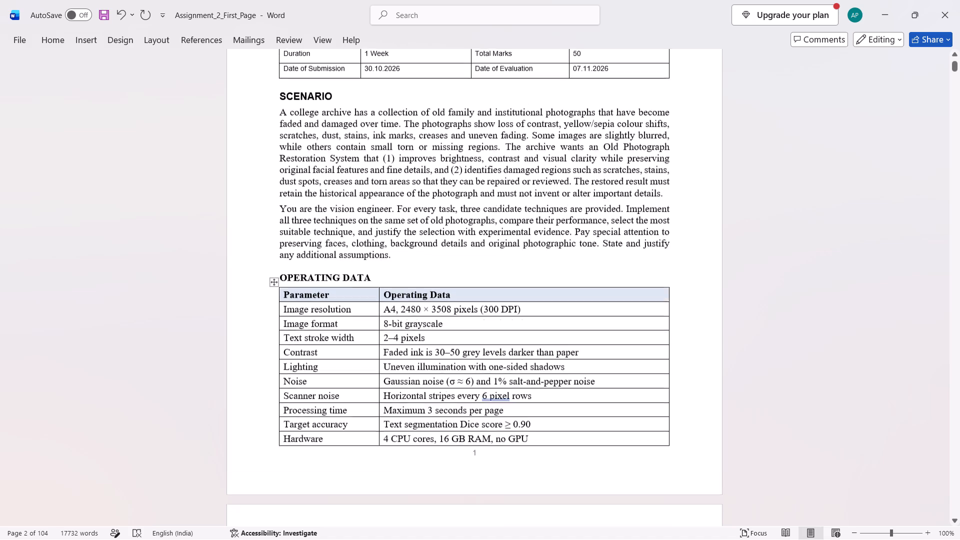
scroll(394, 419, up, 1)
scroll(397, 330, up, 1)
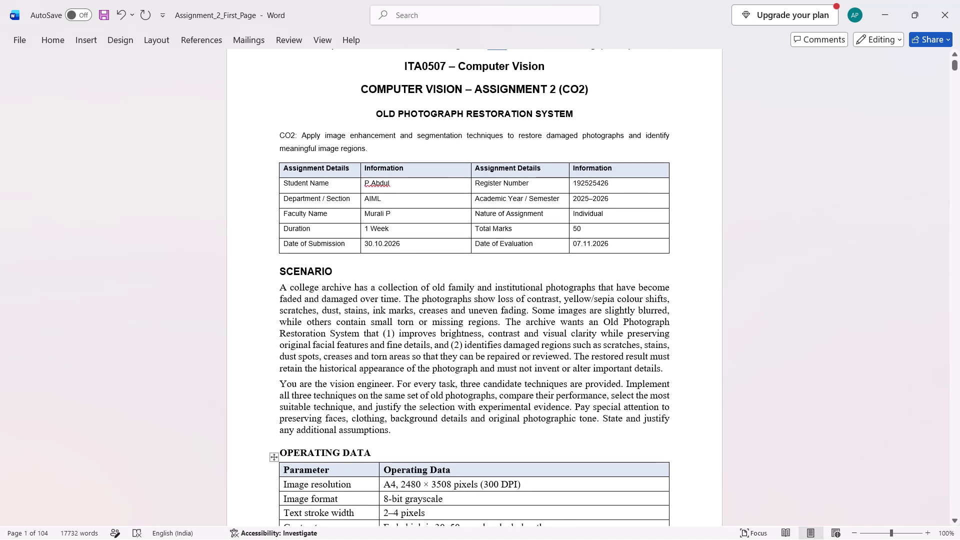
scroll(422, 284, up, 1)
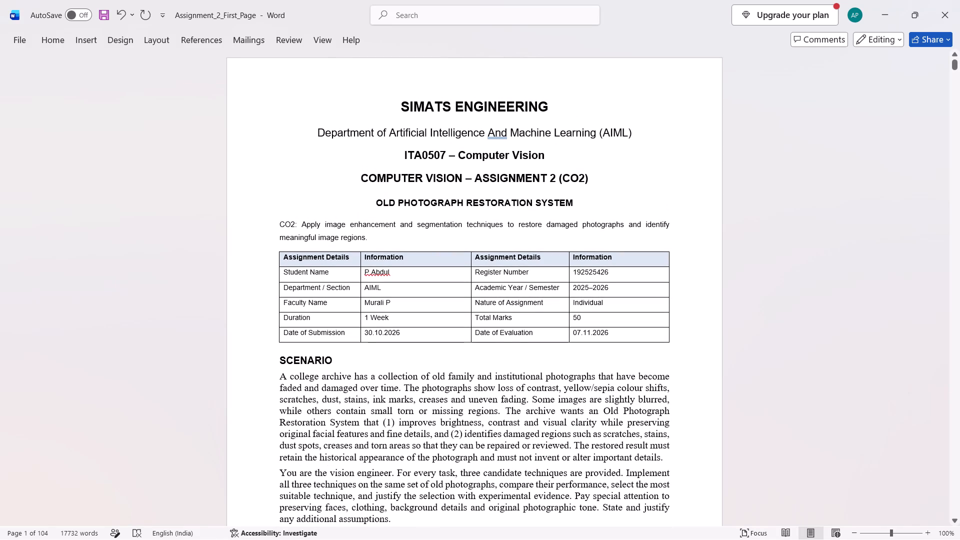
drag(286, 259, 415, 274)
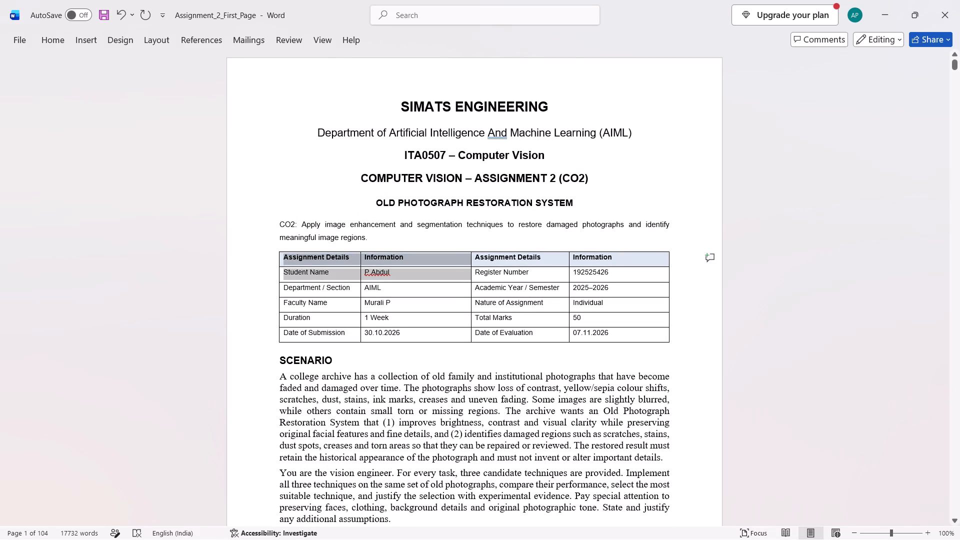
drag(415, 274, 644, 333)
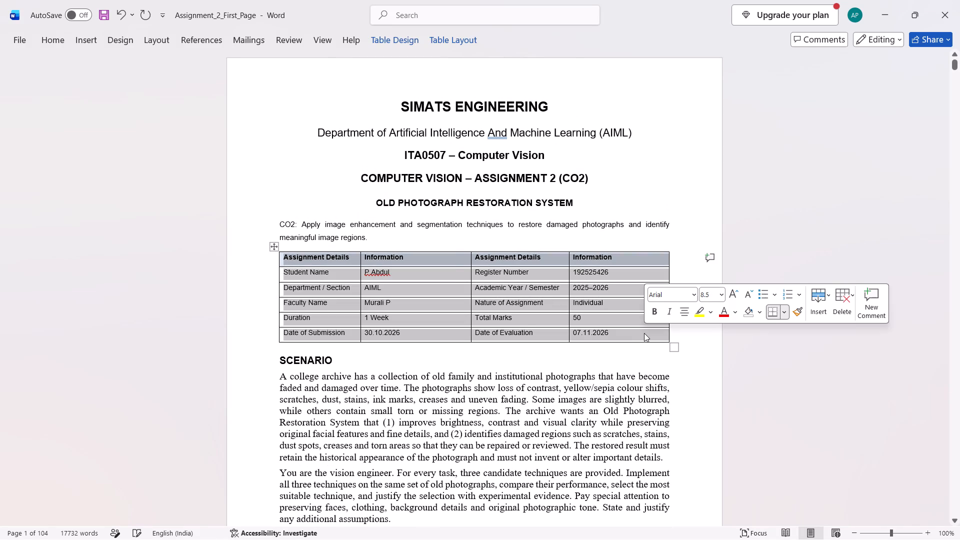
click(662, 298)
text(times)
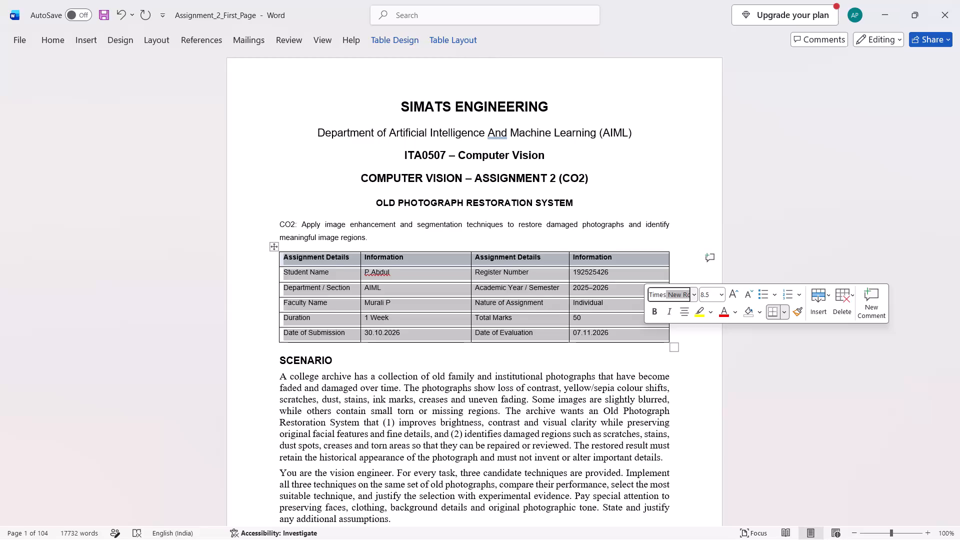
key(Return)
click(707, 298)
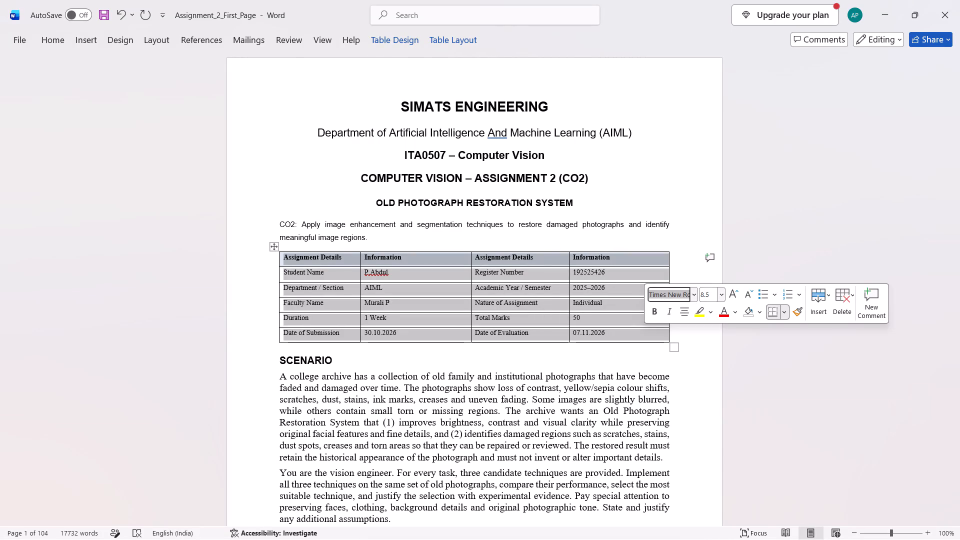
text(12)
key(Return)
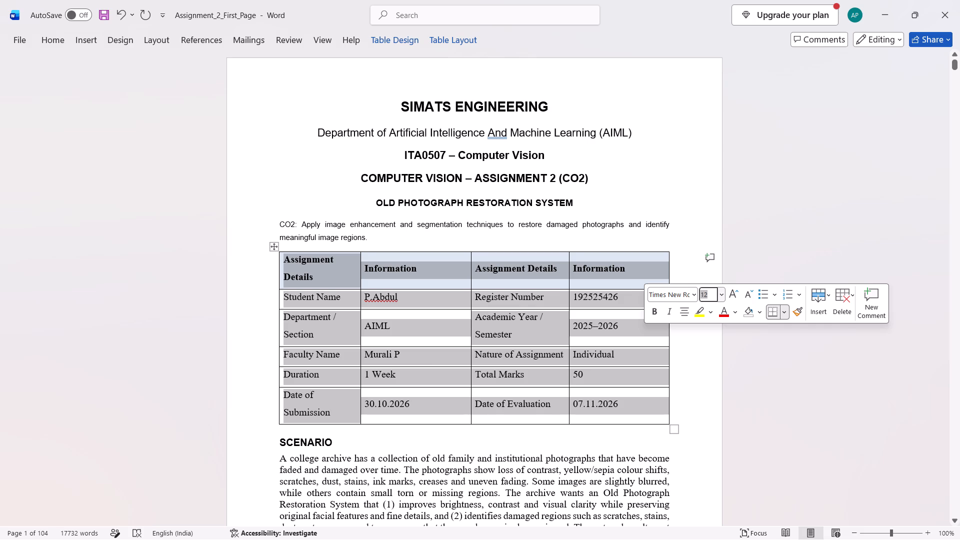
Widen the first column of the Assignment Details table so that each of its labels fits on one line.
drag(359, 340, 364, 340)
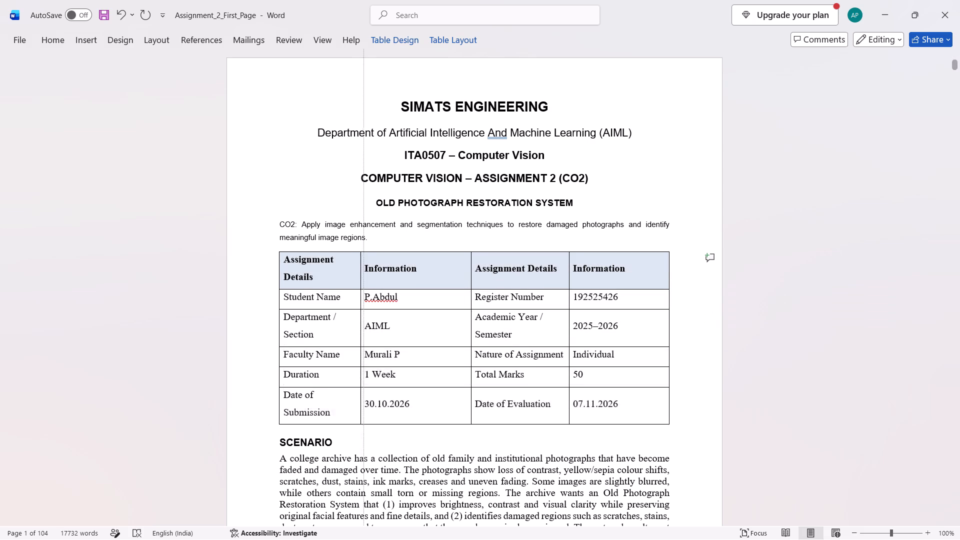
drag(364, 340, 376, 341)
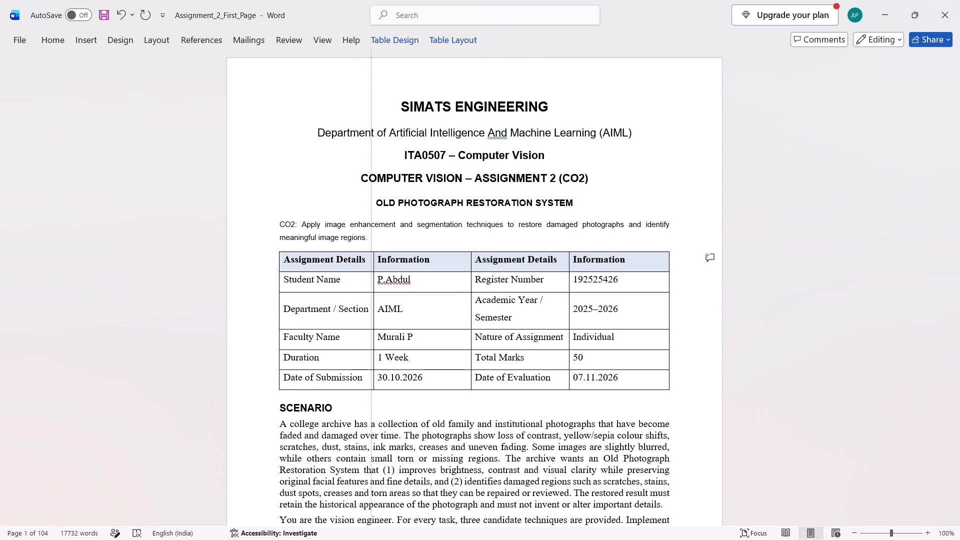
drag(376, 341, 377, 340)
click(780, 328)
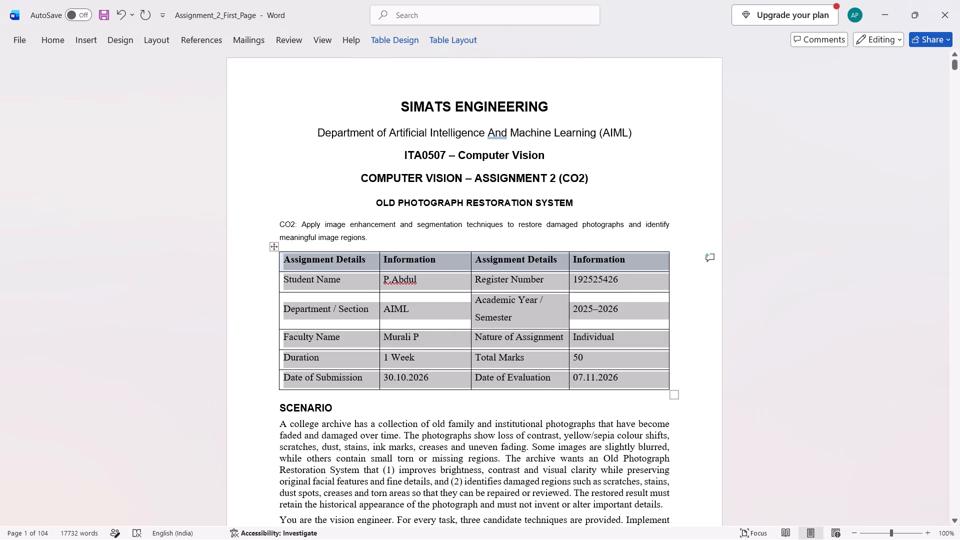
Add blank lines after the last Scenario paragraph to move the Operating Data heading and table to the second page.
scroll(780, 328, down, 3)
scroll(780, 328, up, 1)
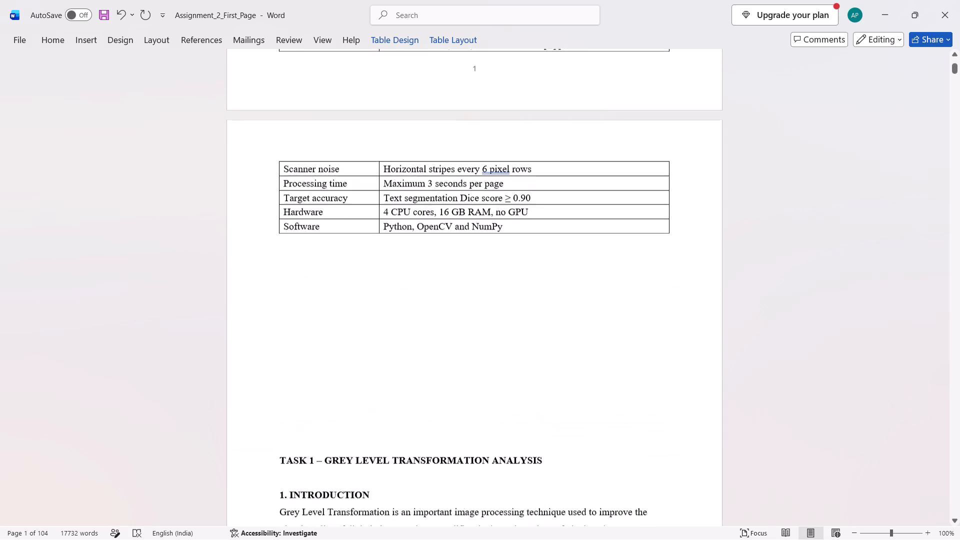
scroll(780, 328, up, 1)
scroll(615, 351, up, 1)
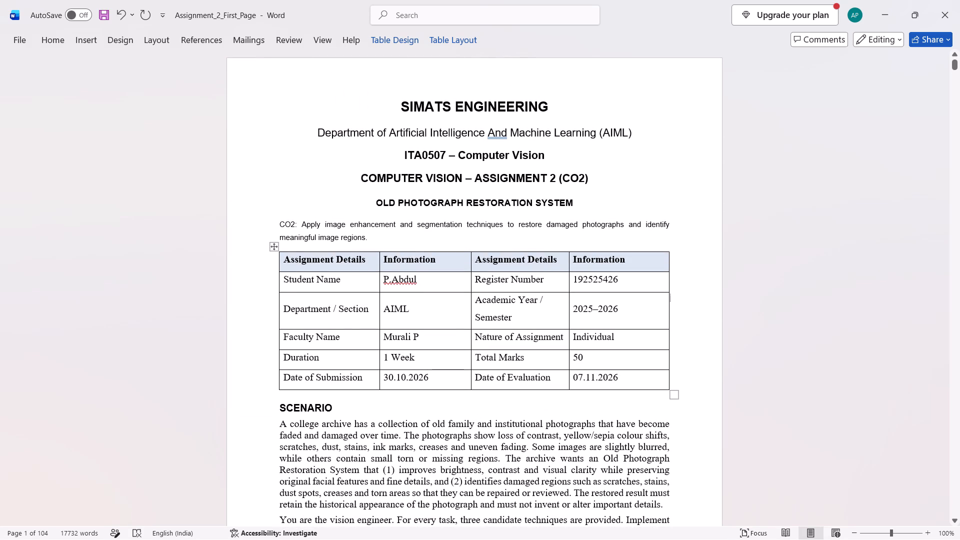
scroll(495, 430, down, 1)
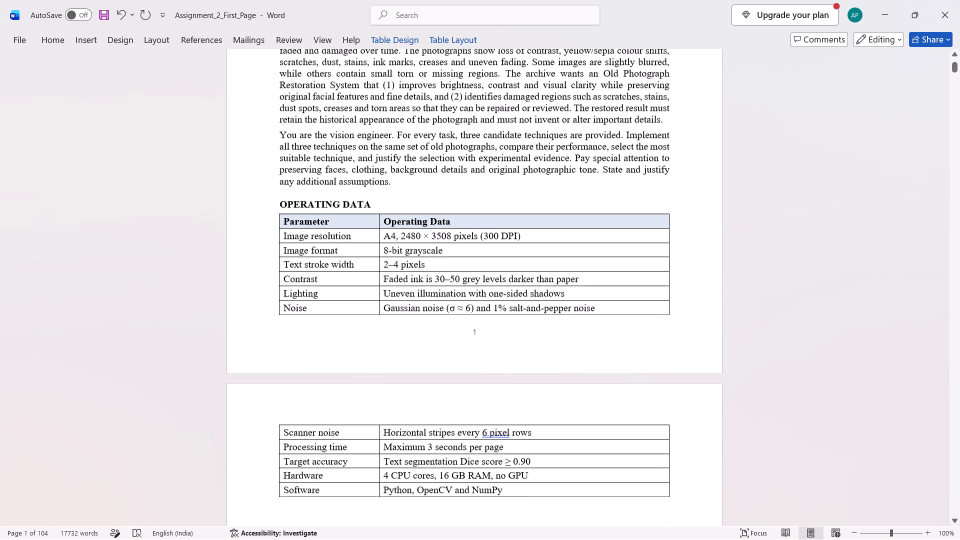
click(406, 186)
key(Return)
key(Return)
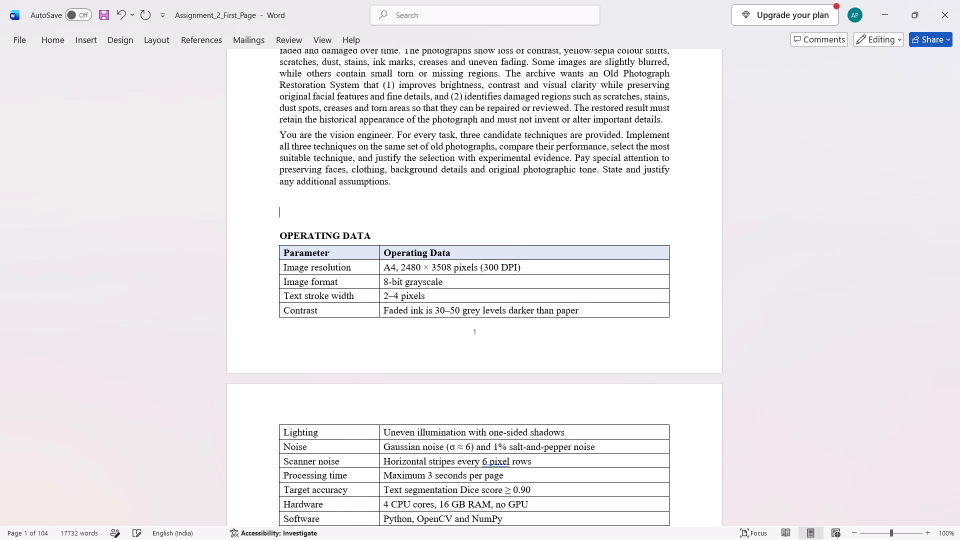
key(Return)
key(Return)
key(Return)
key(Return)
key(Return)
key(Return)
key(Return)
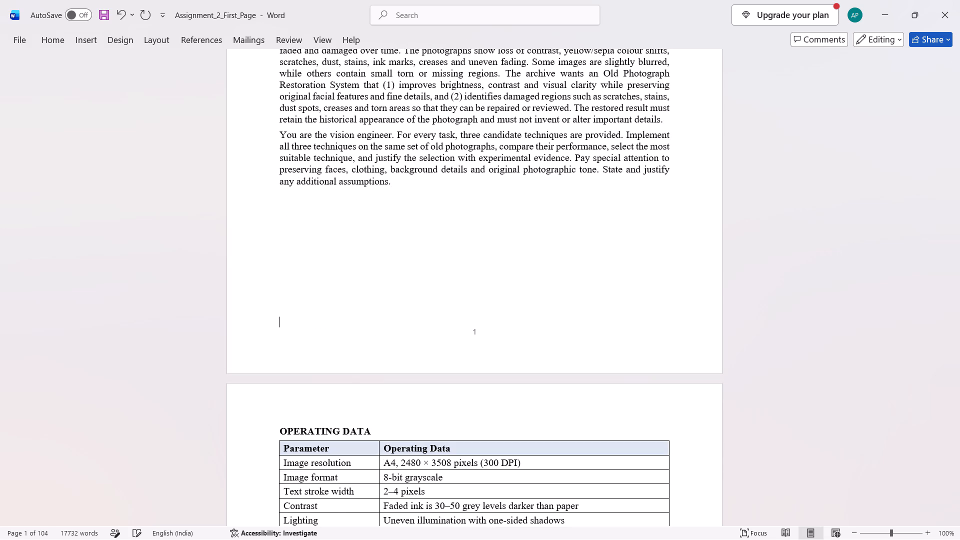
Add blank lines below the Operating Data table so that the Task 1 heading starts at the top of page 3.
scroll(406, 186, down, 2)
scroll(406, 186, up, 1)
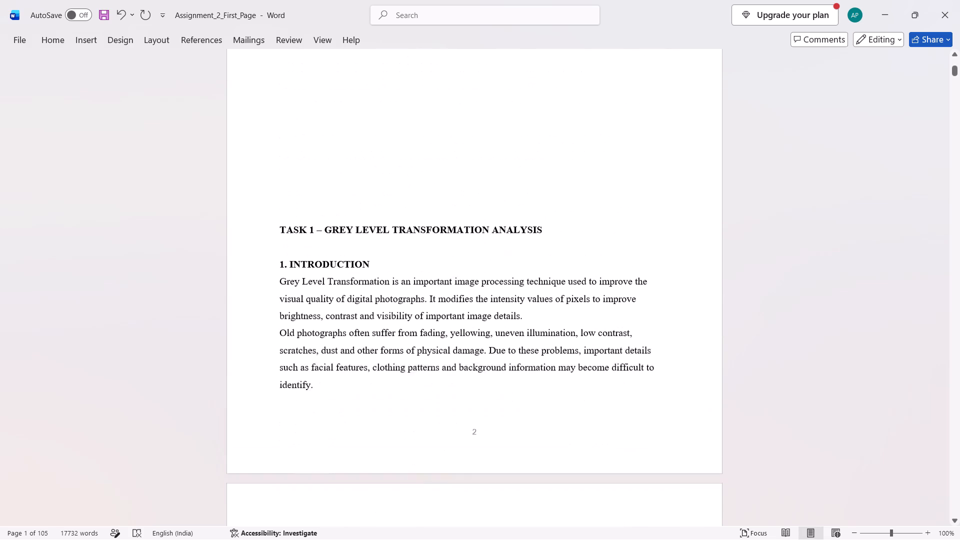
scroll(406, 186, up, 1)
click(342, 105)
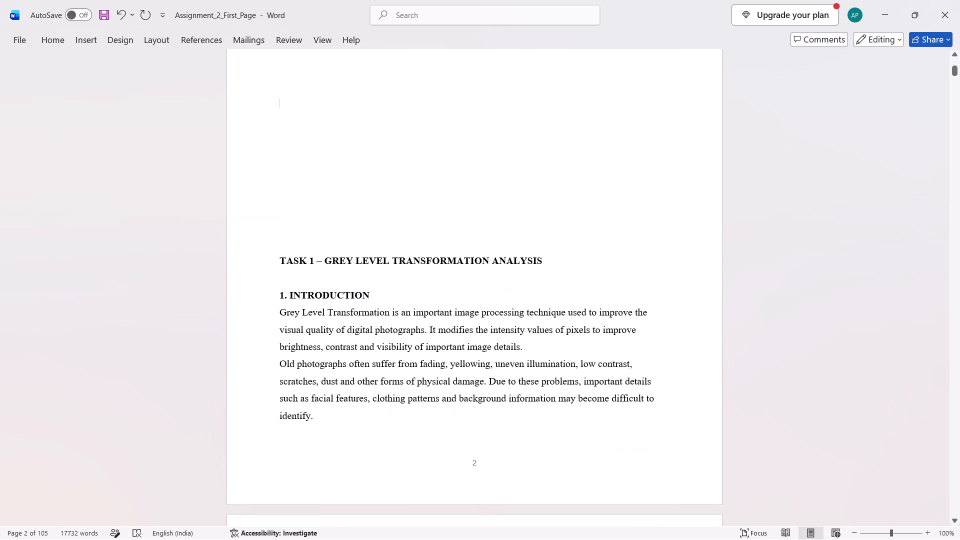
key(Return)
key(Return)
key(Return)
key(Return)
key(Return)
key(Return)
key(Return)
key(Return)
key(Return)
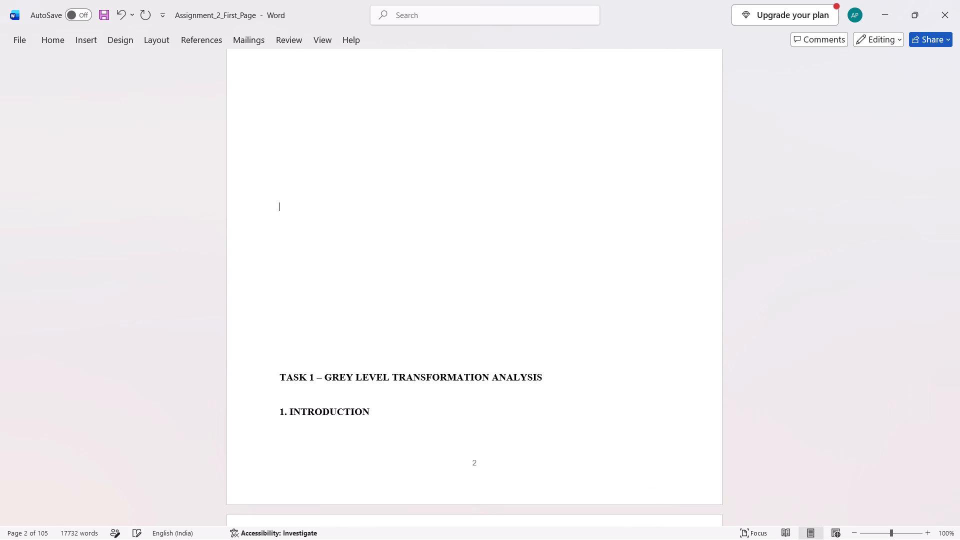
key(Return)
key(Return)
key(Return)
key(Return)
key(Return)
key(Return)
key(Return)
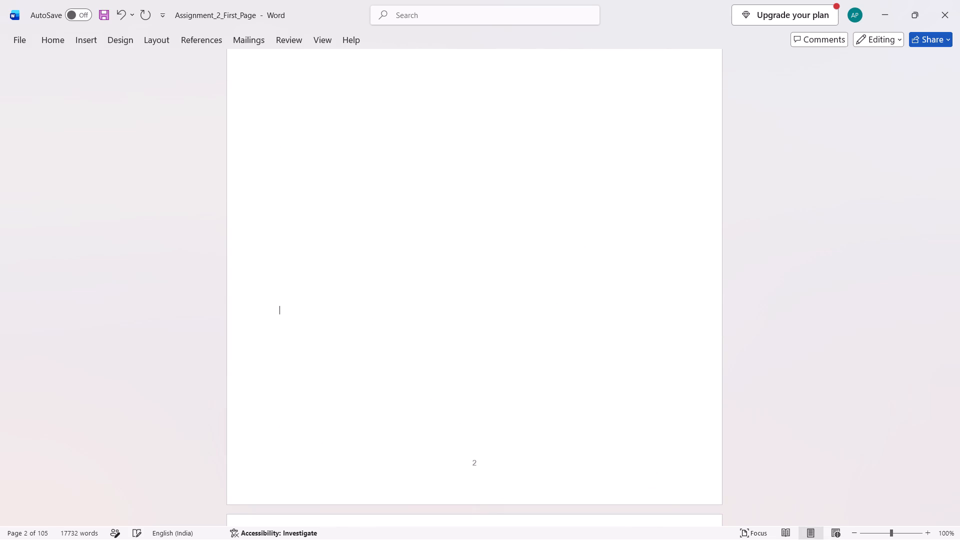
Format the CO2 outcome paragraph above the Assignment Details table in Times New Roman, size 11.
scroll(342, 105, down, 1)
scroll(342, 105, up, 1)
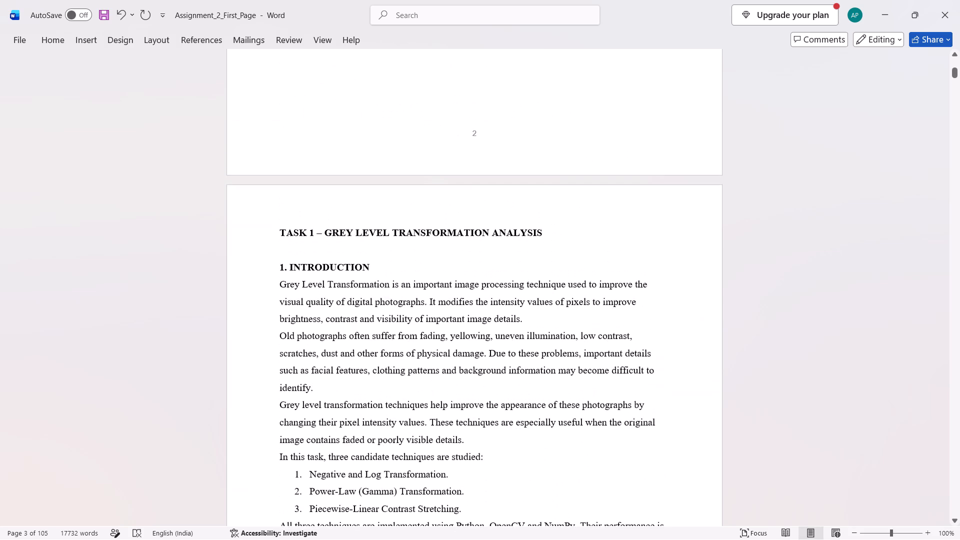
scroll(342, 105, up, 8)
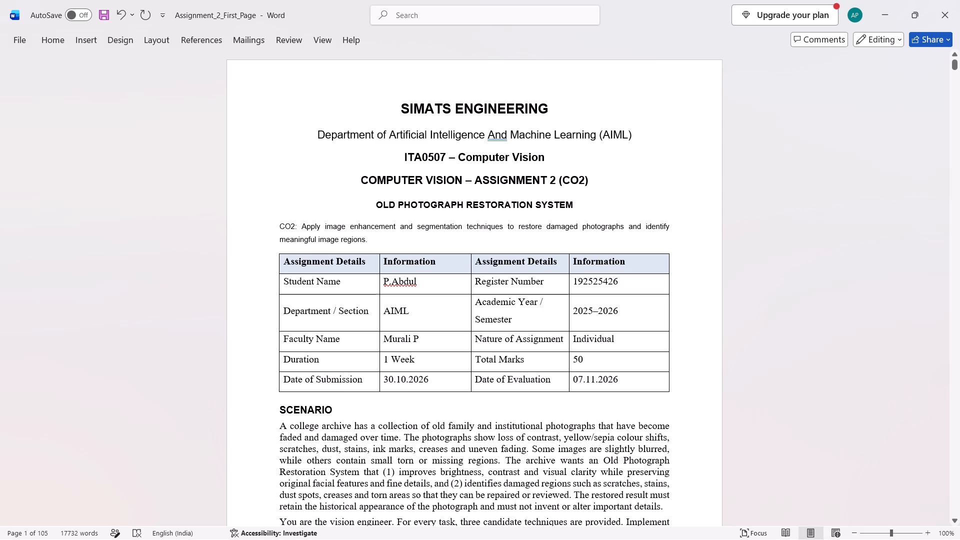
drag(280, 224, 364, 241)
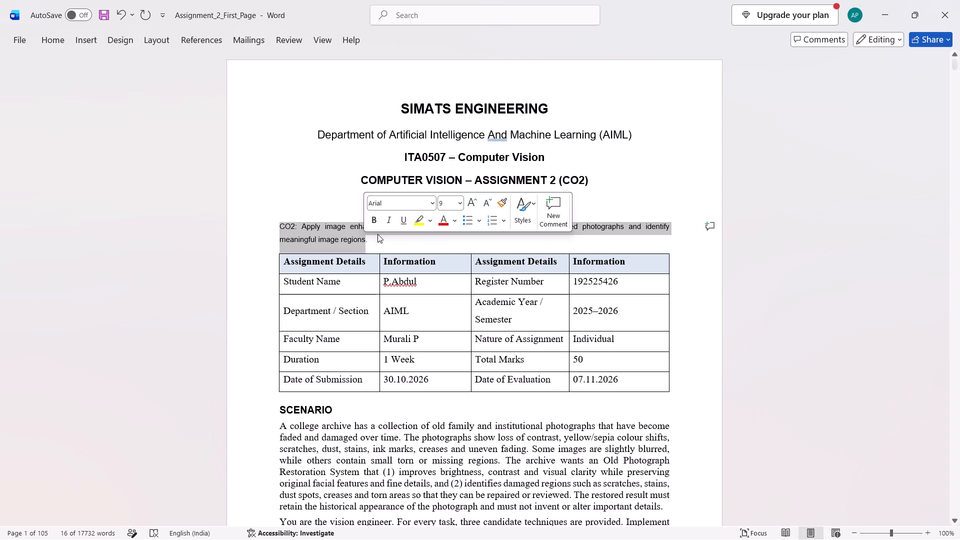
click(376, 240)
drag(372, 240, 290, 224)
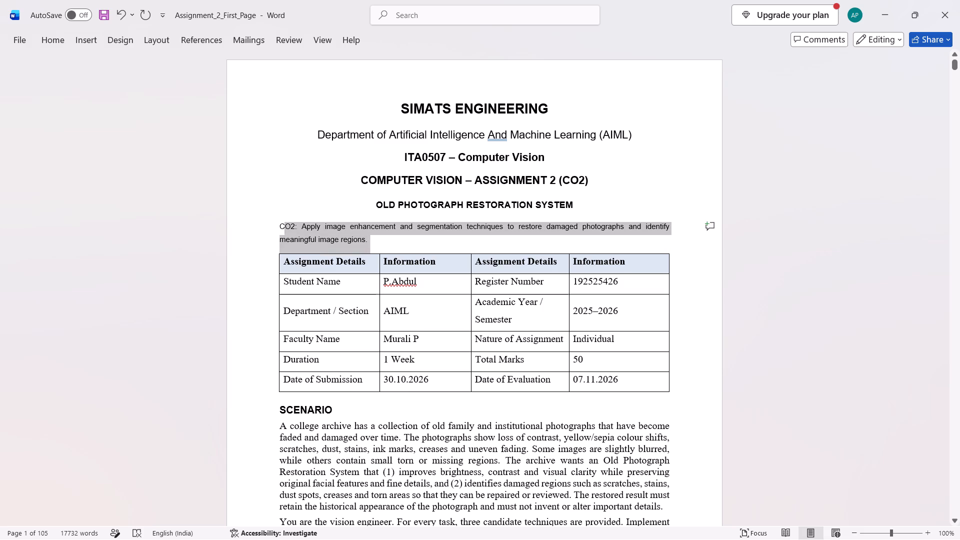
drag(290, 224, 285, 225)
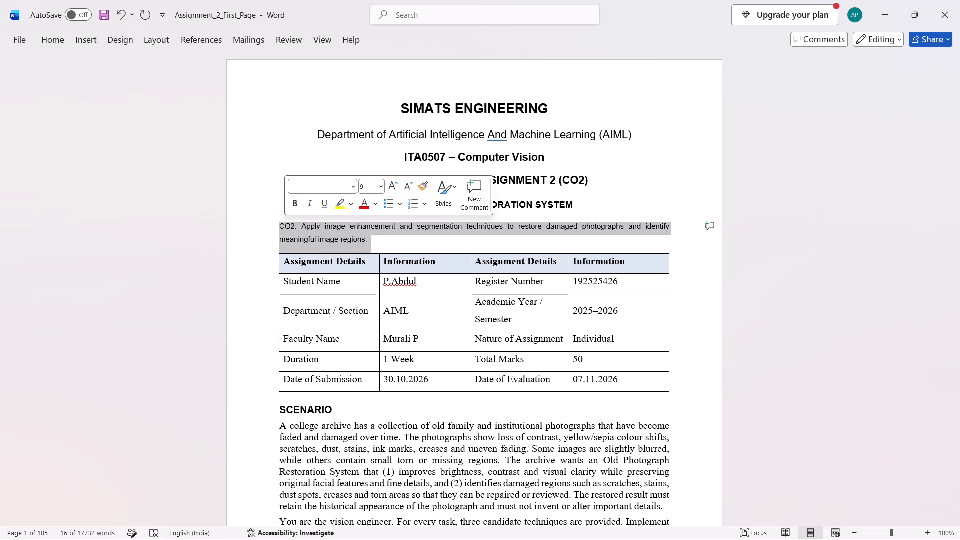
click(309, 188)
key(BackSpace)
text(times)
key(Return)
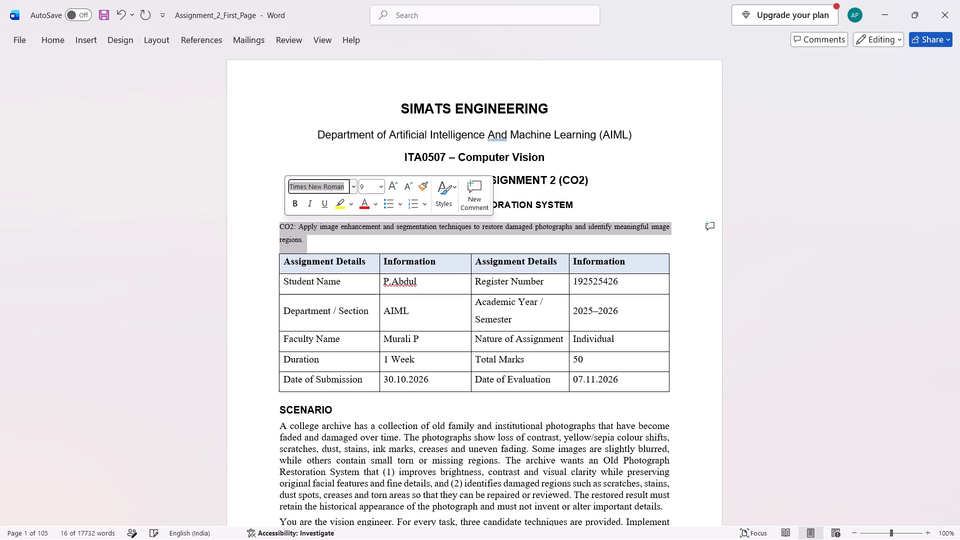
click(379, 185)
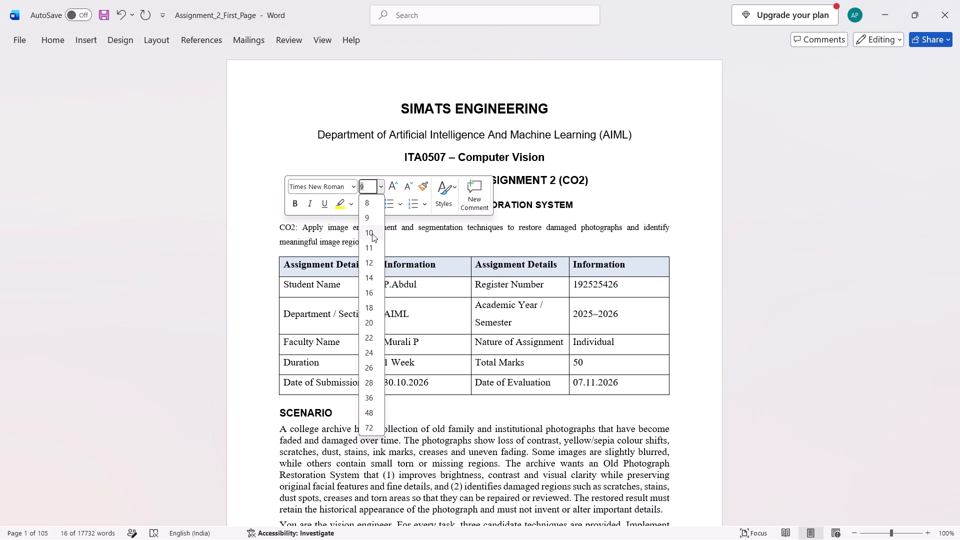
click(375, 247)
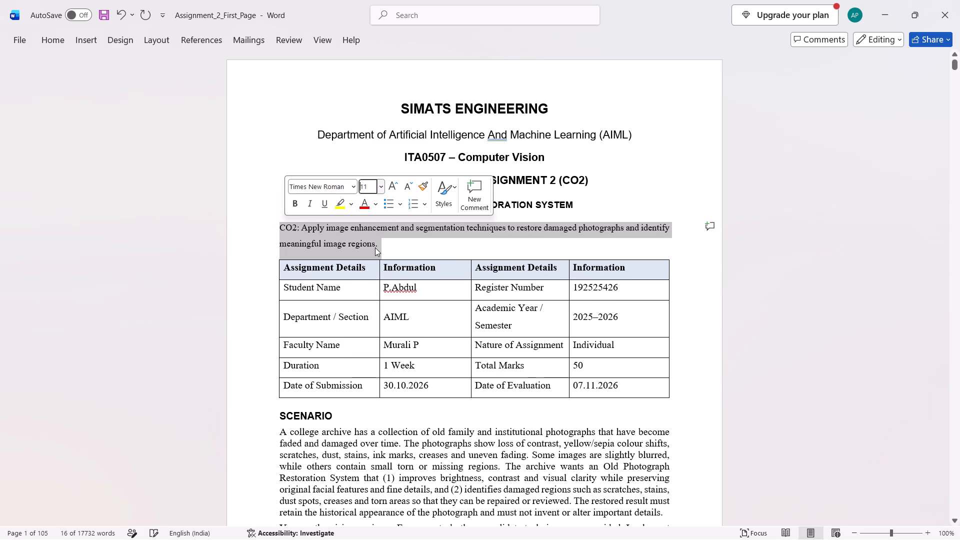
click(391, 242)
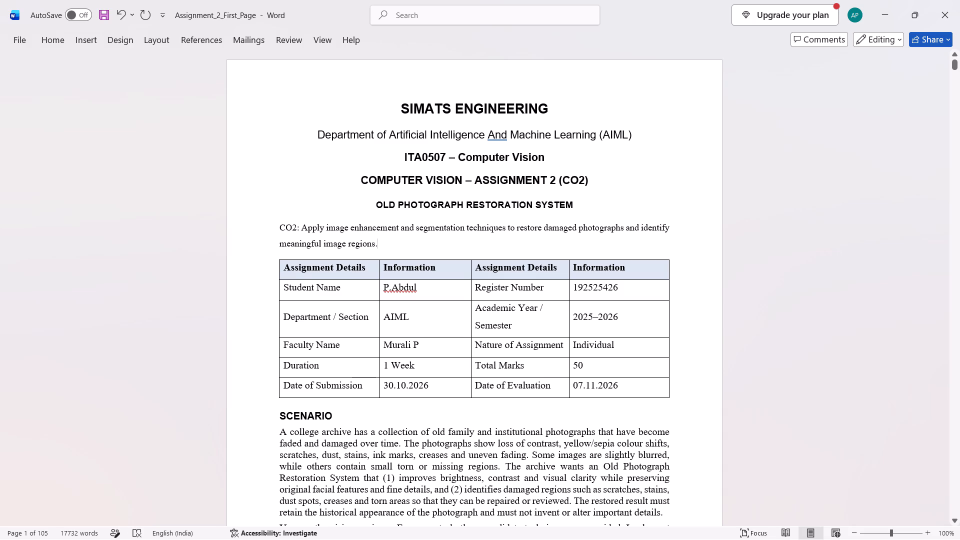
Save a copy of the document in the Downloads folder as a PDF named Assignment_2.
scroll(548, 238, right, 1)
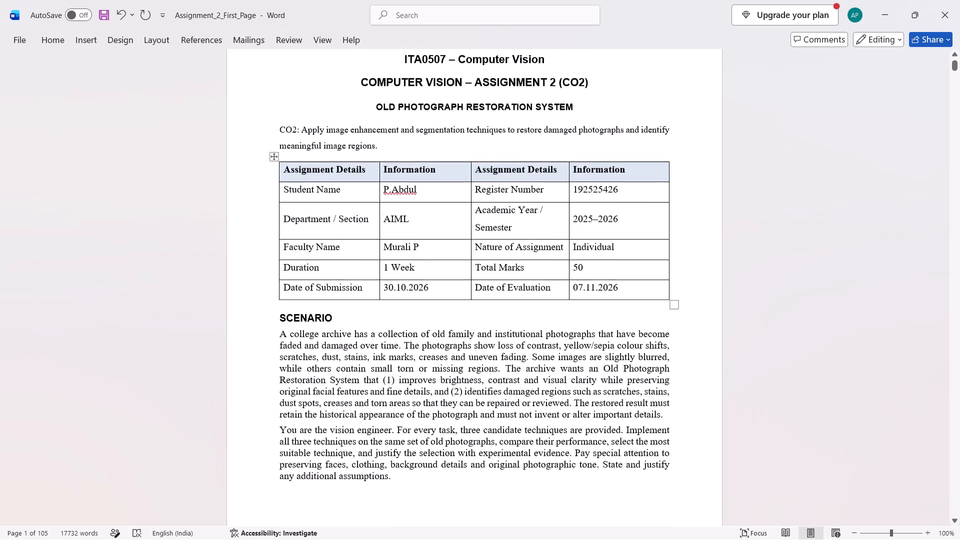
scroll(548, 238, right, 1)
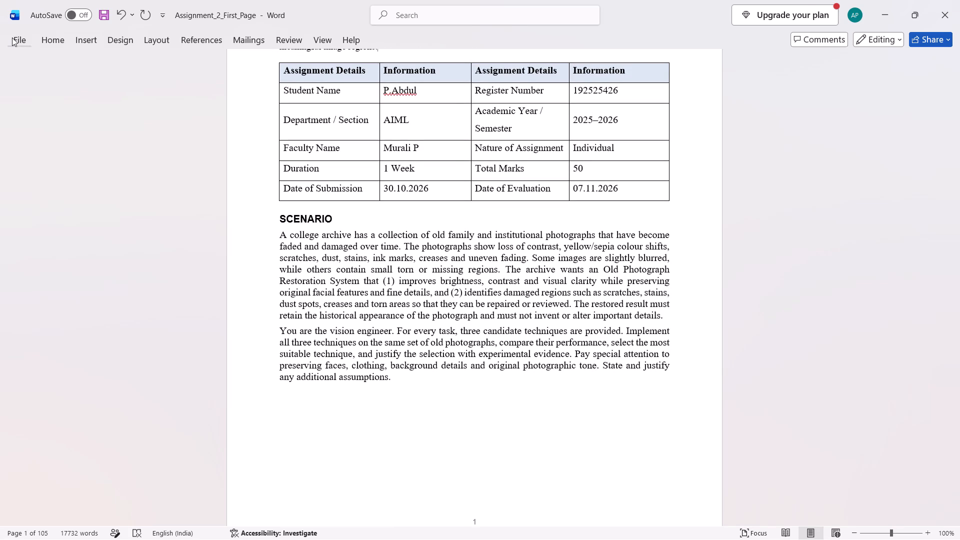
click(12, 38)
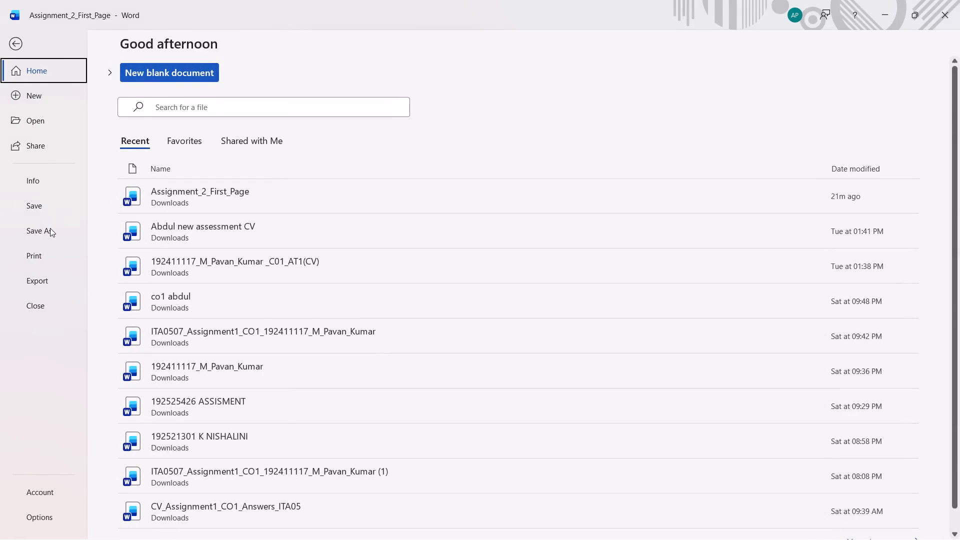
click(50, 228)
double_click(368, 151)
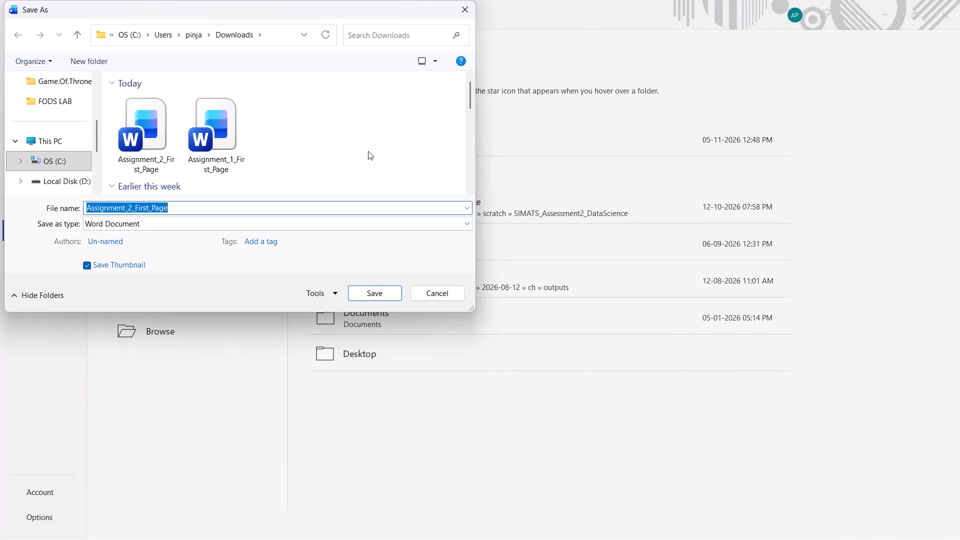
key(Right)
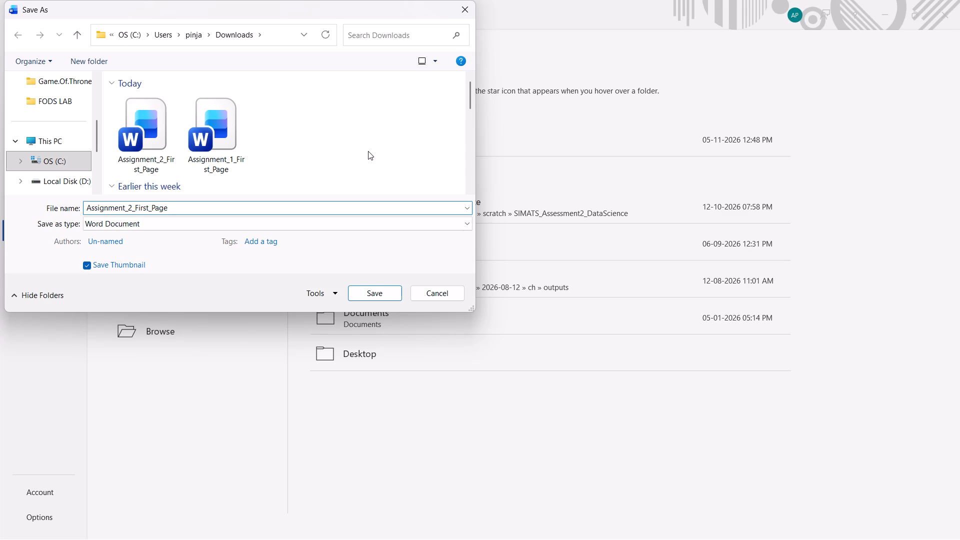
key(BackSpace)
key(BackSpace)
key(BackSpace)
key(BackSpace)
key(BackSpace)
key(BackSpace)
key(BackSpace)
key(BackSpace)
key(BackSpace)
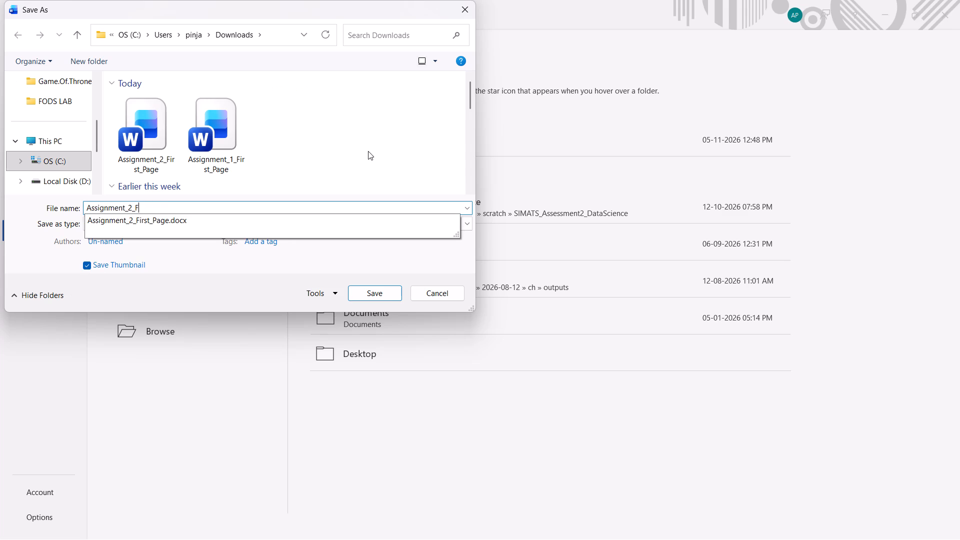
key(BackSpace)
key(BackSpace)
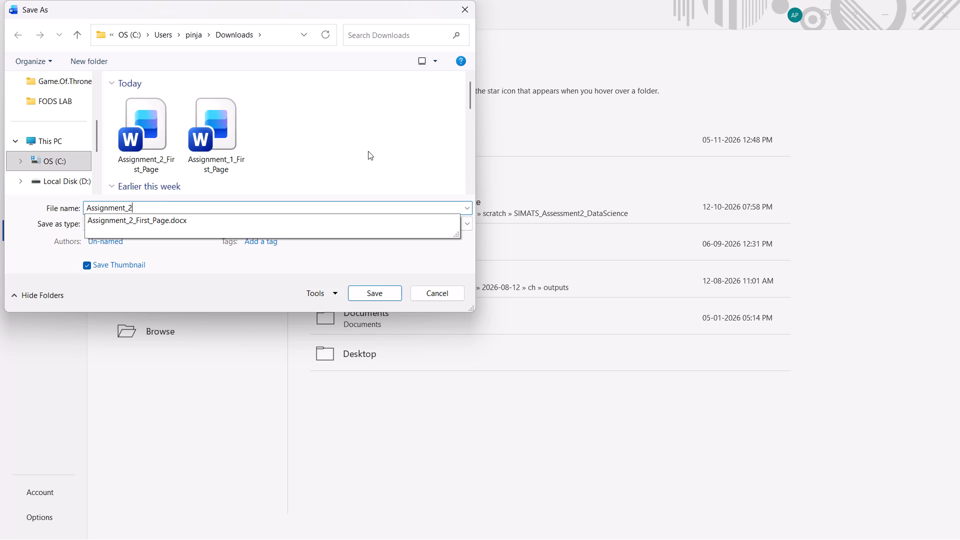
click(368, 151)
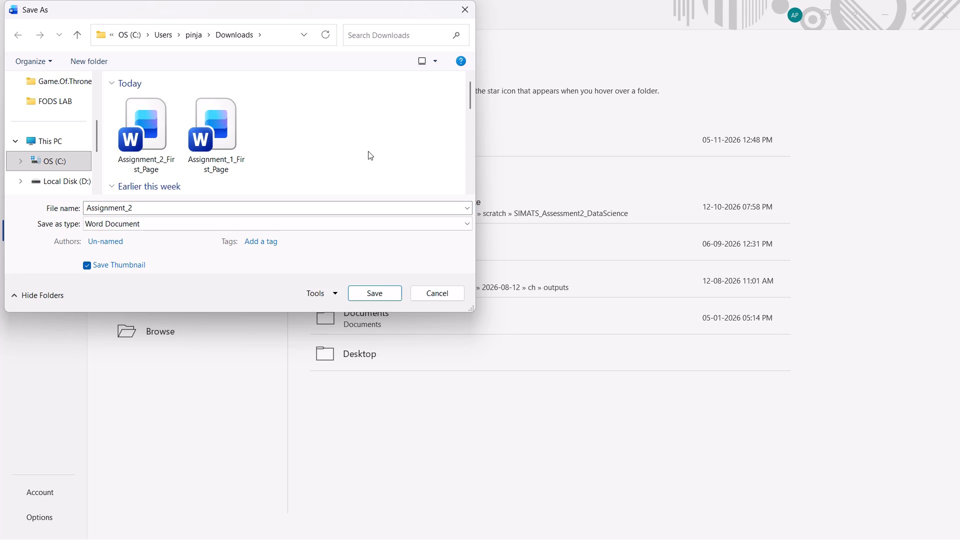
click(439, 222)
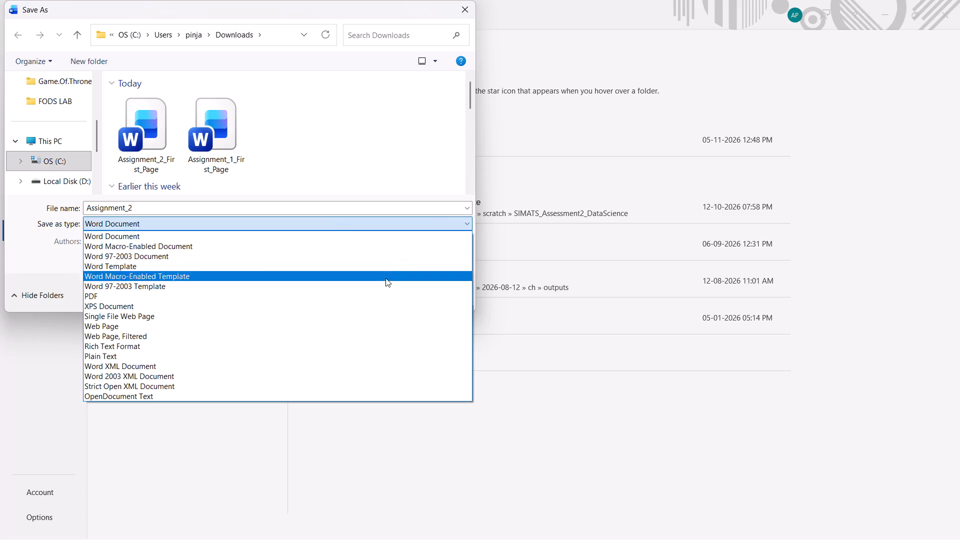
click(379, 295)
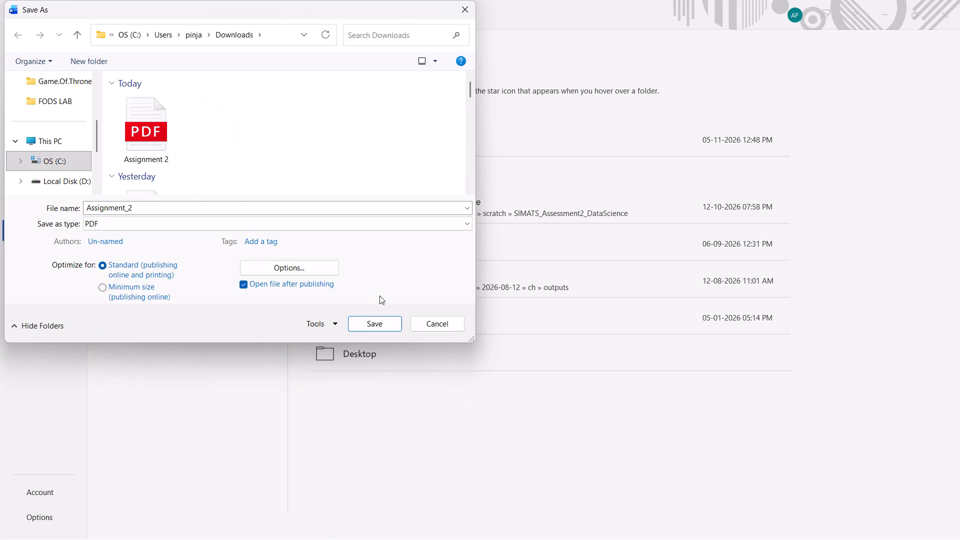
click(361, 321)
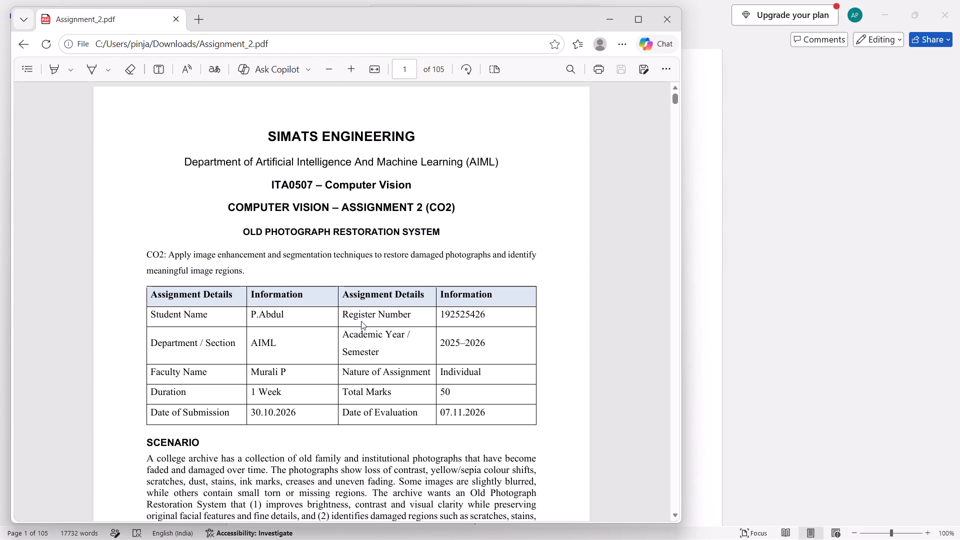
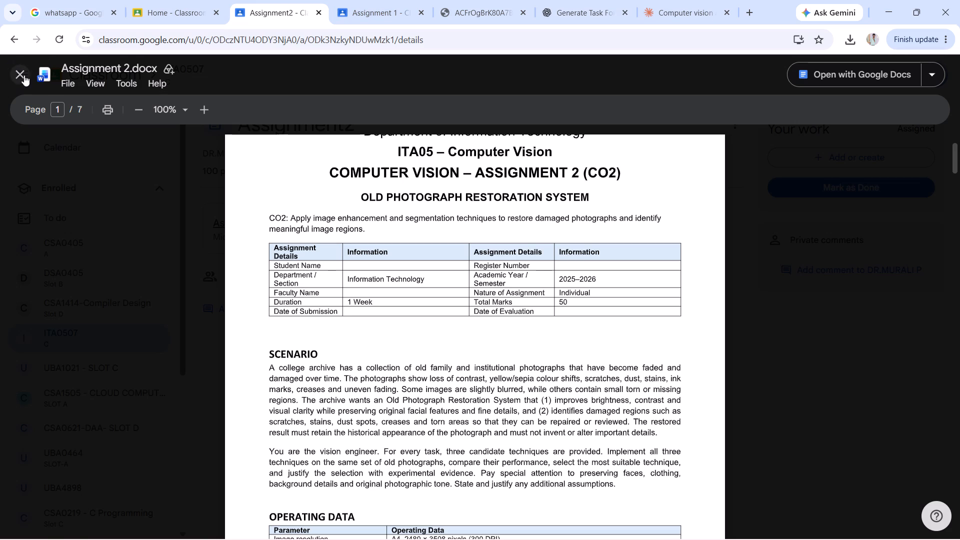
click(24, 75)
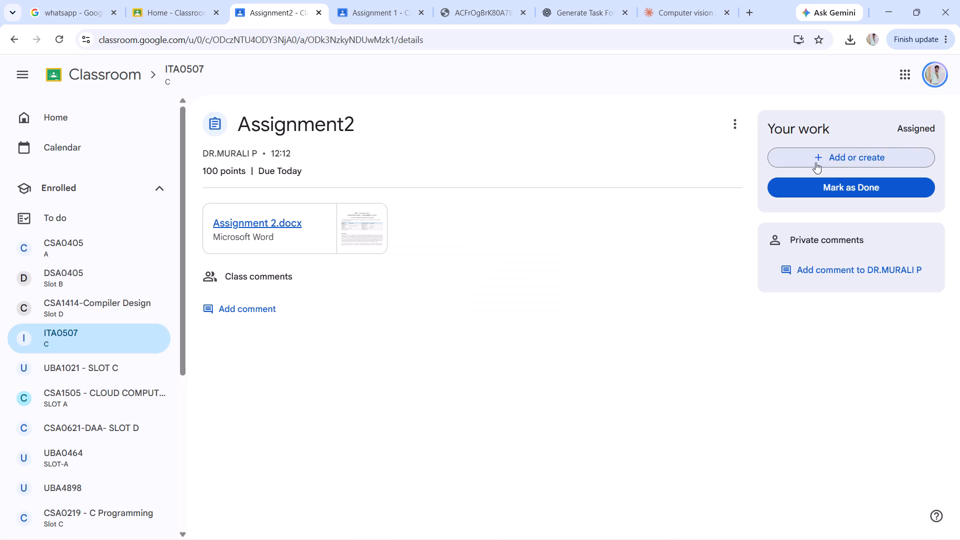
click(841, 164)
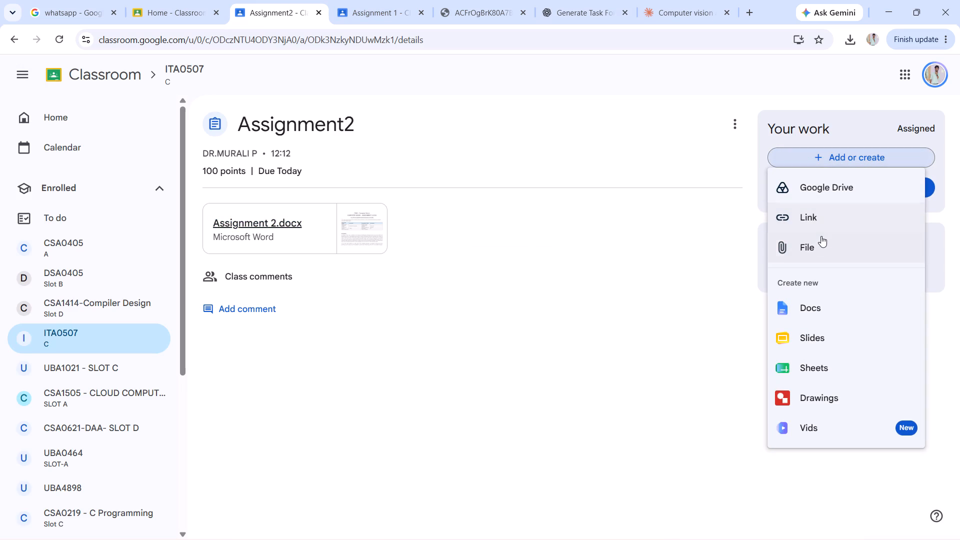
click(821, 237)
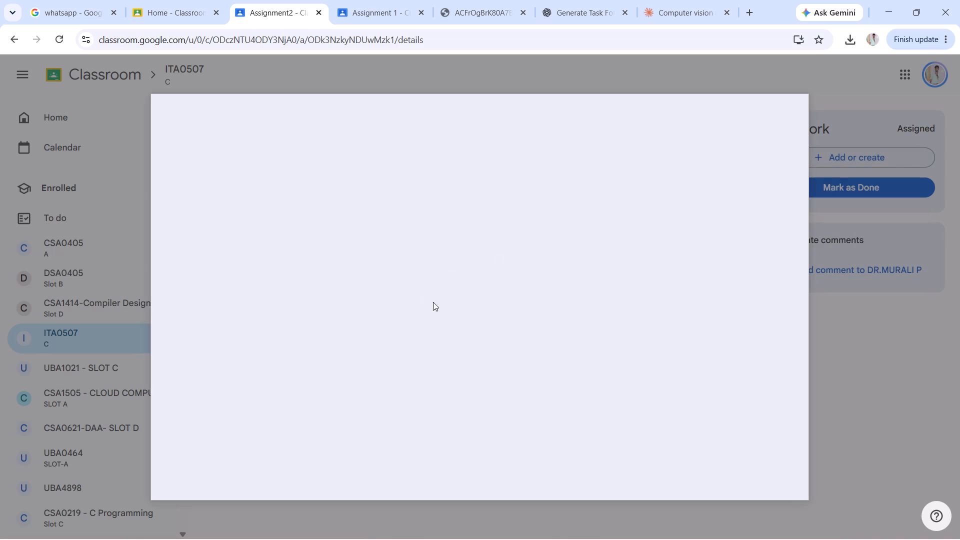
click(465, 355)
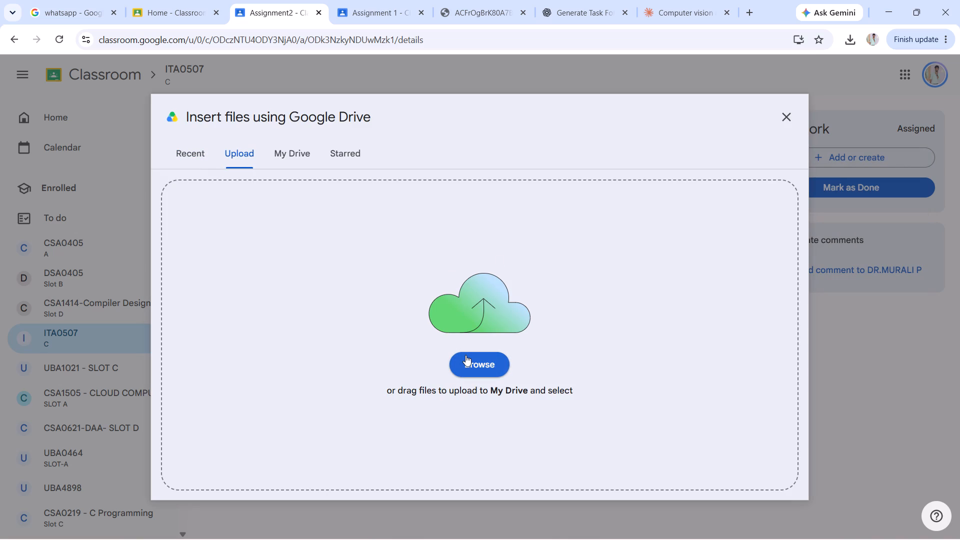
click(470, 359)
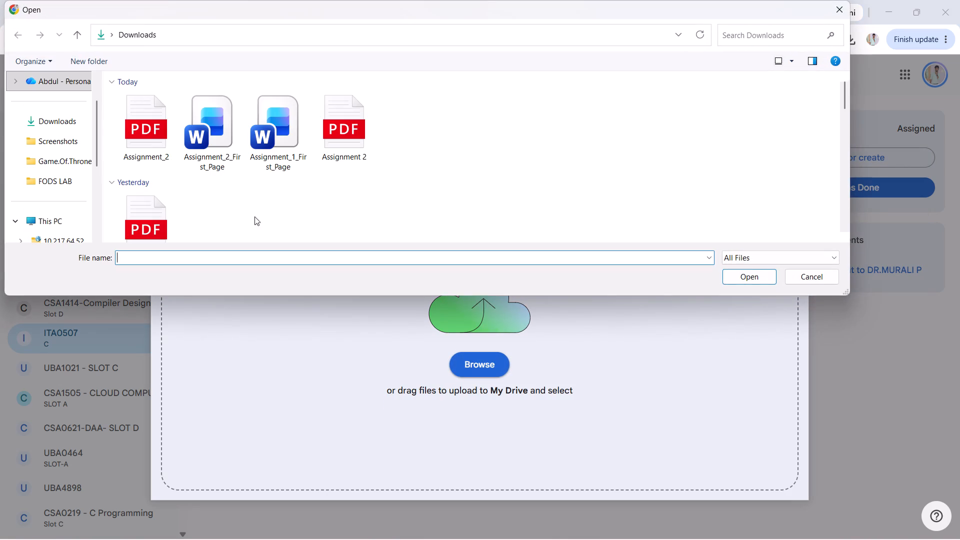
click(160, 123)
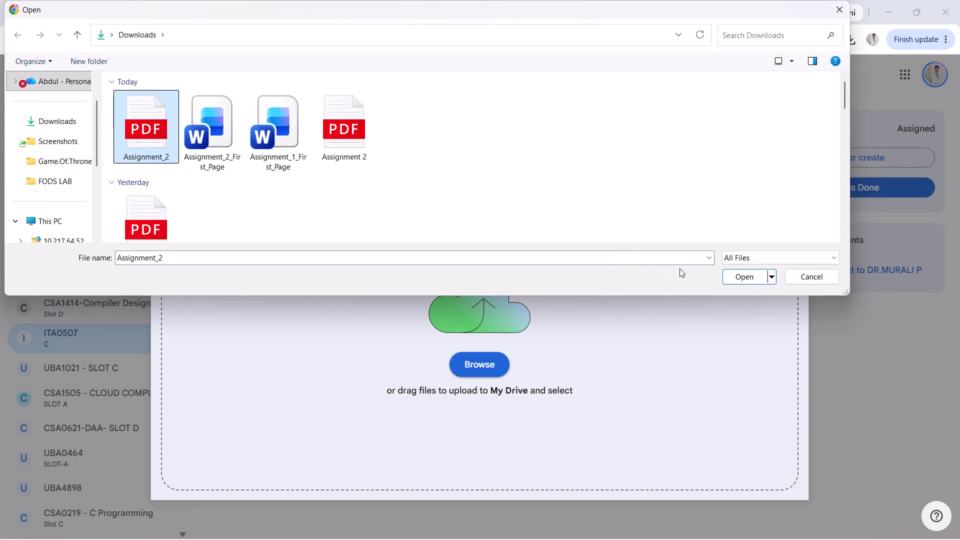
click(733, 276)
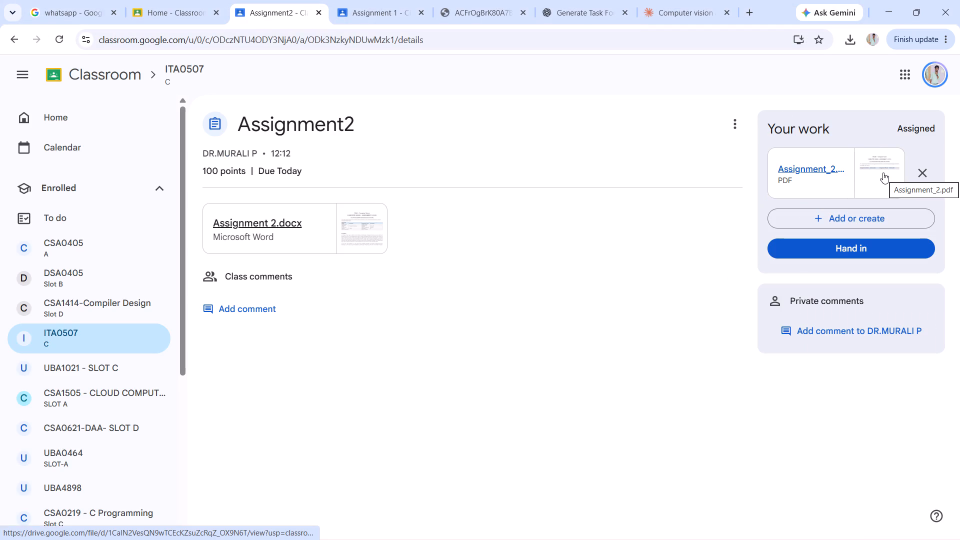
Preview the attached Assignment_2.pdf and check the layout of its pages from the title page to the start of Task 1.
click(883, 172)
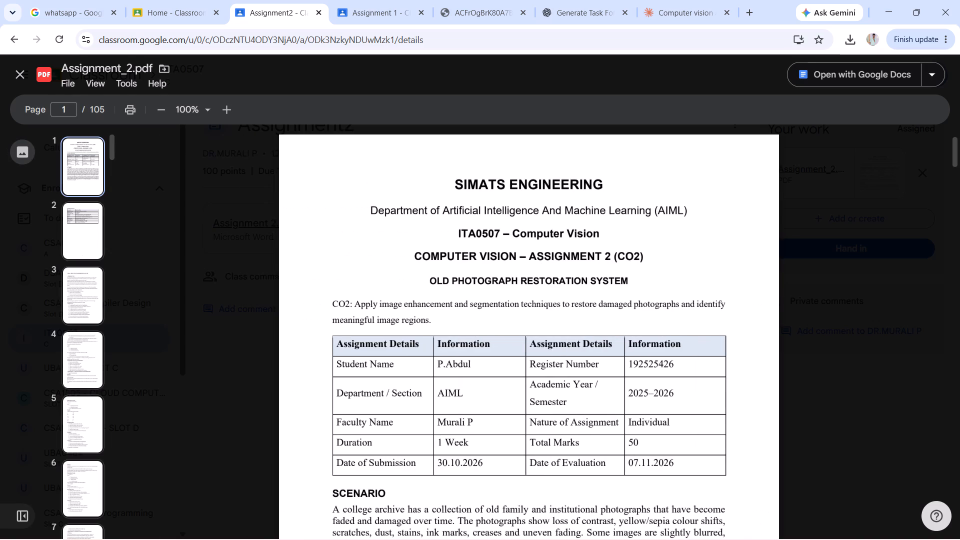
scroll(551, 269, right, 7)
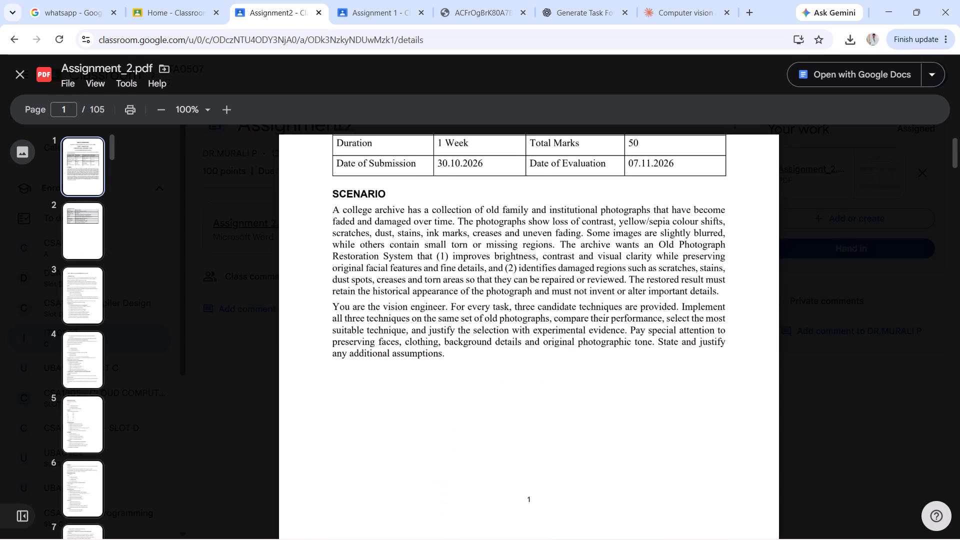
scroll(551, 269, down, 3)
scroll(551, 269, right, 3)
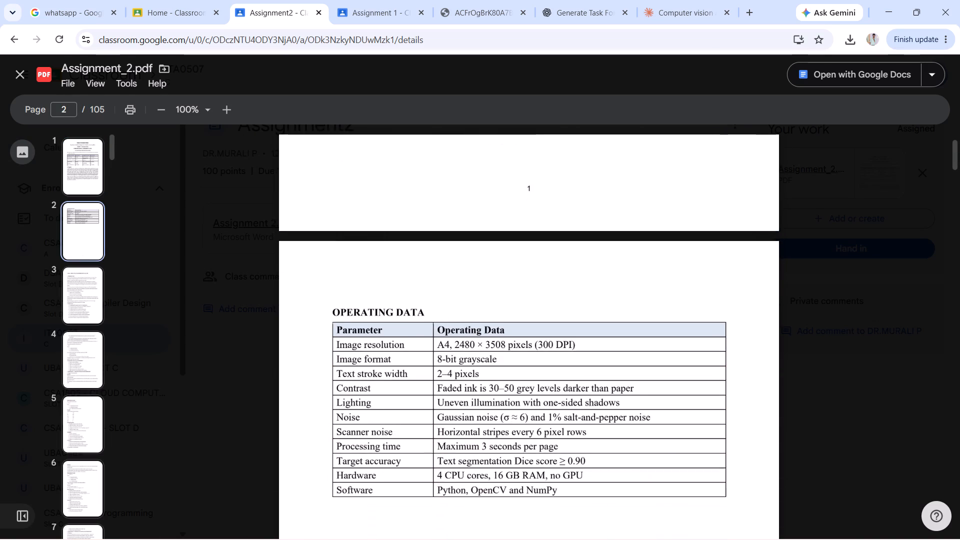
scroll(551, 269, right, 5)
scroll(551, 269, down, 1)
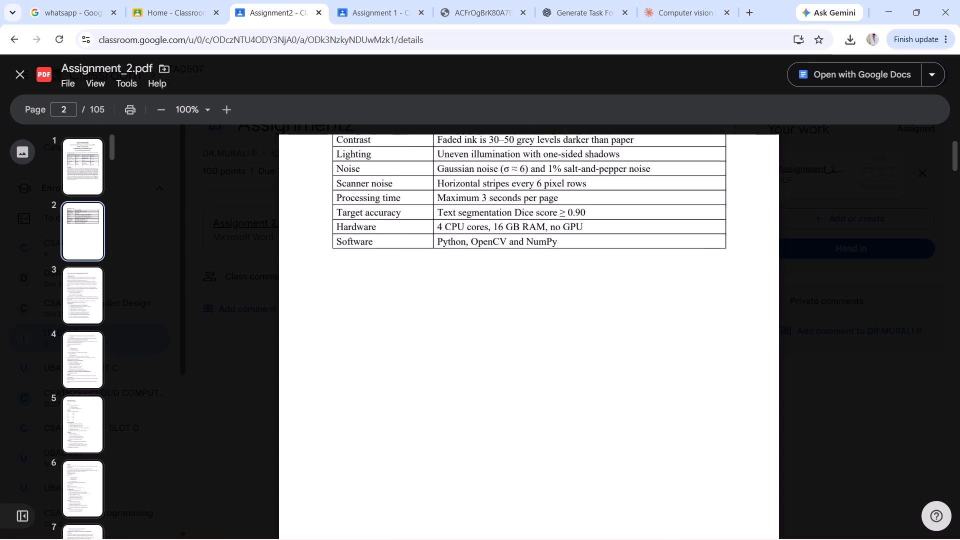
scroll(551, 269, down, 3)
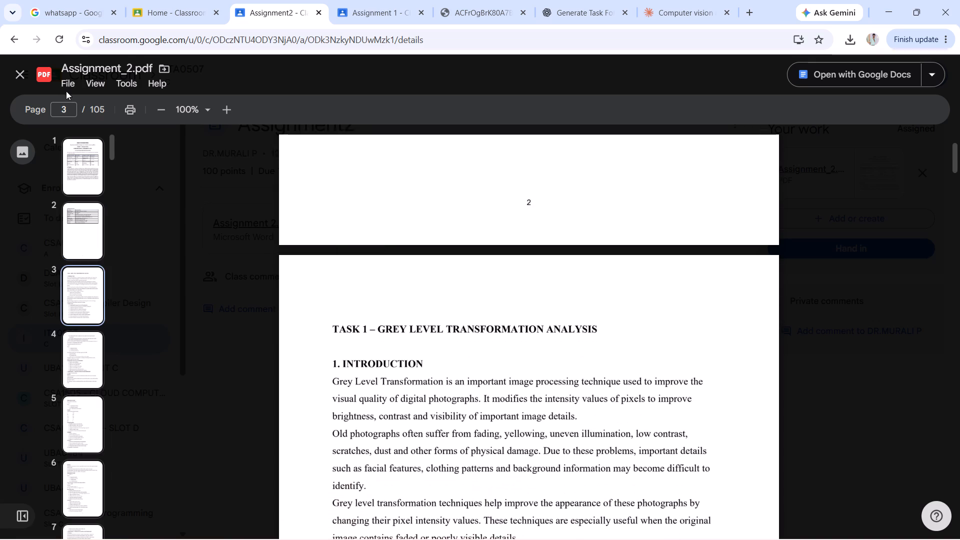
click(23, 76)
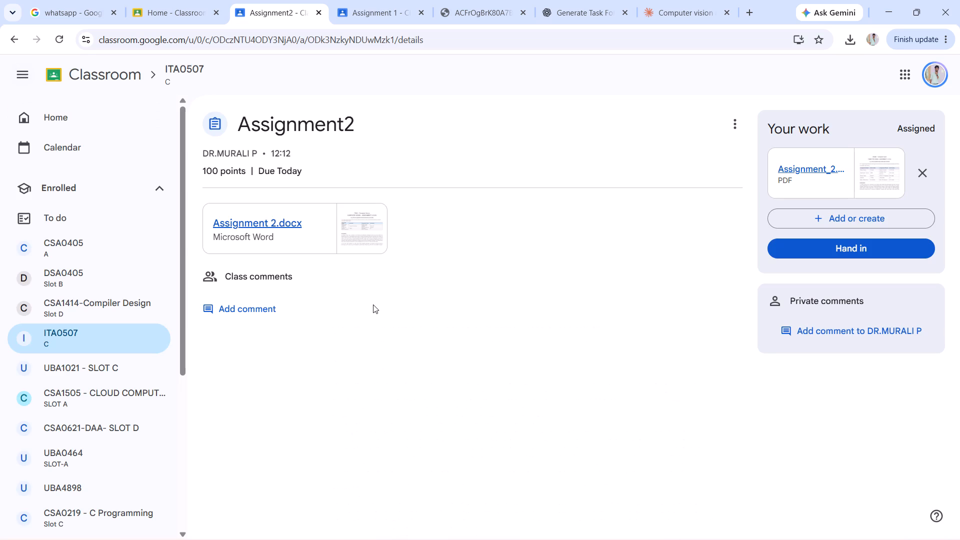
Hand in Assignment_2.pdf for Assignment2.
click(868, 244)
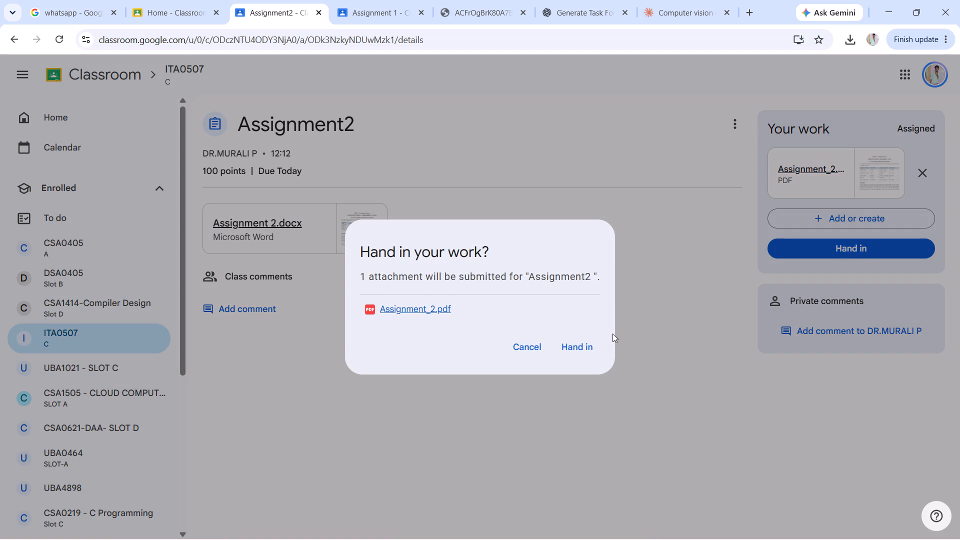
click(579, 341)
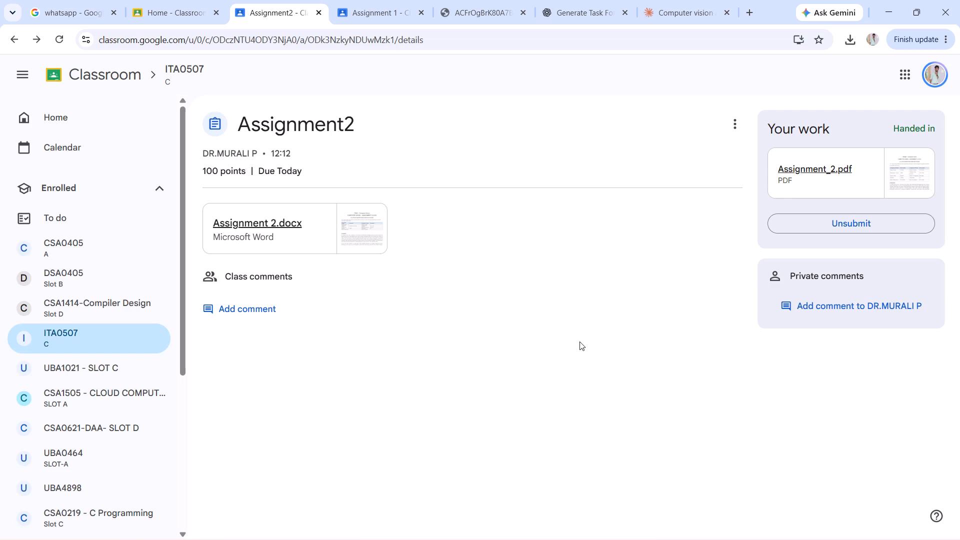
Return to the ITA0507 class stream and minimise the browser window.
click(16, 42)
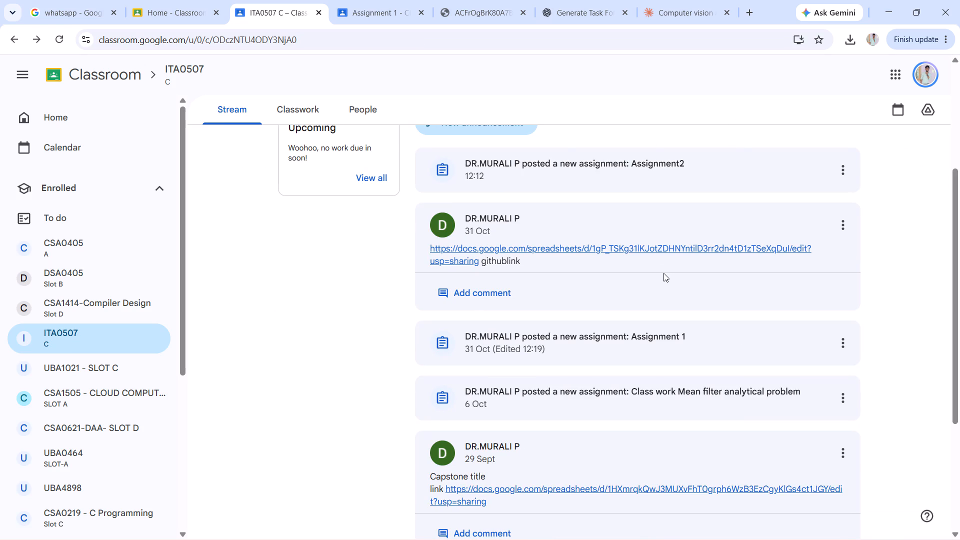
scroll(663, 273, up, 10)
click(888, 8)
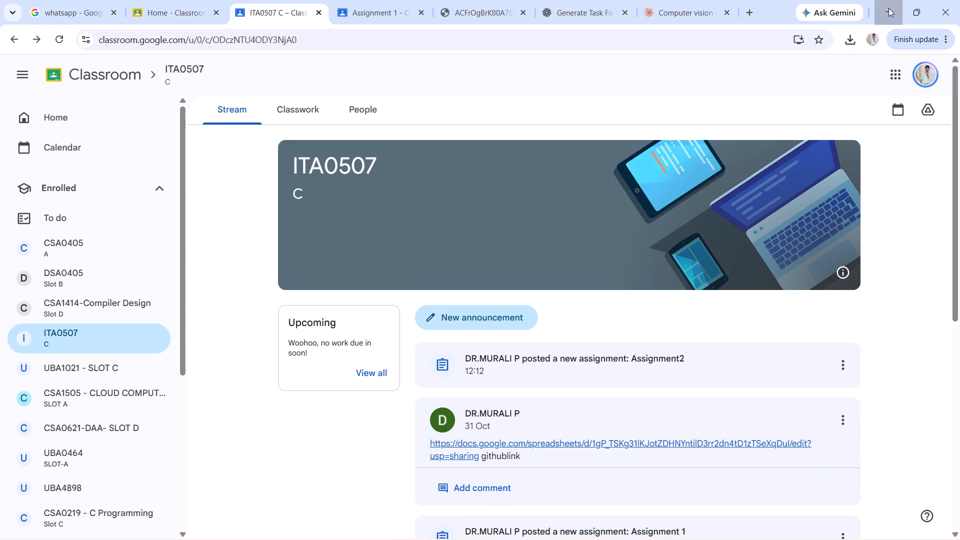
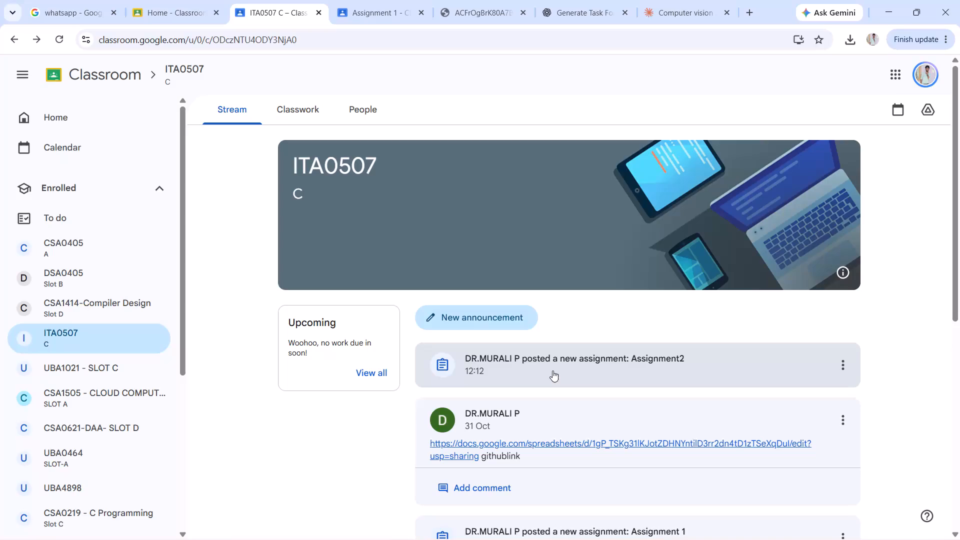
Check the hand-in status of Assignment2 on its details page and return to the ITA0507 class stream.
click(586, 355)
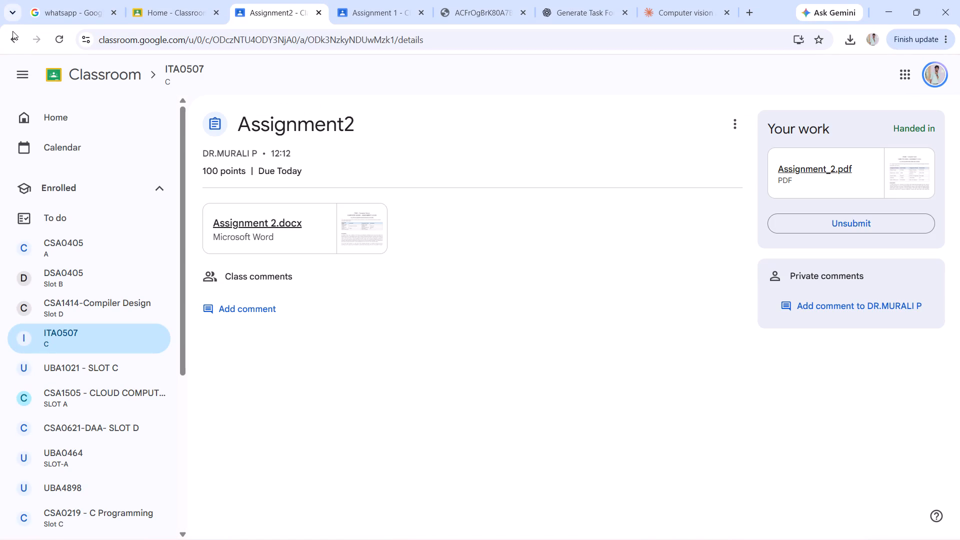
click(14, 34)
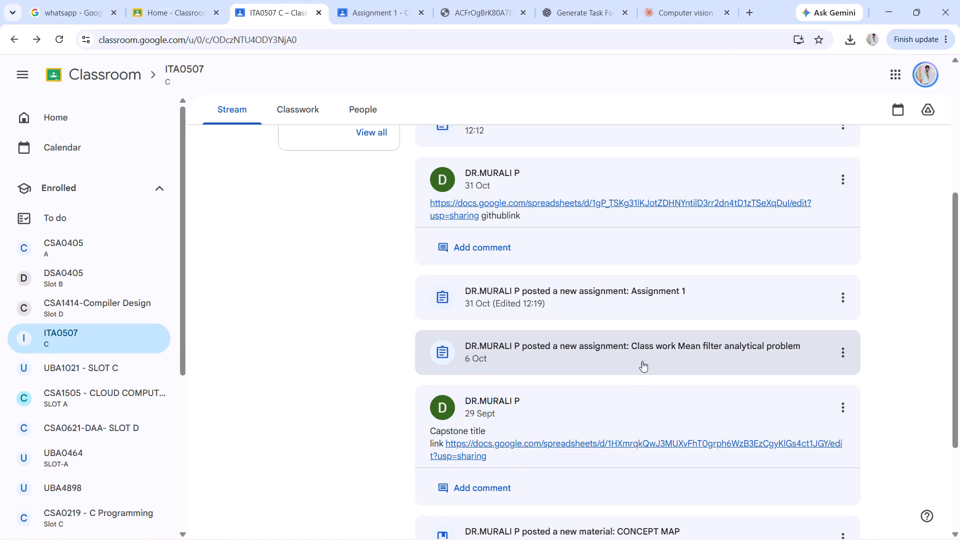
scroll(611, 350, up, 1)
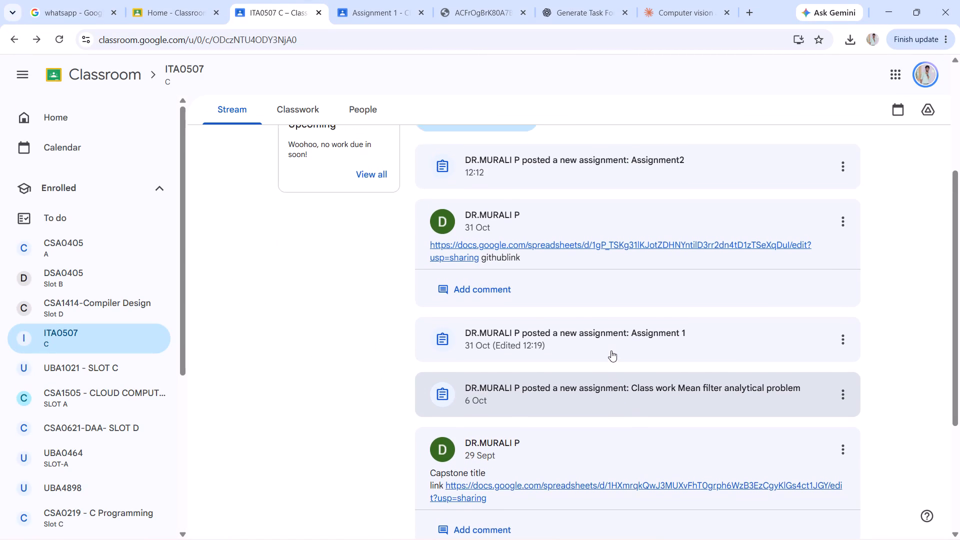
scroll(611, 350, up, 1)
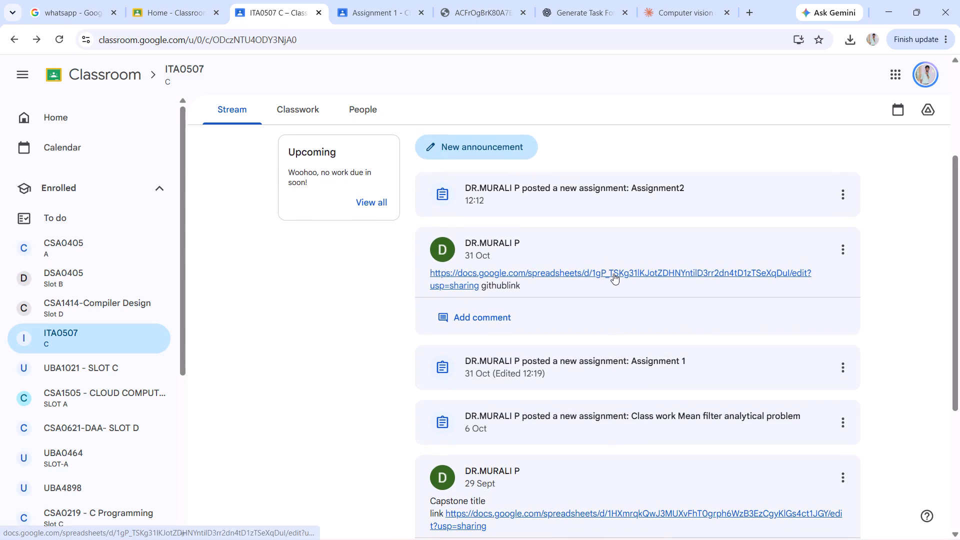
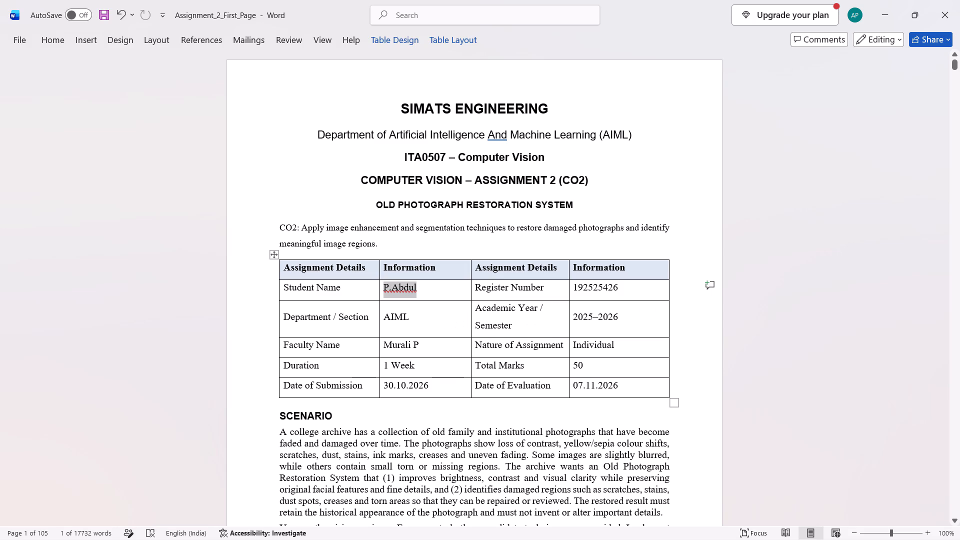
Replace the Student Name entry in the assignment details table with the other student's initial and two-part name.
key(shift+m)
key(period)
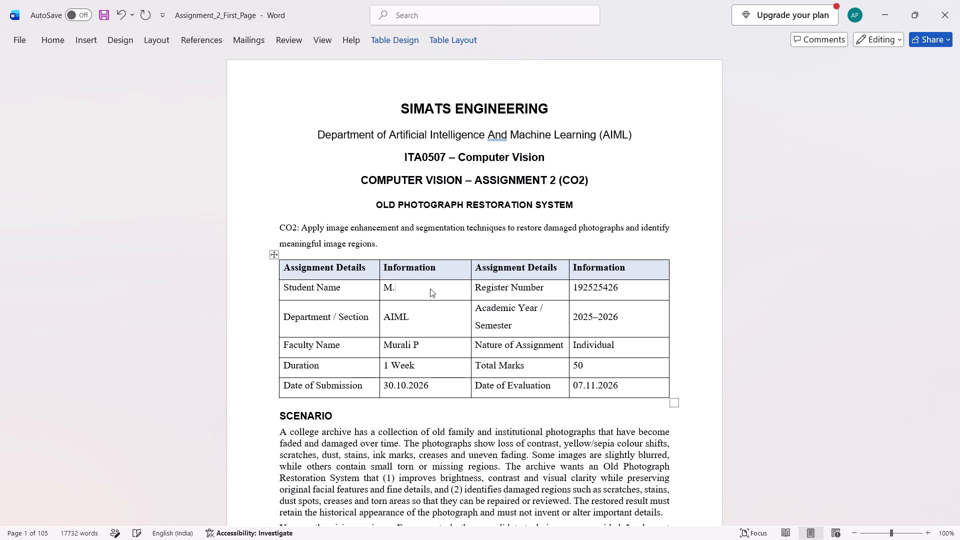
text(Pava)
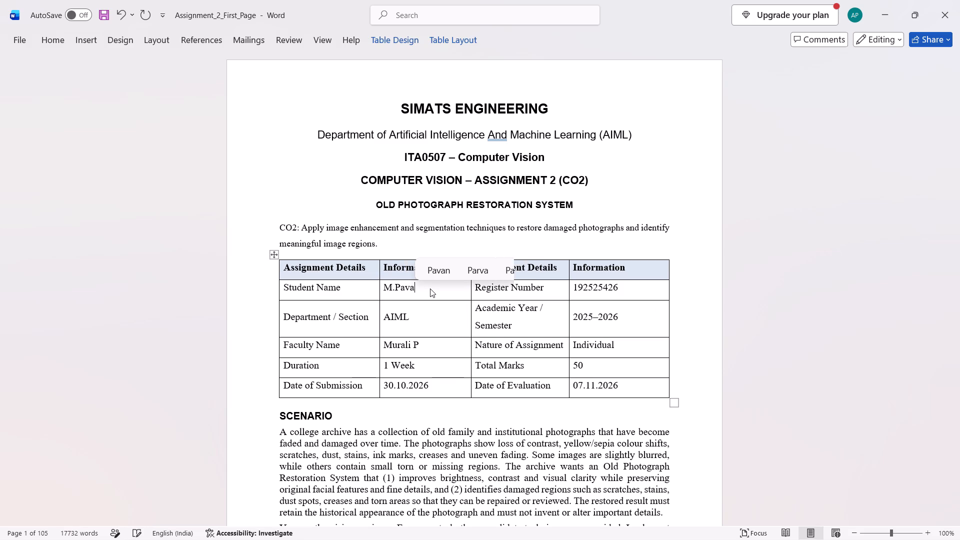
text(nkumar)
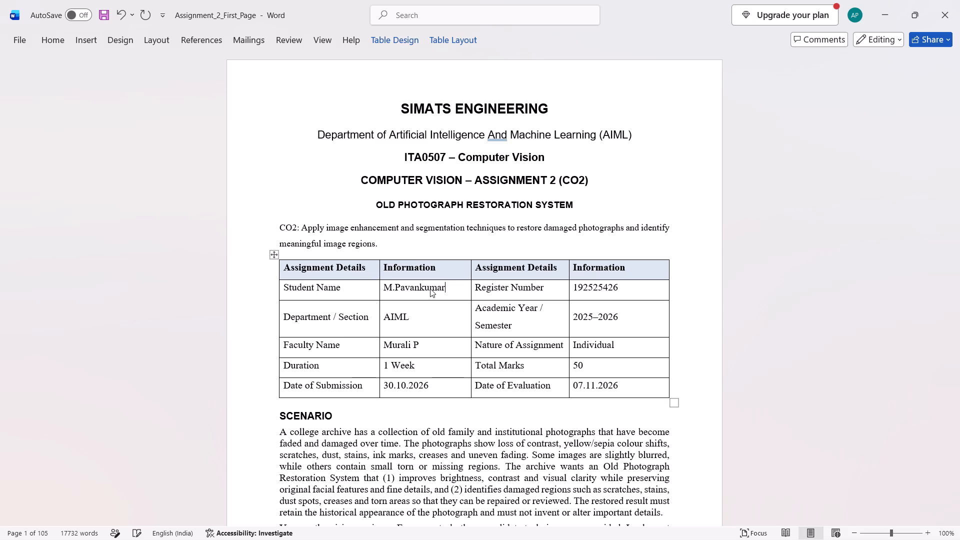
click(419, 286)
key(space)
Replace the final digits of the Register Number in the assignment details table with those of the other student's number.
drag(589, 285, 594, 287)
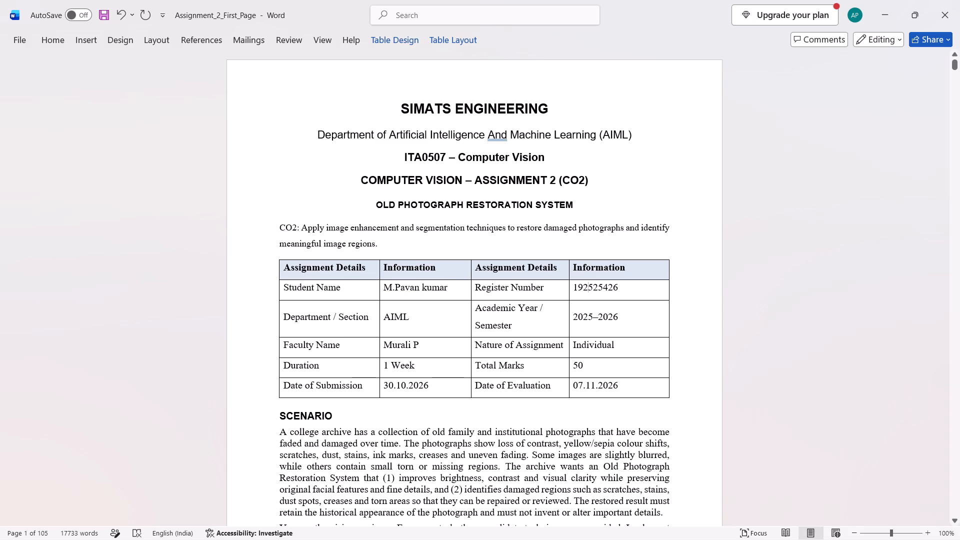
drag(594, 287, 622, 295)
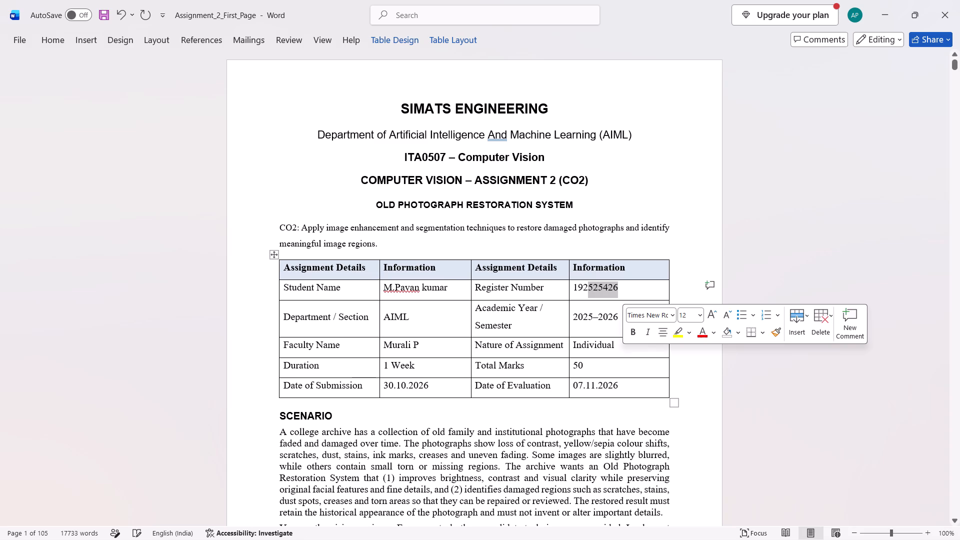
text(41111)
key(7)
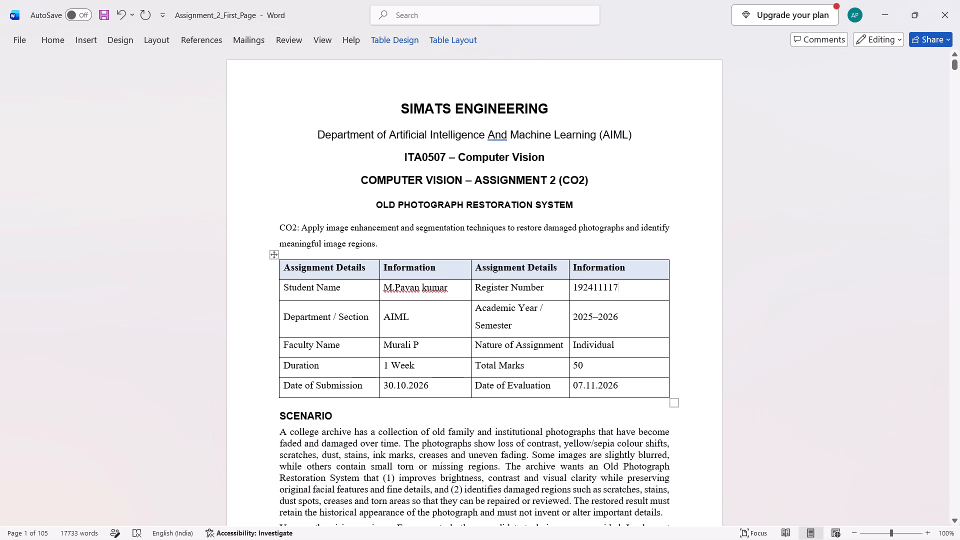
click(602, 292)
key(BackSpace)
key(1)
Change the Department / Section entry in the assignment details table to CSE.
click(387, 316)
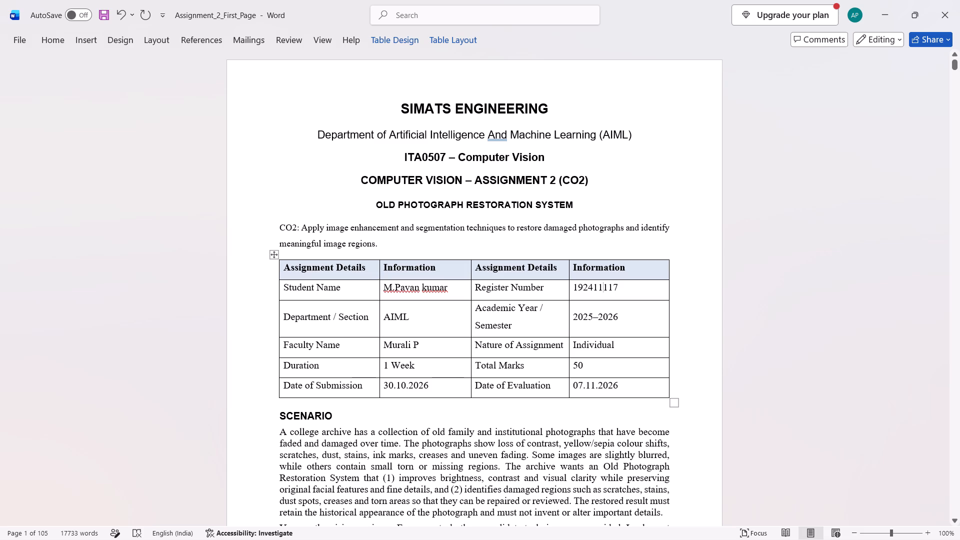
drag(387, 316, 406, 317)
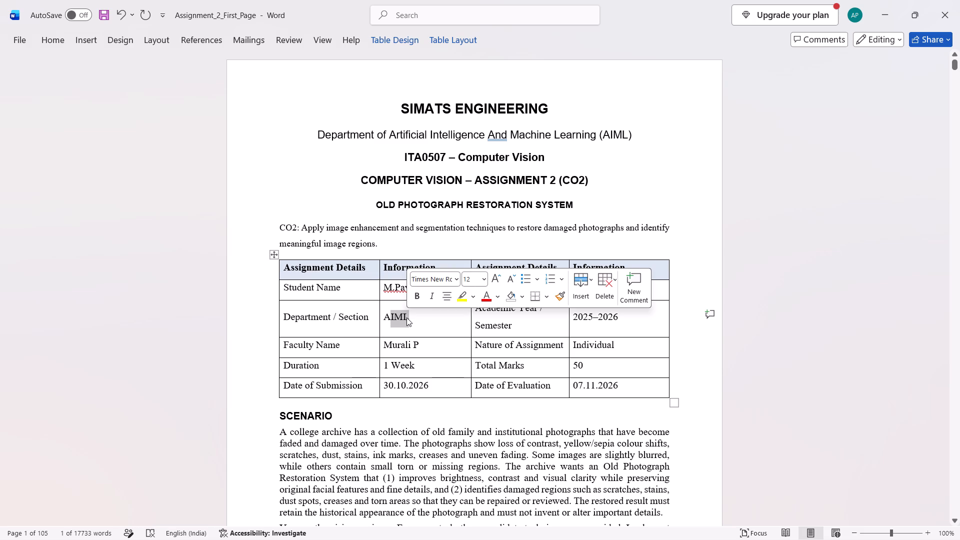
key(BackSpace)
key(BackSpace)
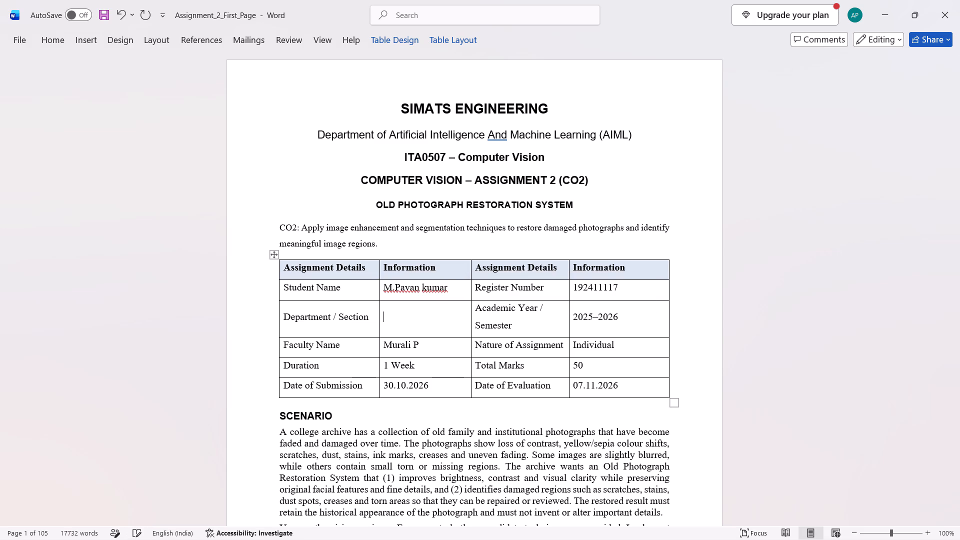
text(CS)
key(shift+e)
click(406, 317)
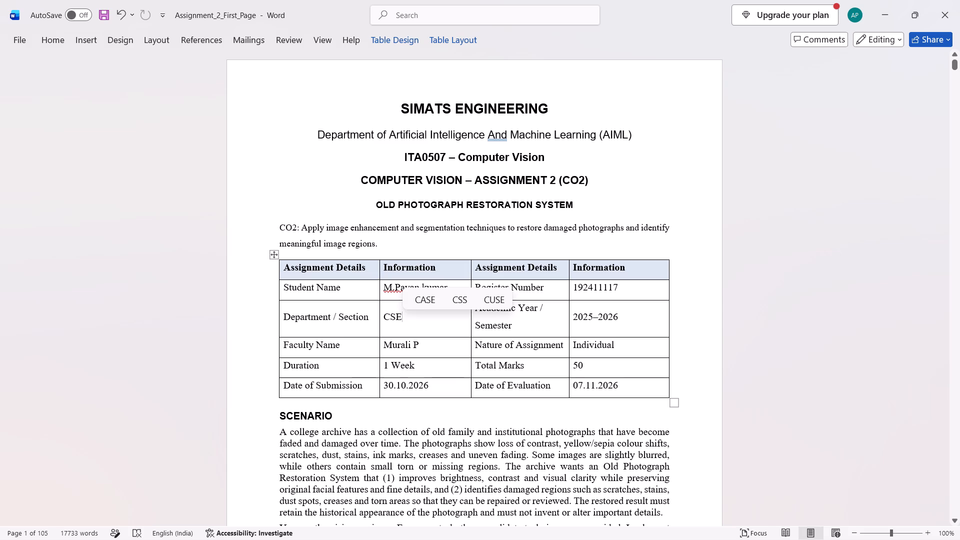
Try replacing the department name after "Department of" in the page heading with "Computer", and undo the last typing.
drag(388, 132, 630, 133)
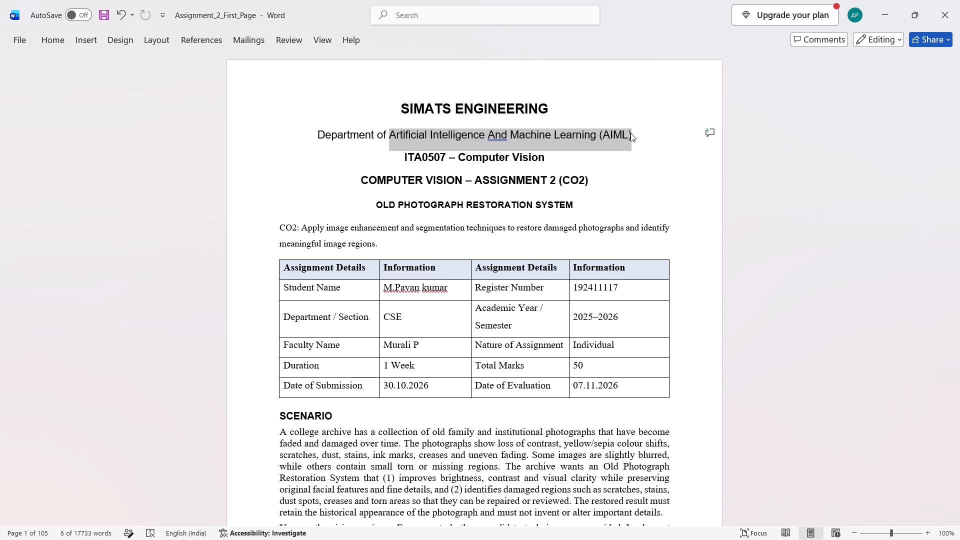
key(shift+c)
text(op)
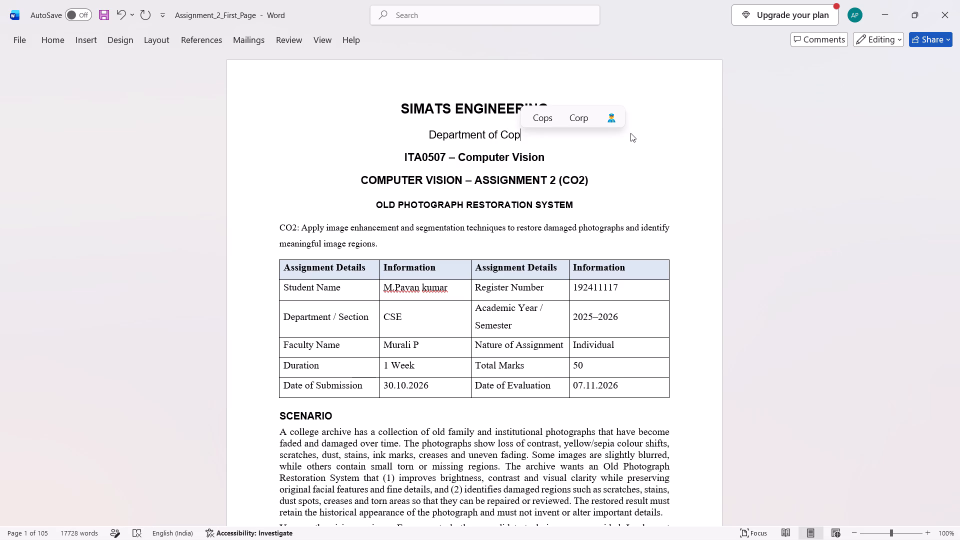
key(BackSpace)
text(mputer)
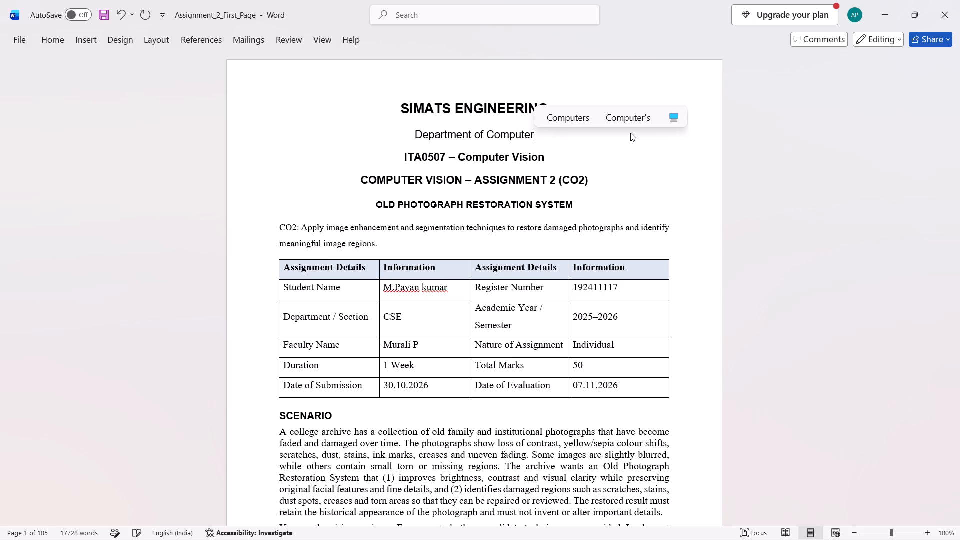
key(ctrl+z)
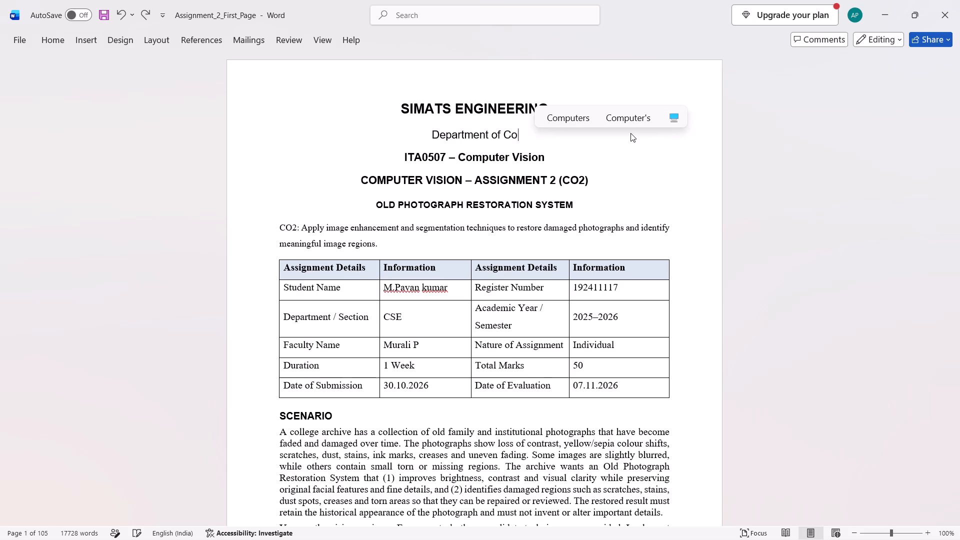
Undo the remaining partial edit in the page heading and replace the department name after "Department of" with "Computer".
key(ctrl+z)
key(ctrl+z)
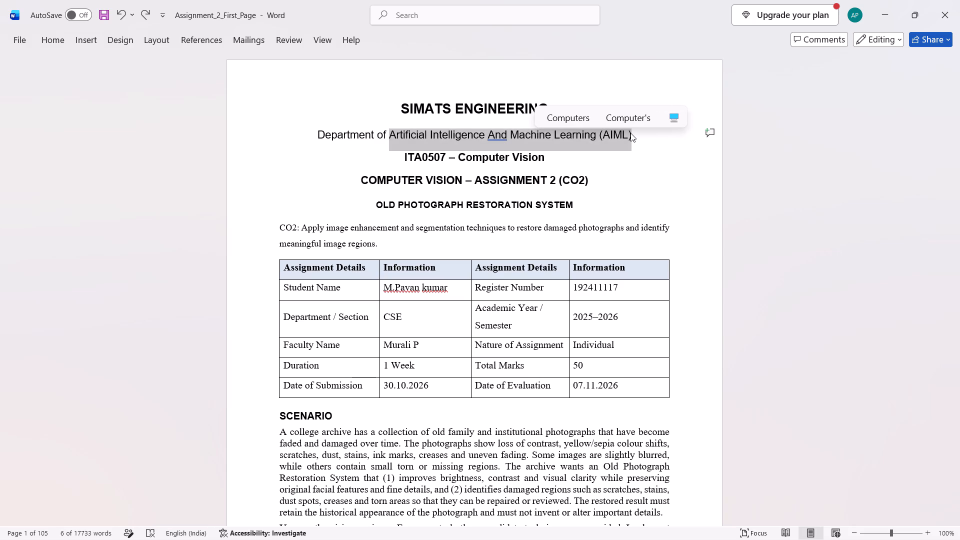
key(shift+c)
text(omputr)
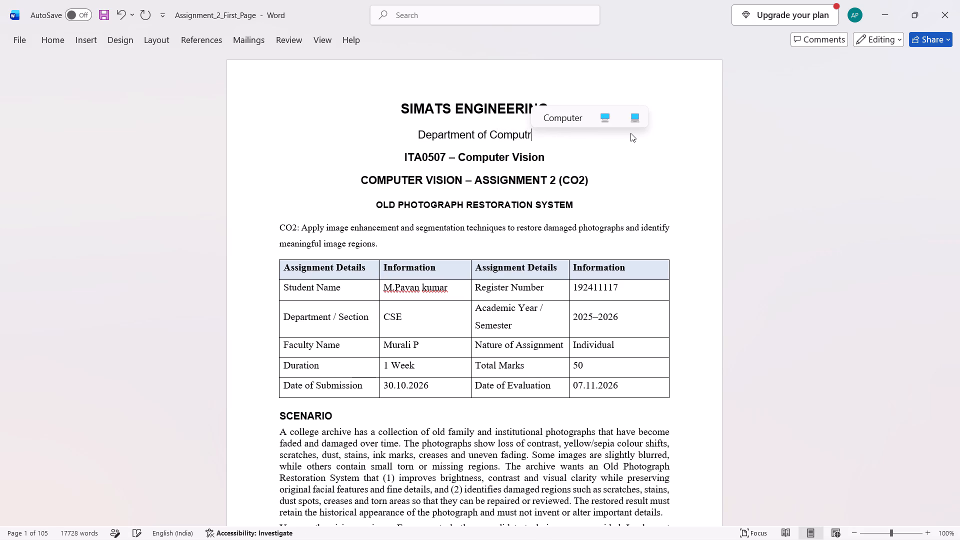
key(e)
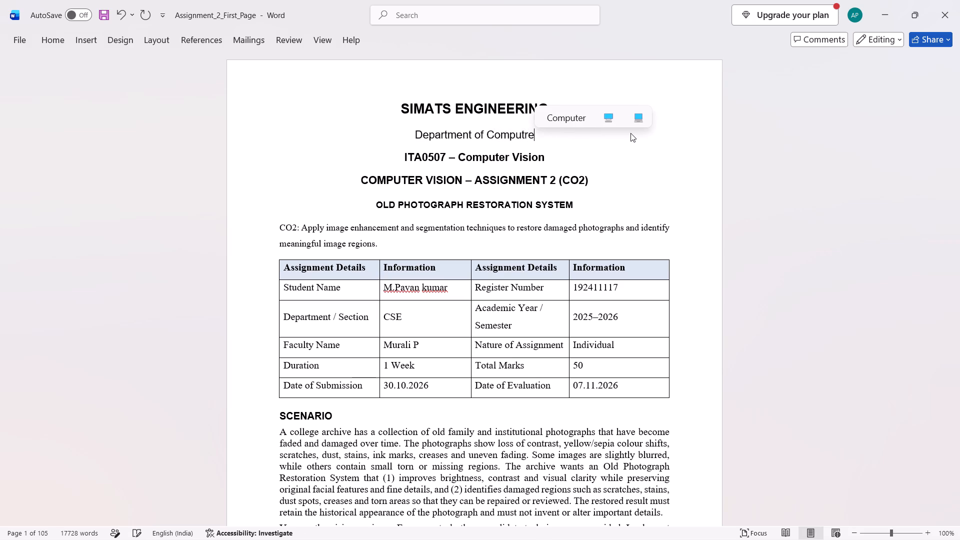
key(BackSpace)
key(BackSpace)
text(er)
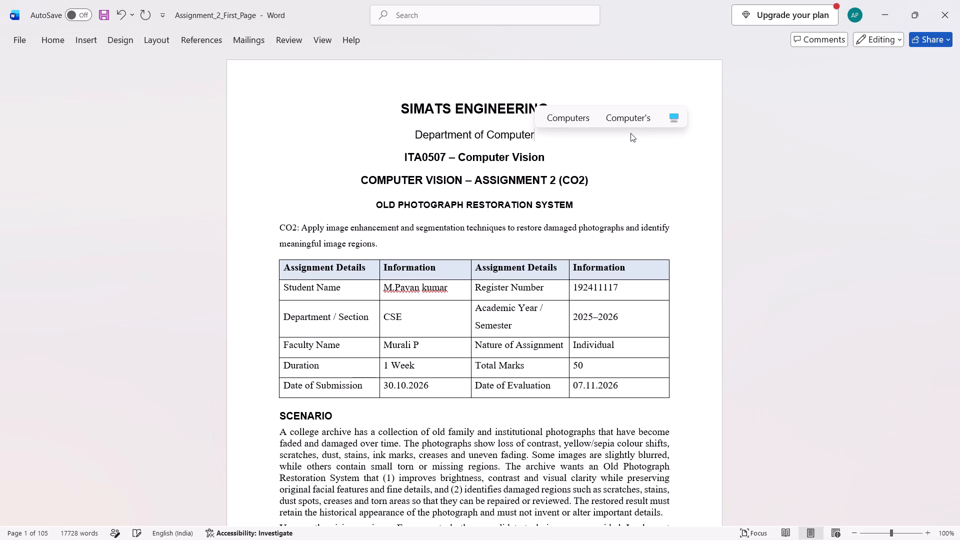
Delete all but the initial "C" of "Computer" after "Department of" in the page heading.
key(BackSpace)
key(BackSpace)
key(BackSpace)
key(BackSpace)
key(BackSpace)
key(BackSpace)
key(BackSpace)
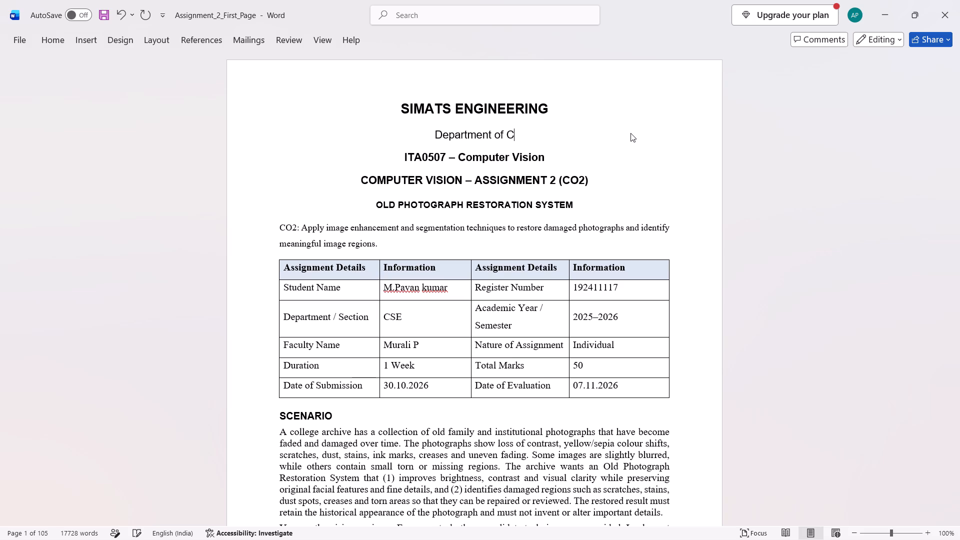
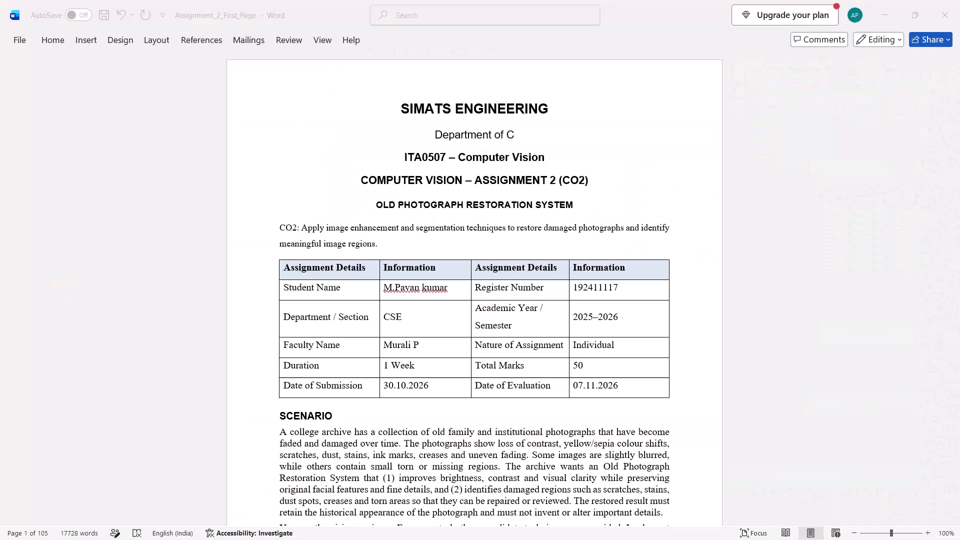
Complete the department name after "Department of" in the page heading so it reads COMPUTER SCIENCE AND ENGINEERING in capitals.
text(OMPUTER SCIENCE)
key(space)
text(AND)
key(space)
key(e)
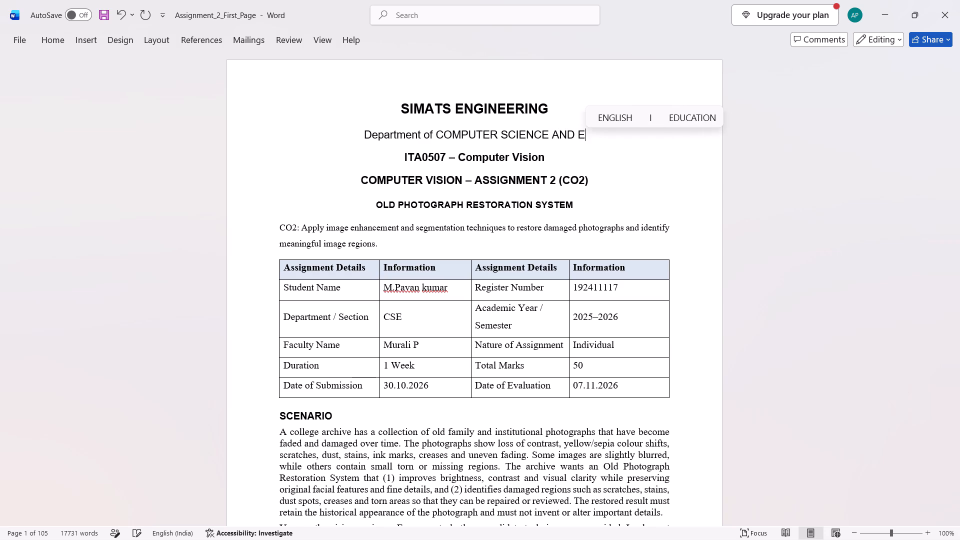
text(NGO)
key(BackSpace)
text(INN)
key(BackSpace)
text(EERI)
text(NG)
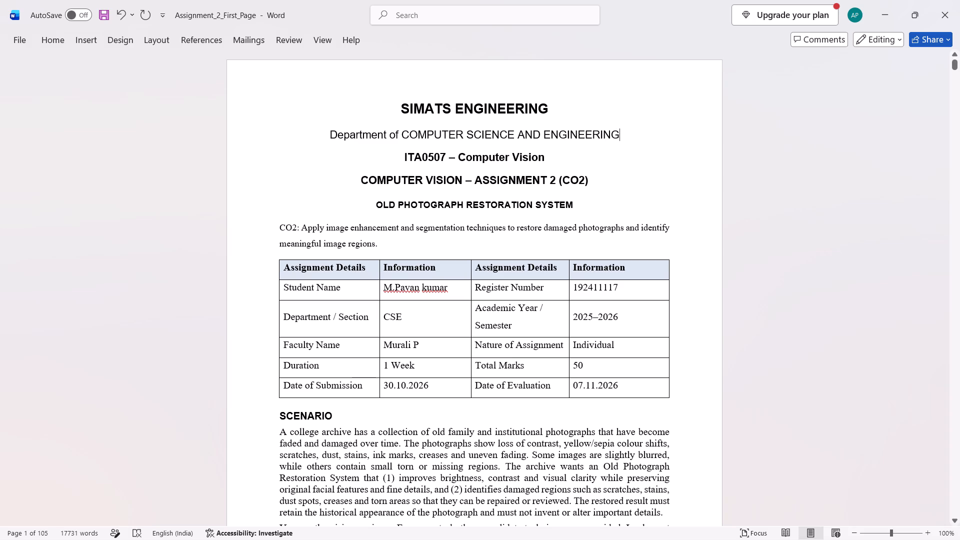
Select the whole "Department of COMPUTER SCIENCE AND ENGINEERING" line in the page heading.
drag(330, 131, 582, 136)
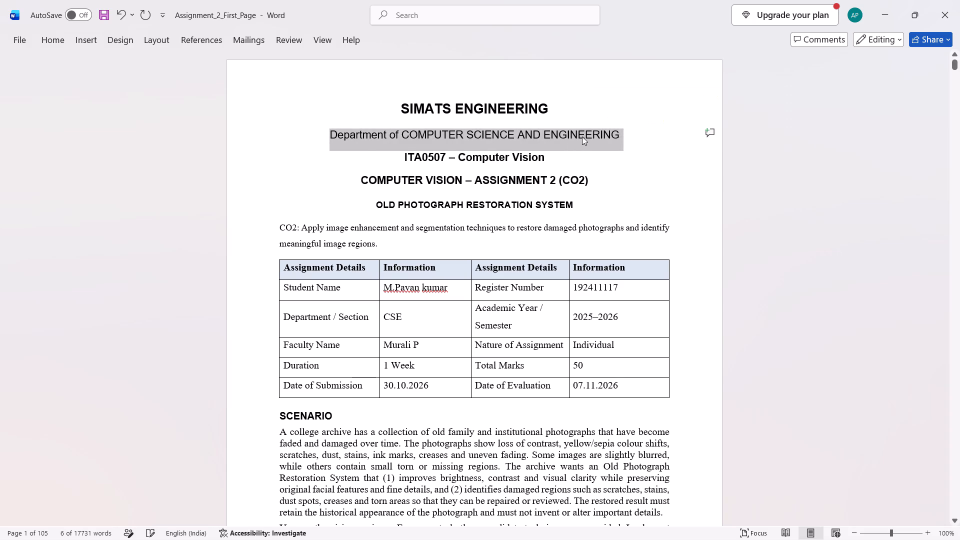
Make the "Department of COMPUTER SCIENCE AND ENGINEERING" line in the page heading bold.
key(ctrl+b)
click(598, 157)
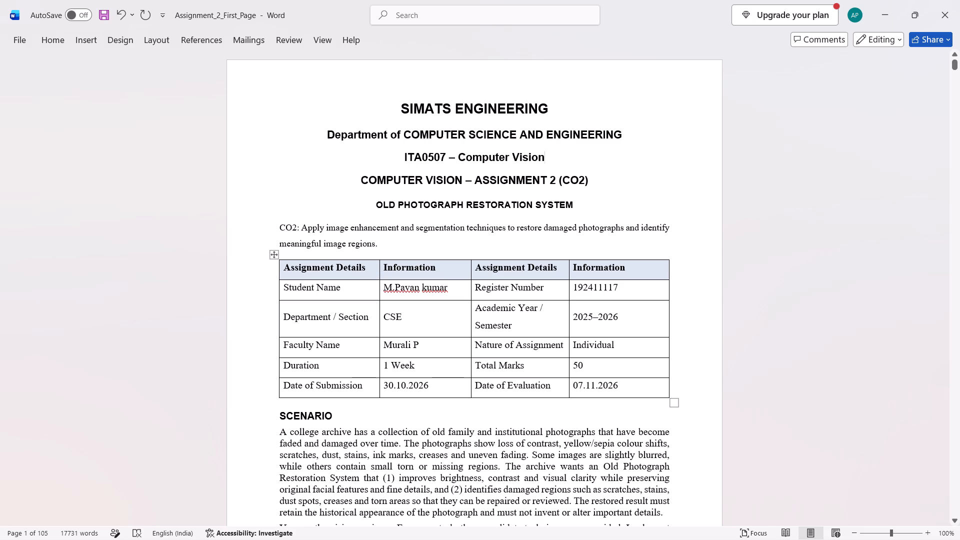
Change the Date of Submission in the assignment details table to 05.11.2026.
drag(385, 385, 393, 385)
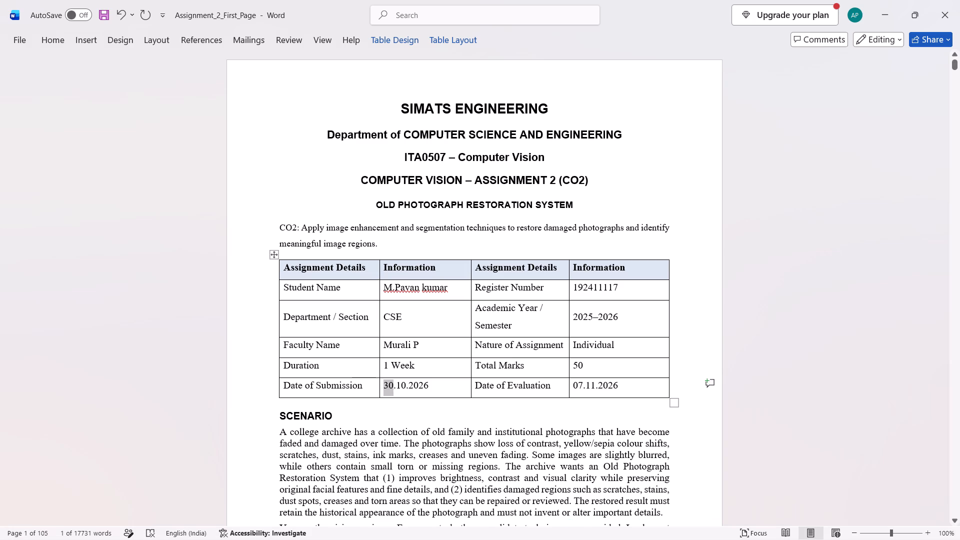
text(05)
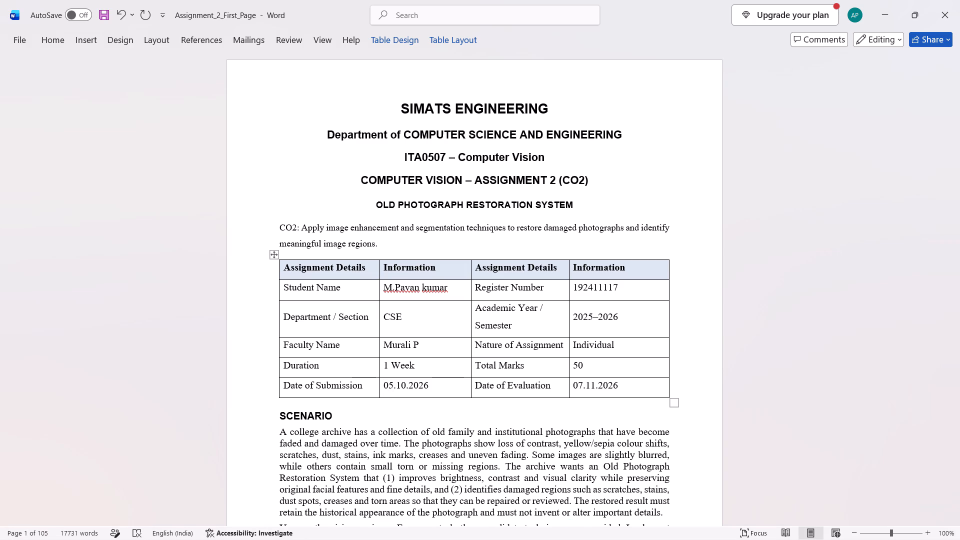
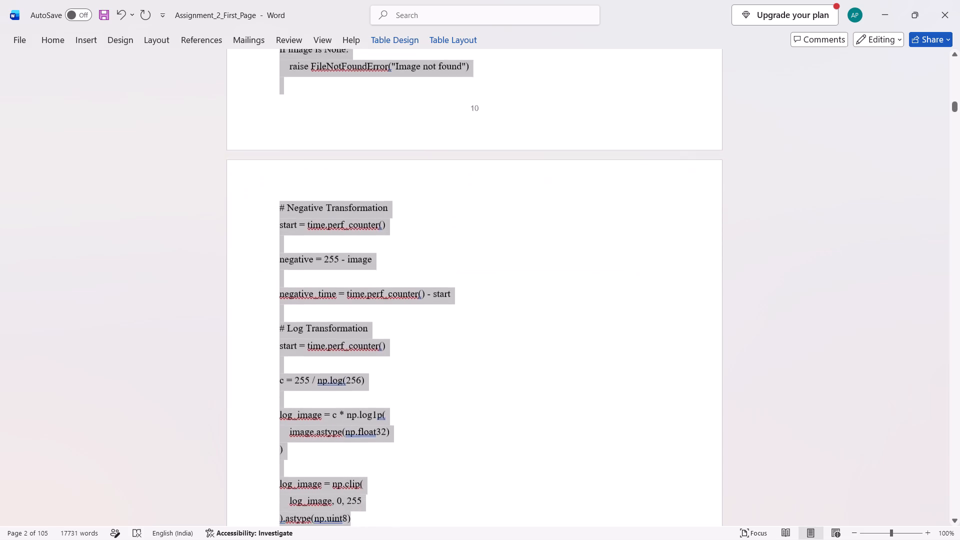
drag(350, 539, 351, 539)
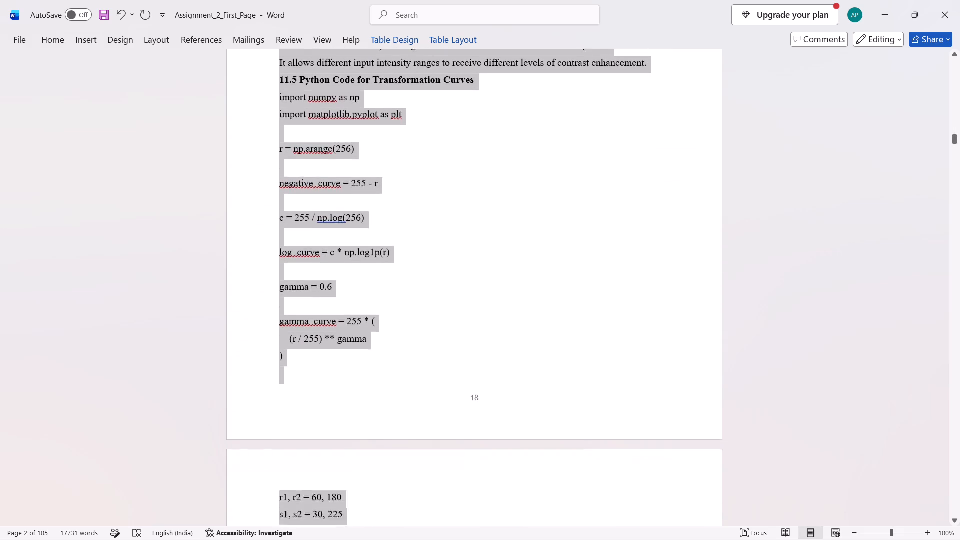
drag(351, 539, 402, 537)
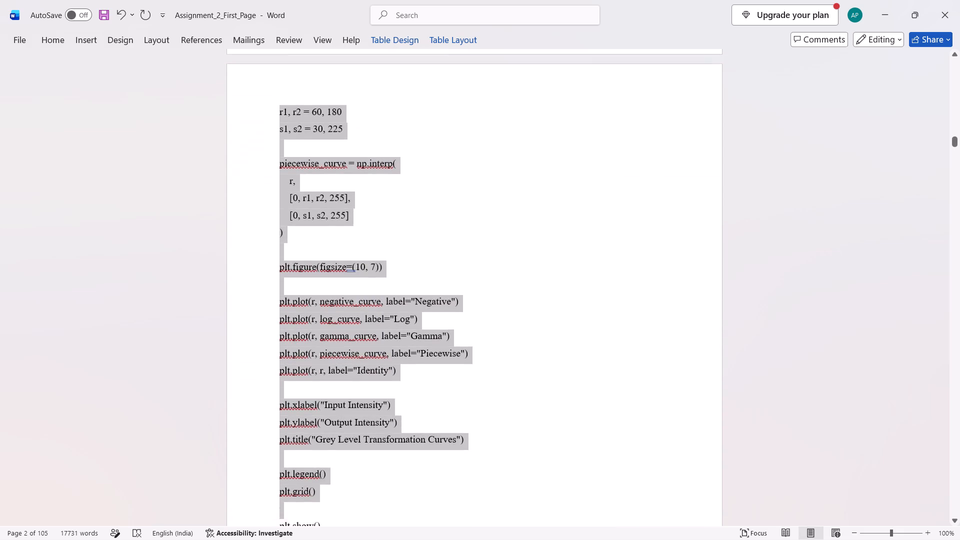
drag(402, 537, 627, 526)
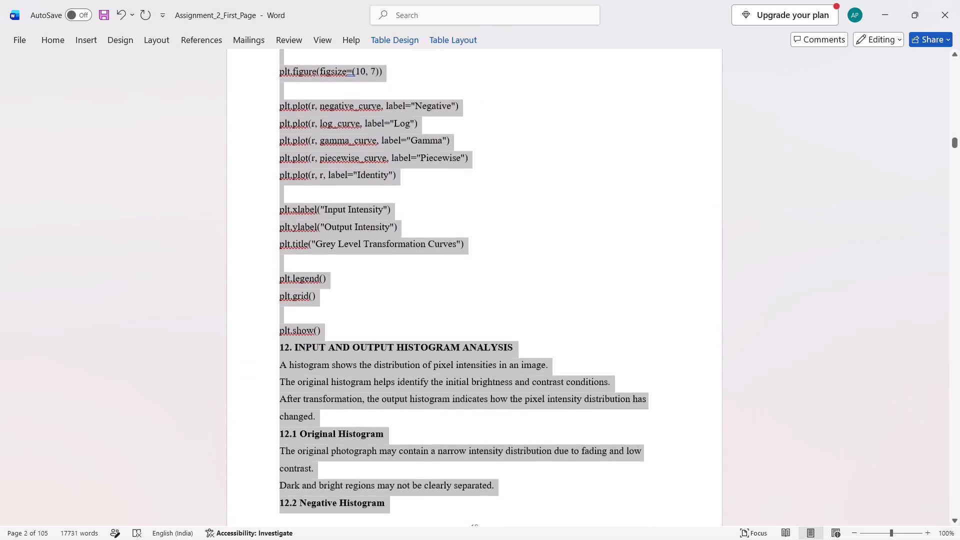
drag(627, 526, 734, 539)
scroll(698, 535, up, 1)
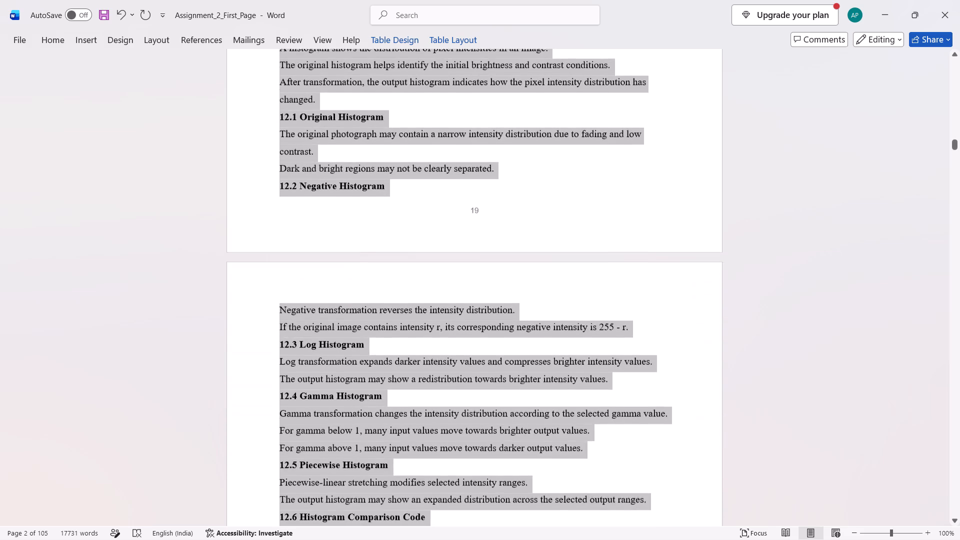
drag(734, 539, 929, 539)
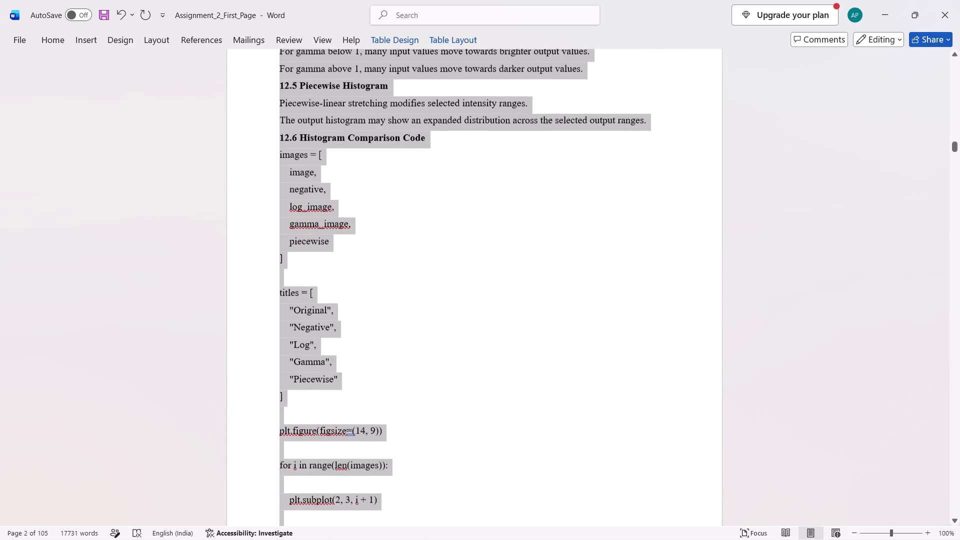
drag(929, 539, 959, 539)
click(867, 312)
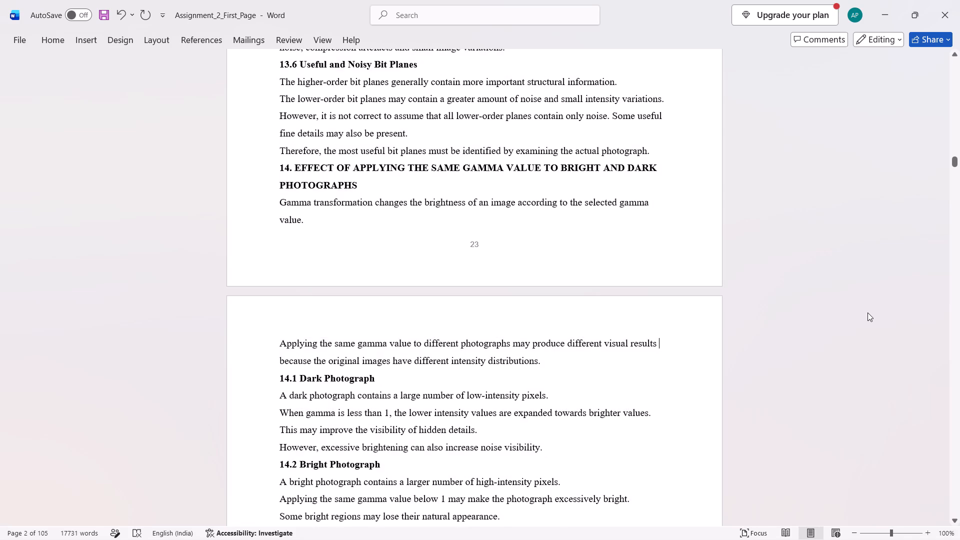
Apply all borders to the whole 15.4 Comparison Table of traditional transformation versus pretrained enhancement model.
scroll(867, 312, down, 20)
scroll(867, 312, down, 6)
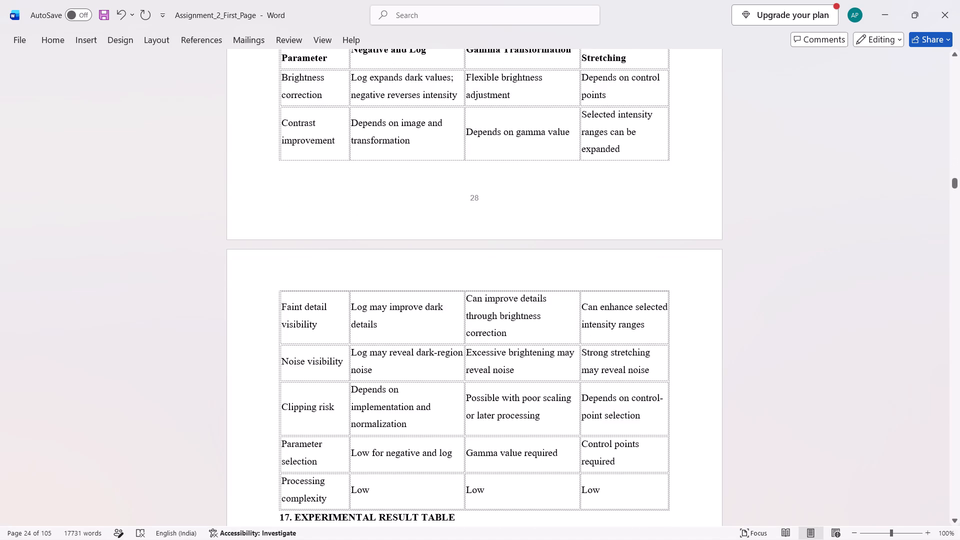
scroll(867, 312, up, 2)
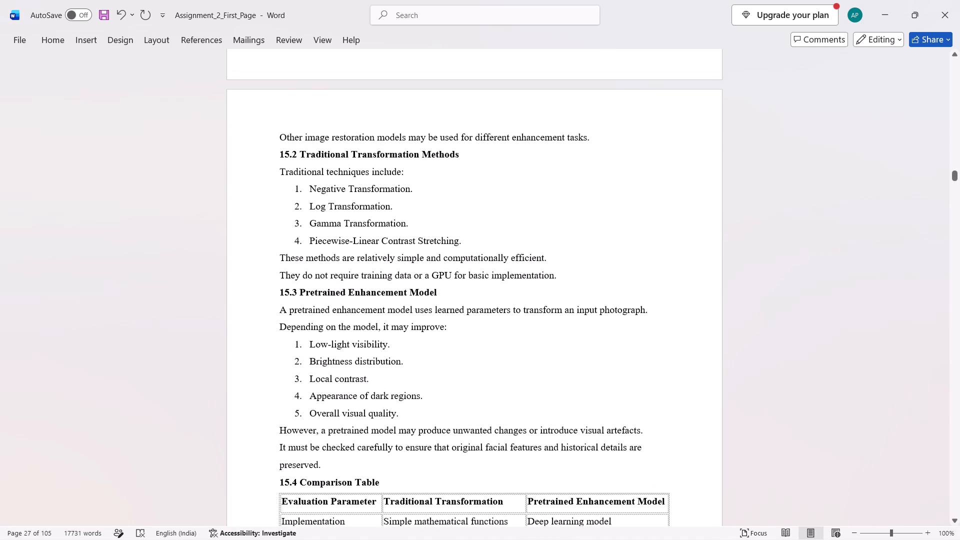
scroll(524, 457, down, 1)
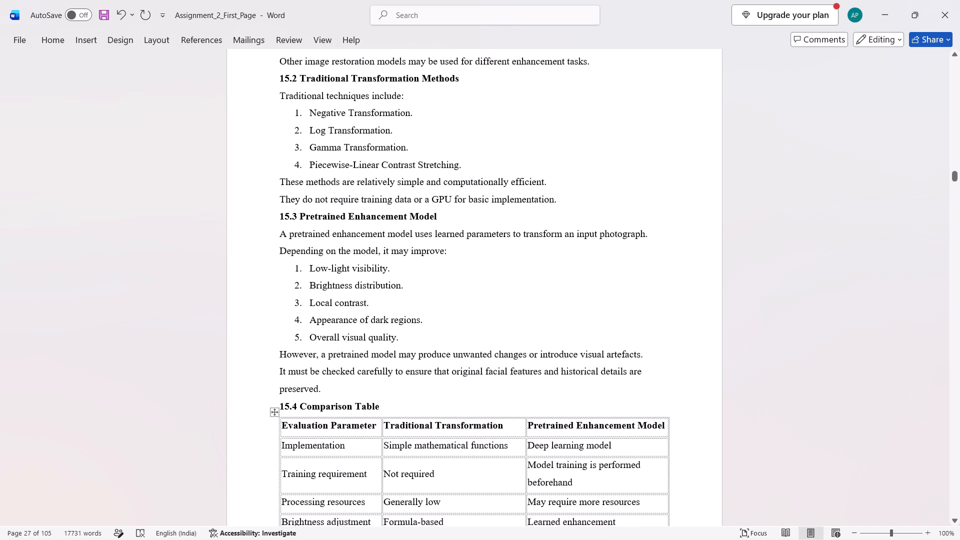
click(287, 427)
scroll(287, 427, down, 1)
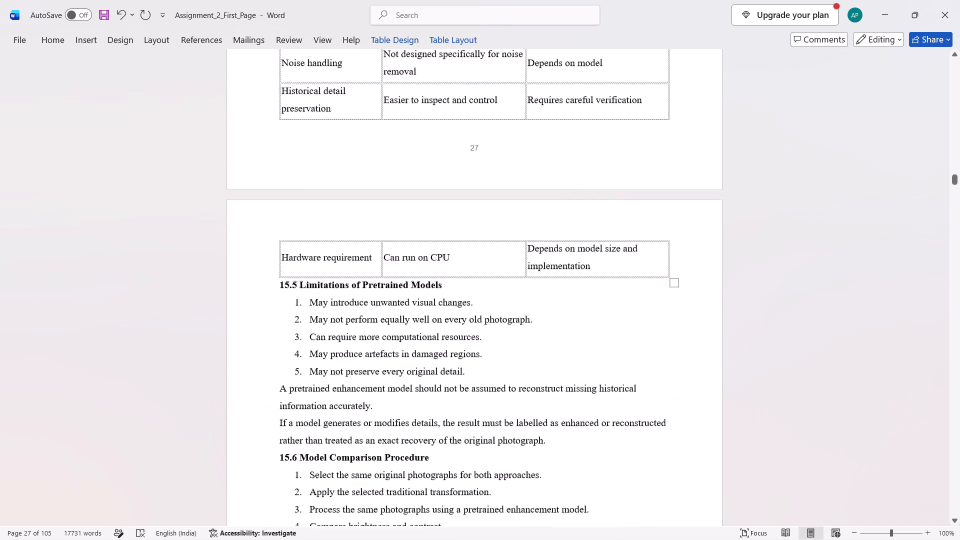
scroll(287, 427, down, 1)
scroll(287, 427, up, 1)
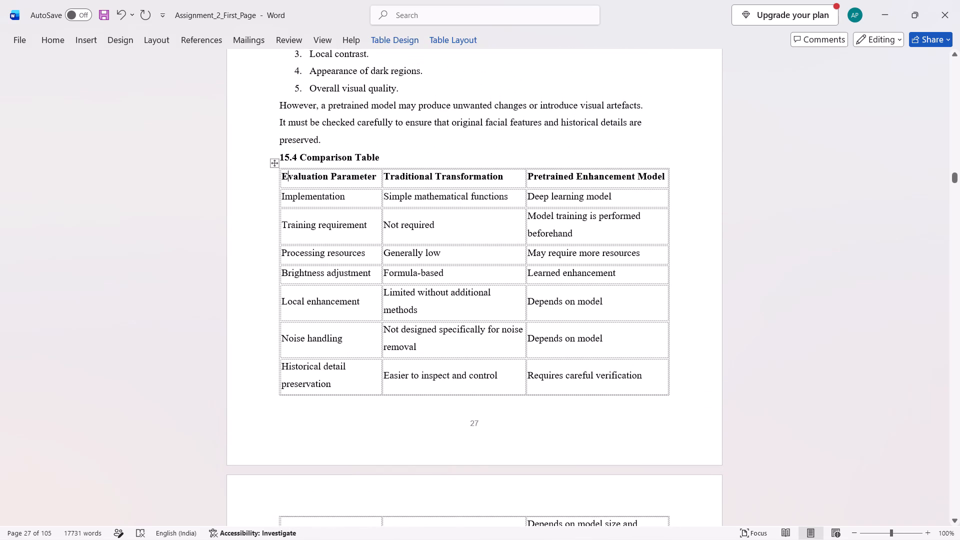
drag(297, 178, 570, 515)
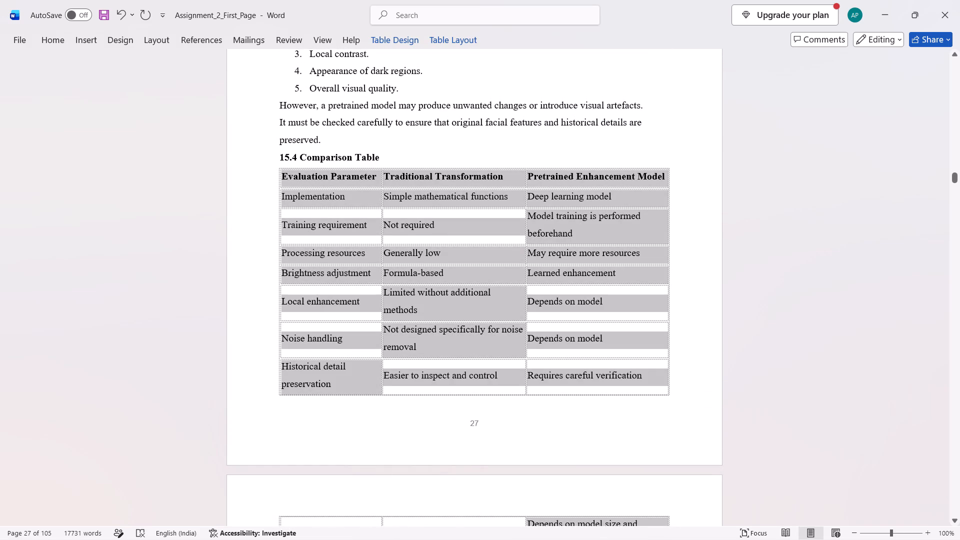
drag(570, 515, 592, 439)
right_click(592, 439)
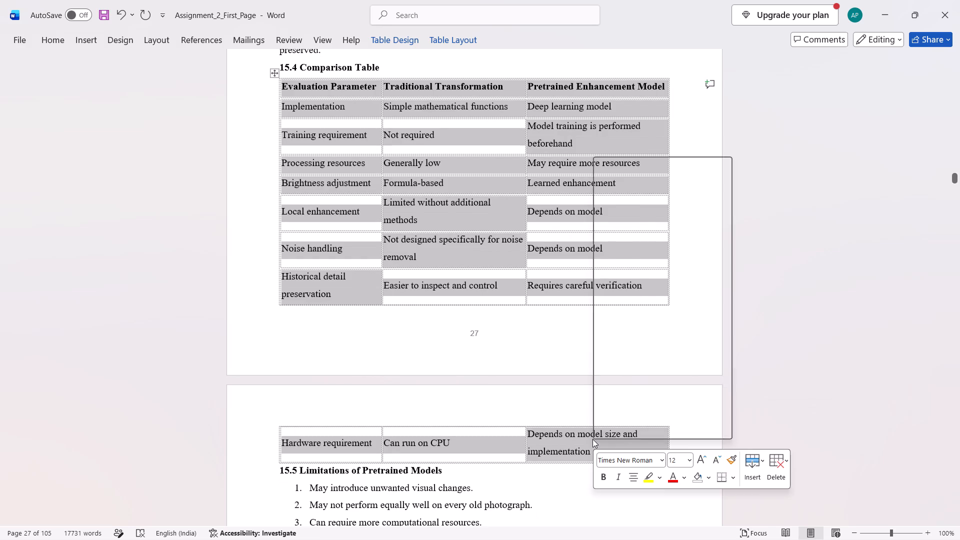
click(733, 477)
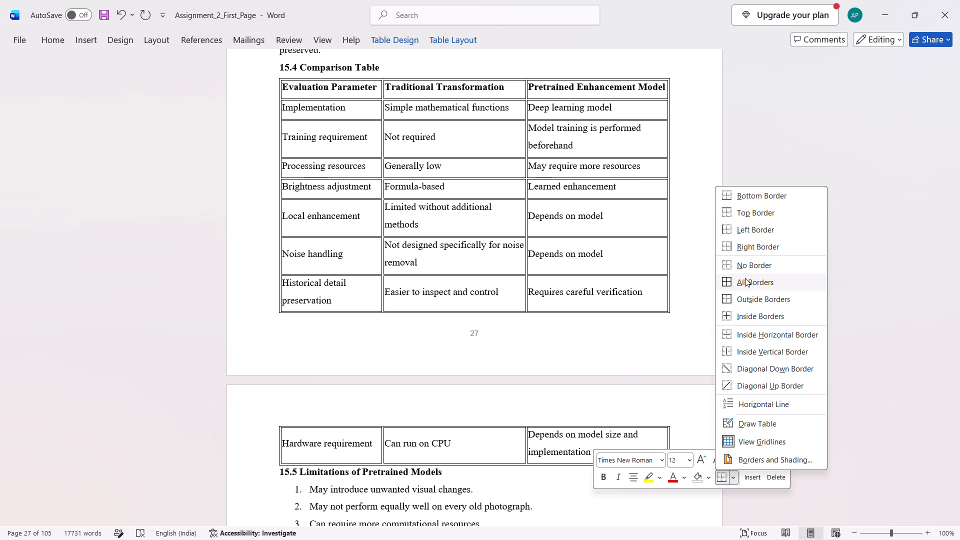
click(745, 278)
click(745, 278)
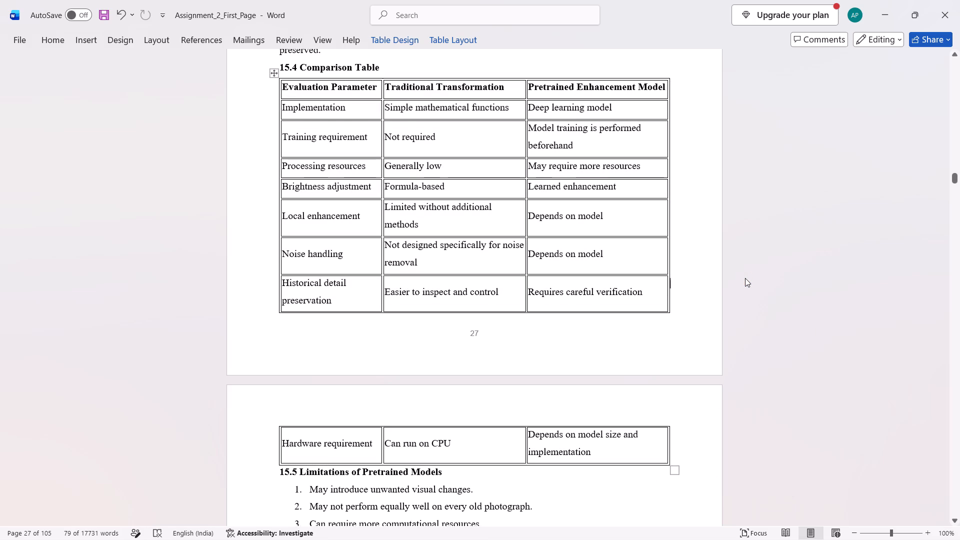
Look through the document from the Task 1 comparison tables to the first page, and on to the last pages of Task 10.
scroll(690, 283, up, 1)
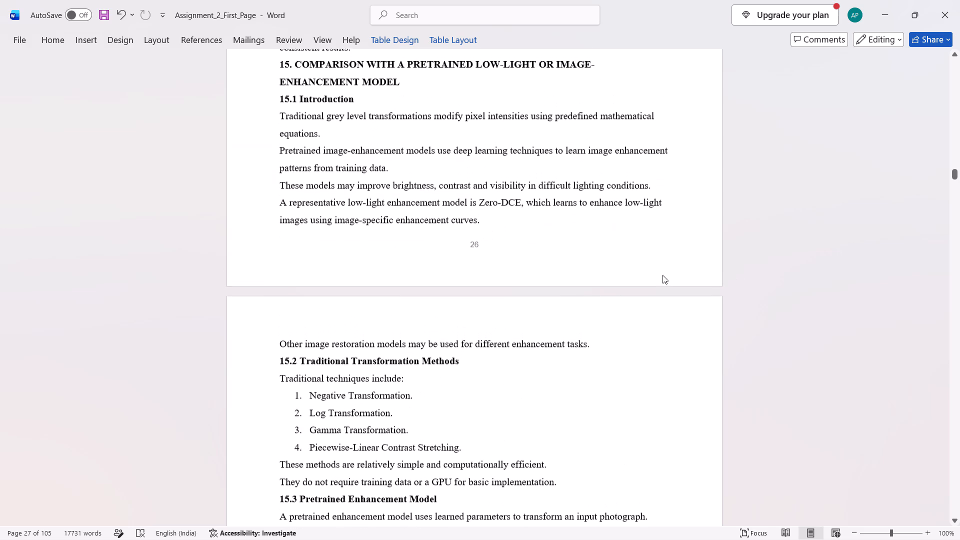
scroll(610, 289, up, 5)
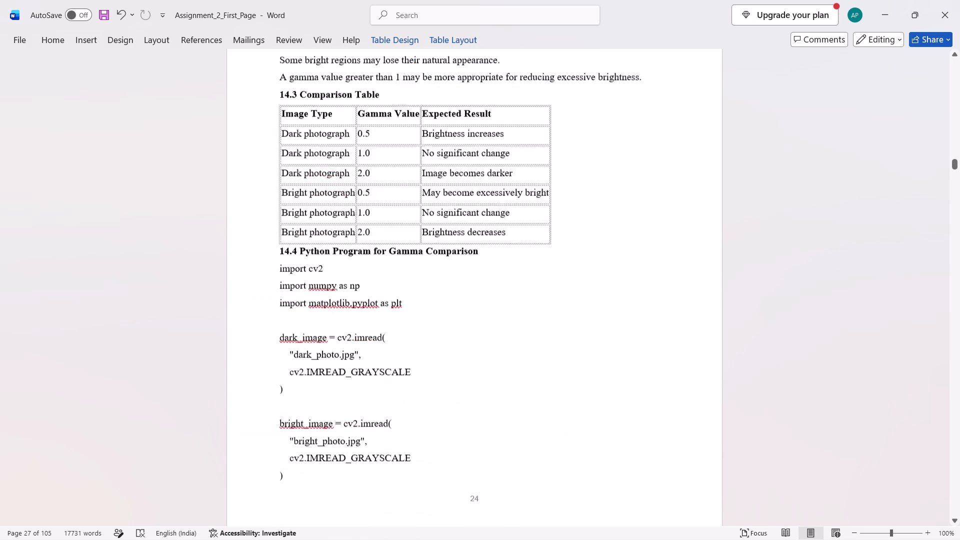
scroll(610, 289, up, 2)
scroll(610, 289, down, 1)
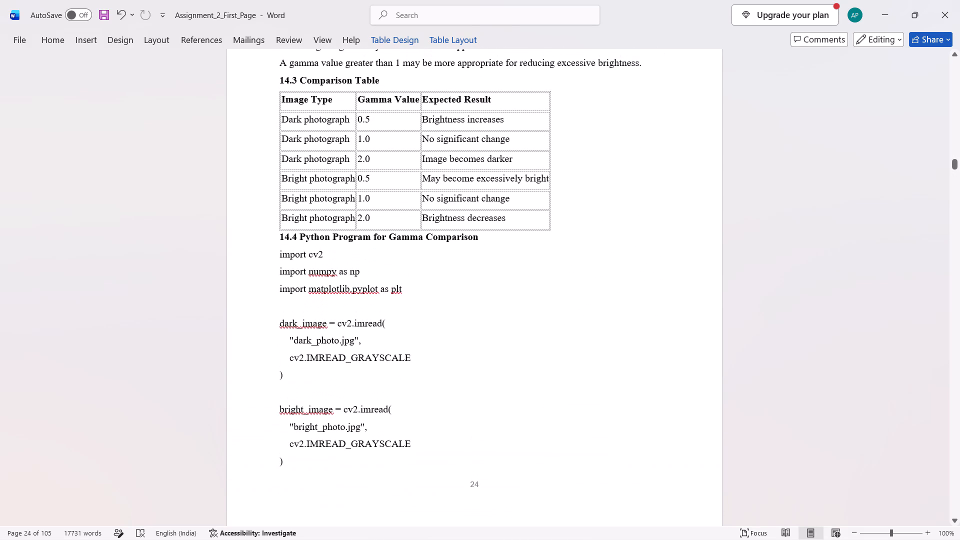
click(278, 95)
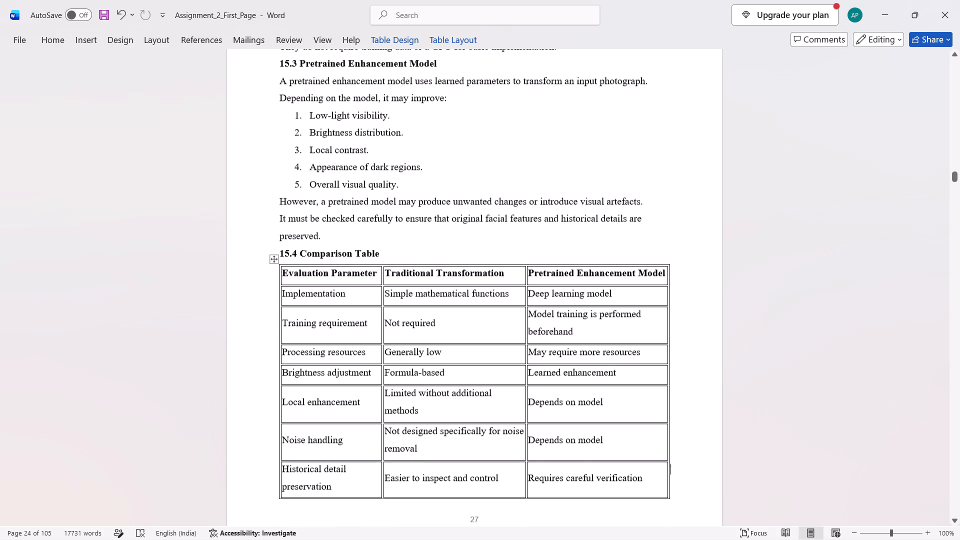
scroll(278, 95, up, 6)
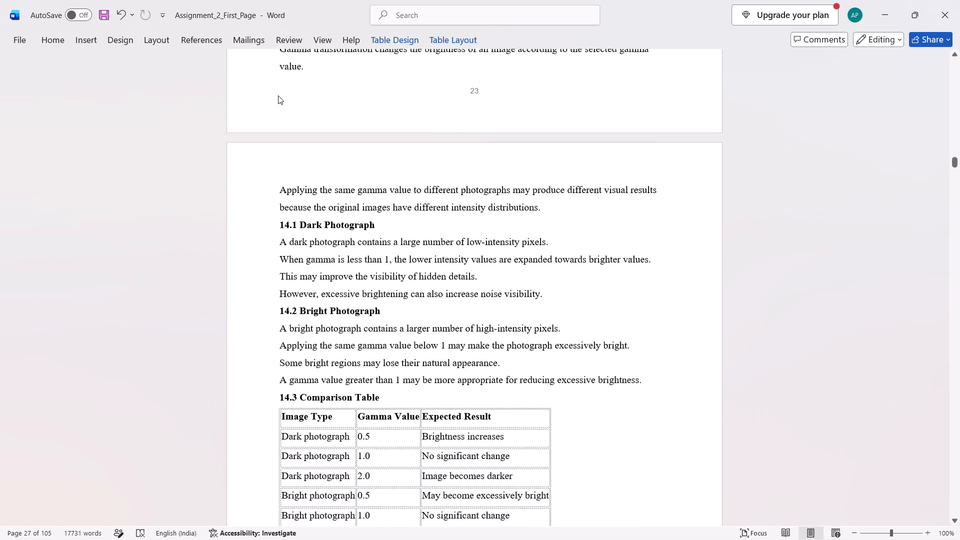
scroll(278, 95, up, 20)
scroll(278, 95, up, 20)
scroll(278, 95, up, 20)
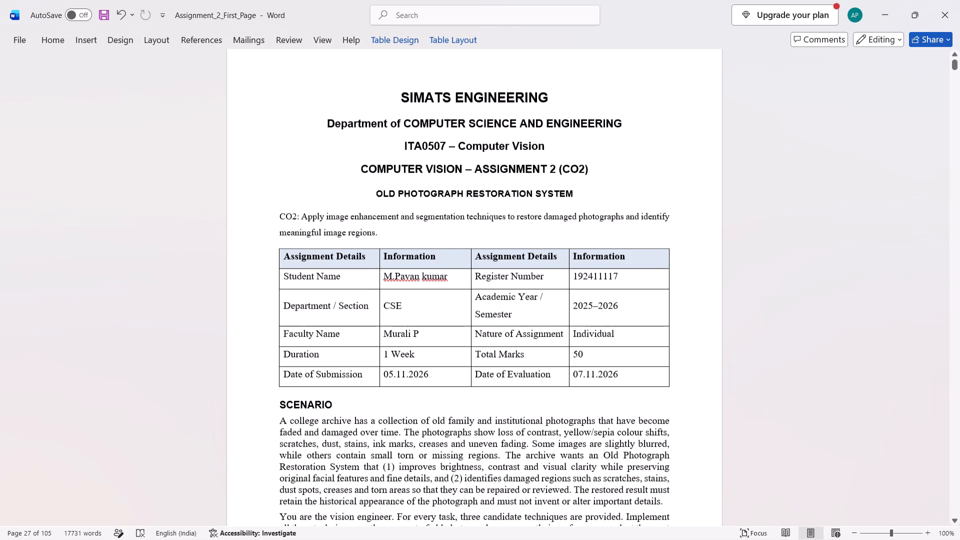
scroll(323, 214, down, 2)
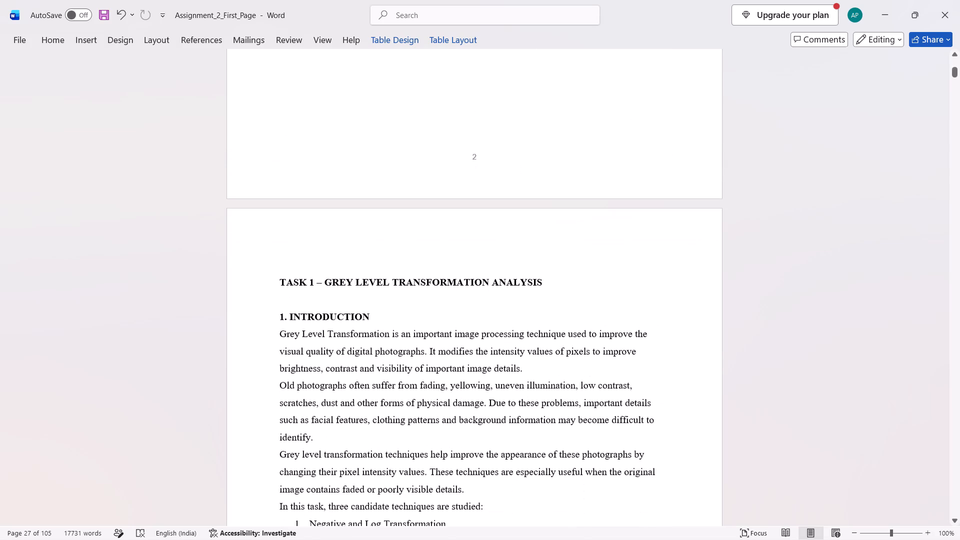
scroll(323, 214, down, 1)
scroll(323, 214, down, 20)
scroll(323, 214, down, 20)
scroll(323, 214, down, 20)
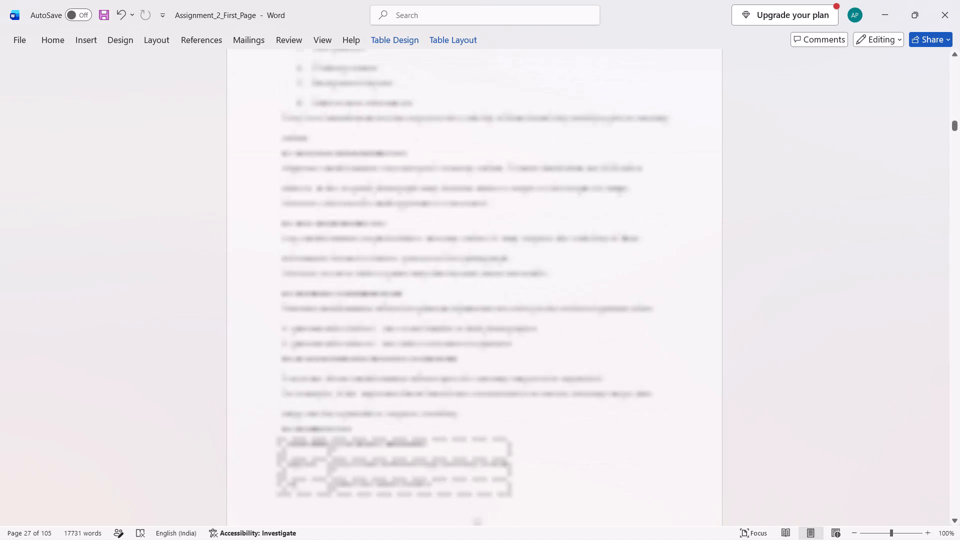
scroll(323, 214, down, 20)
scroll(323, 214, down, 20)
scroll(323, 214, down, 20)
scroll(441, 216, up, 2)
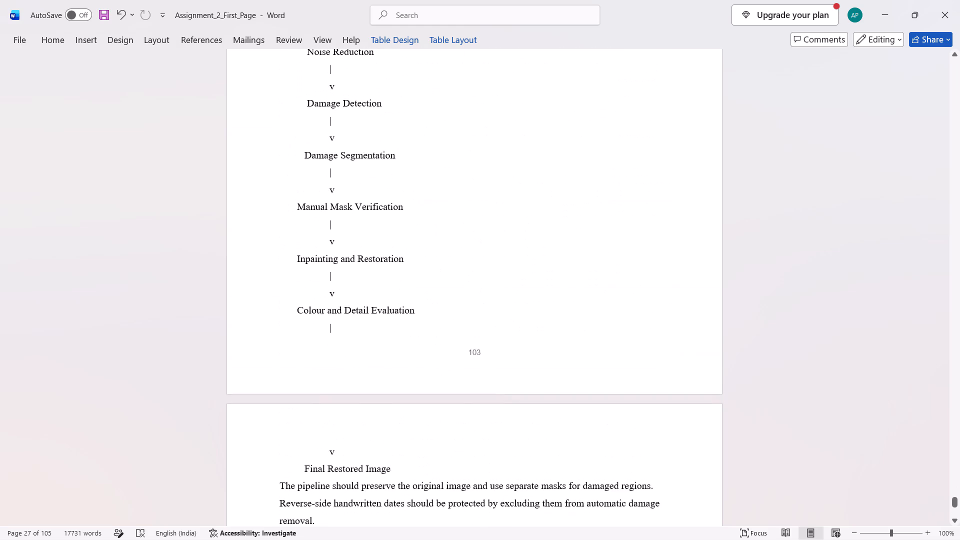
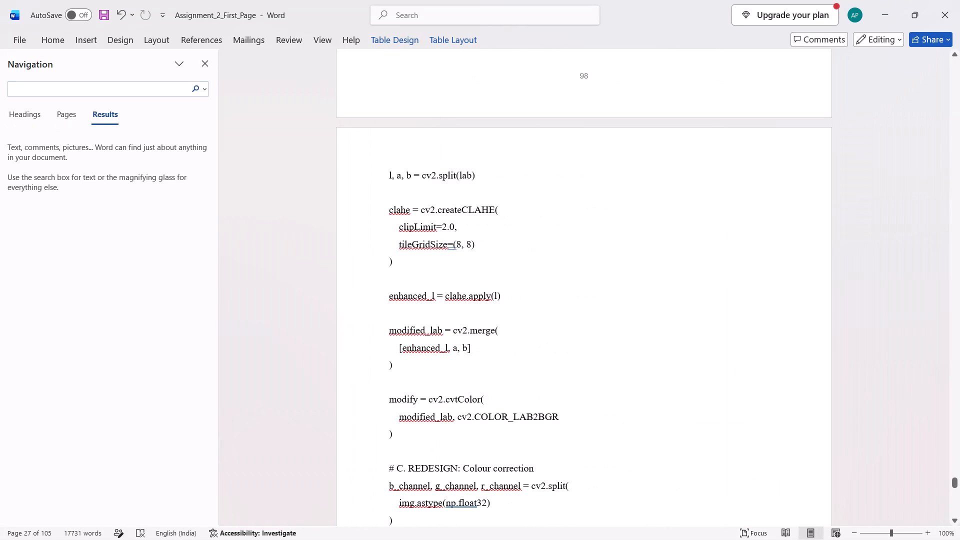
text(TAK)
key(space)
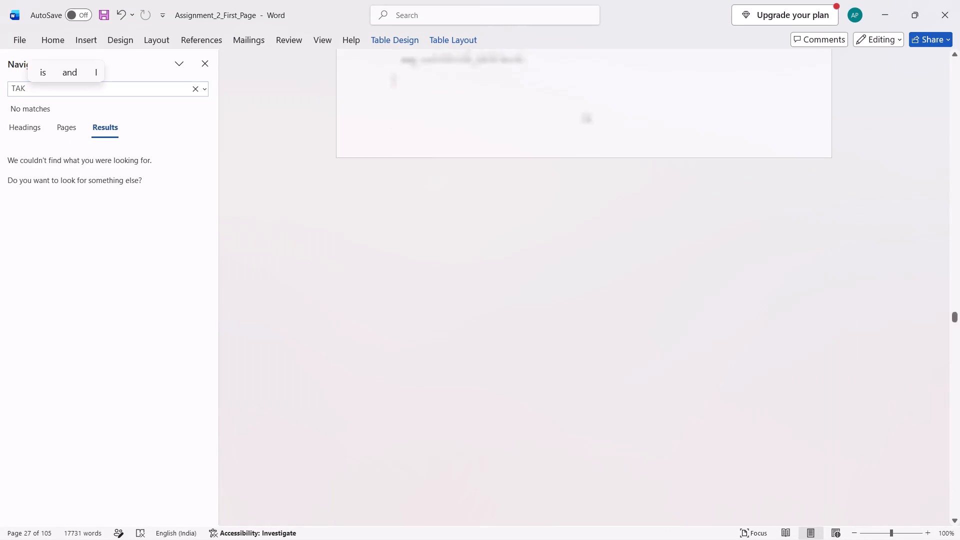
key(BackSpace)
key(BackSpace)
text(SK)
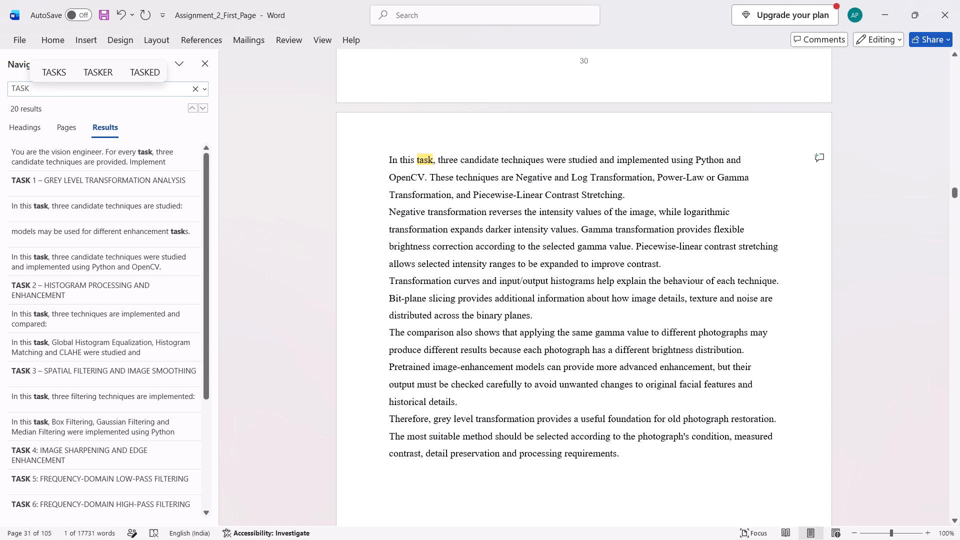
key(space)
text(10)
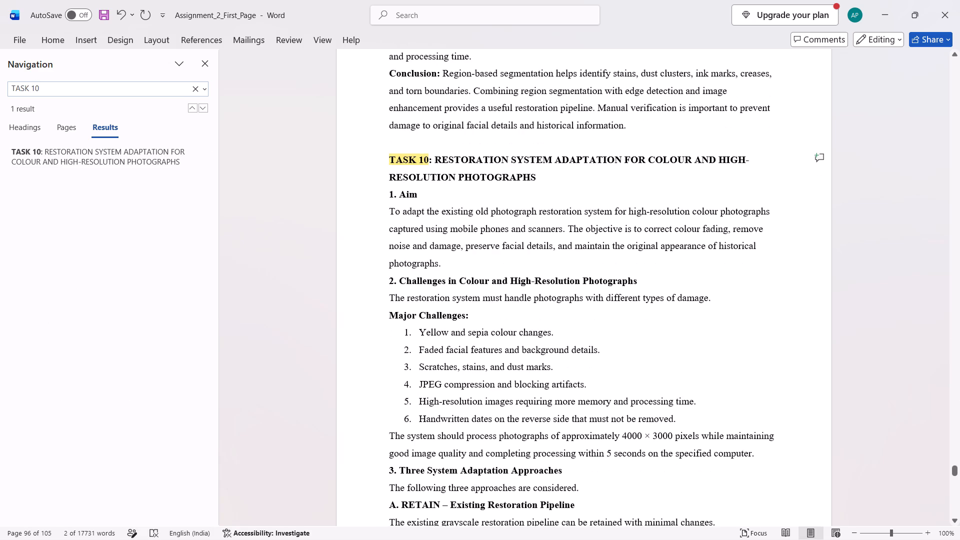
click(209, 64)
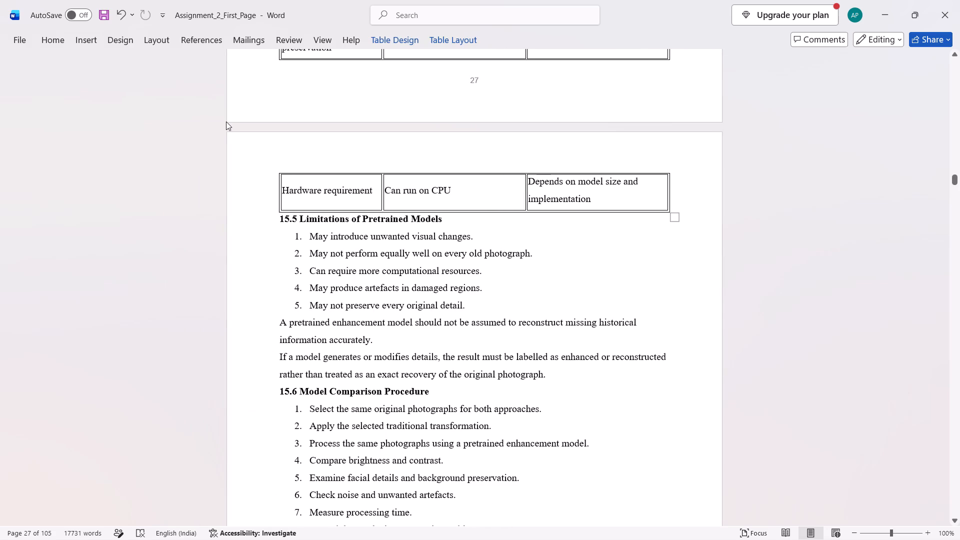
key(ctrl+f)
key(Return)
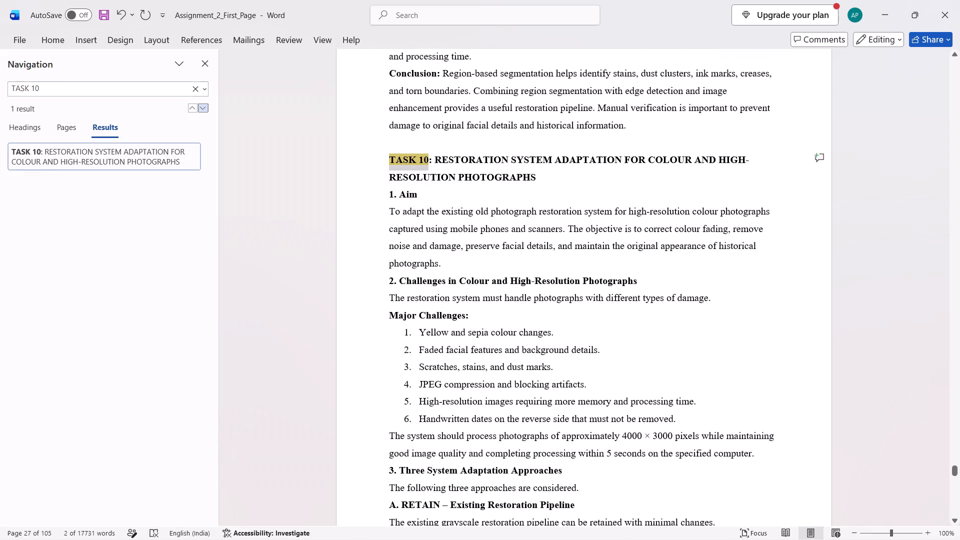
Delete the entire existing Task 10 section, from its heading through the final conclusion at the end of the document.
click(397, 165)
drag(387, 157, 462, 385)
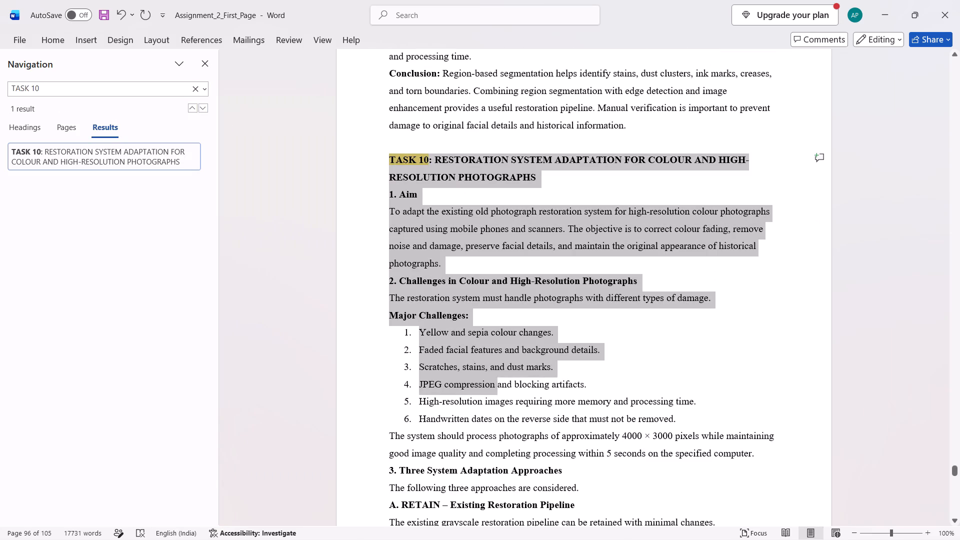
drag(462, 385, 509, 527)
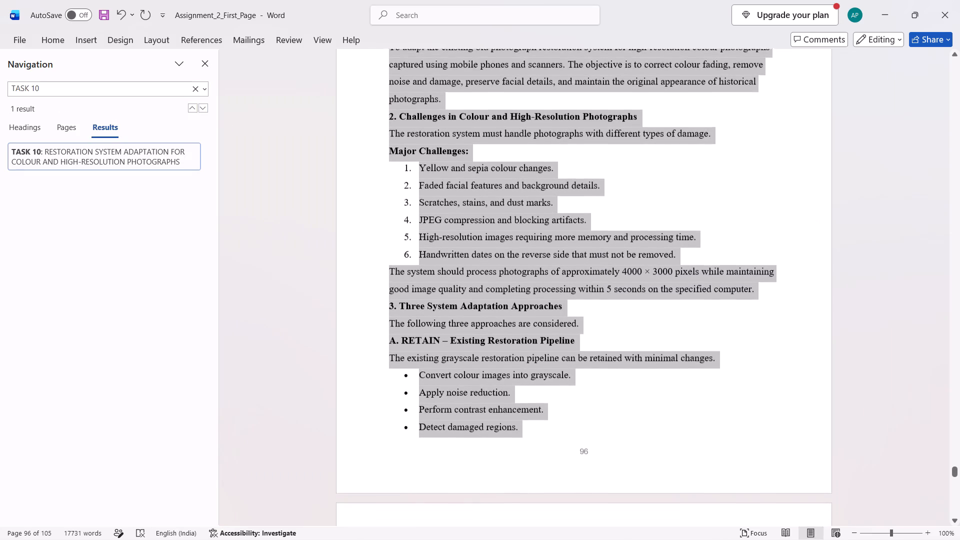
drag(509, 527, 512, 538)
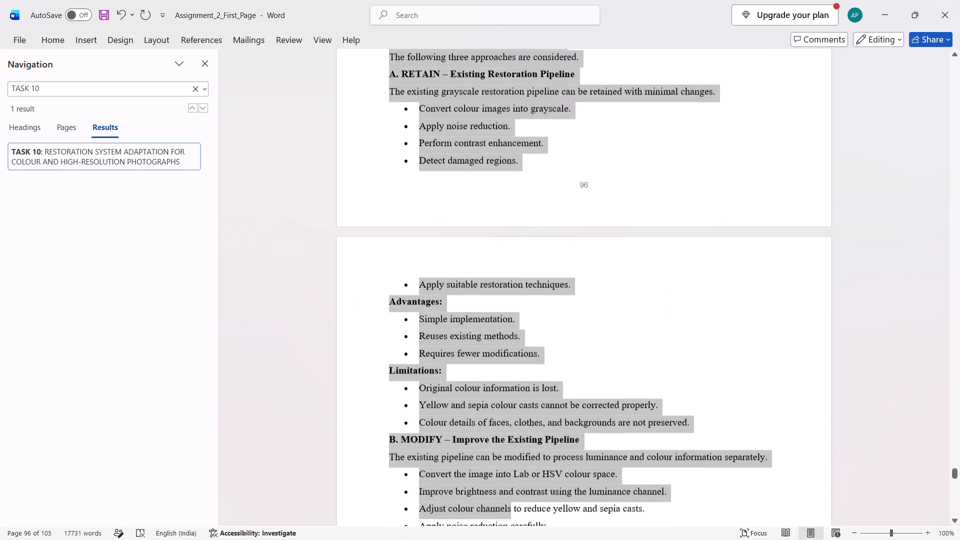
drag(512, 538, 516, 539)
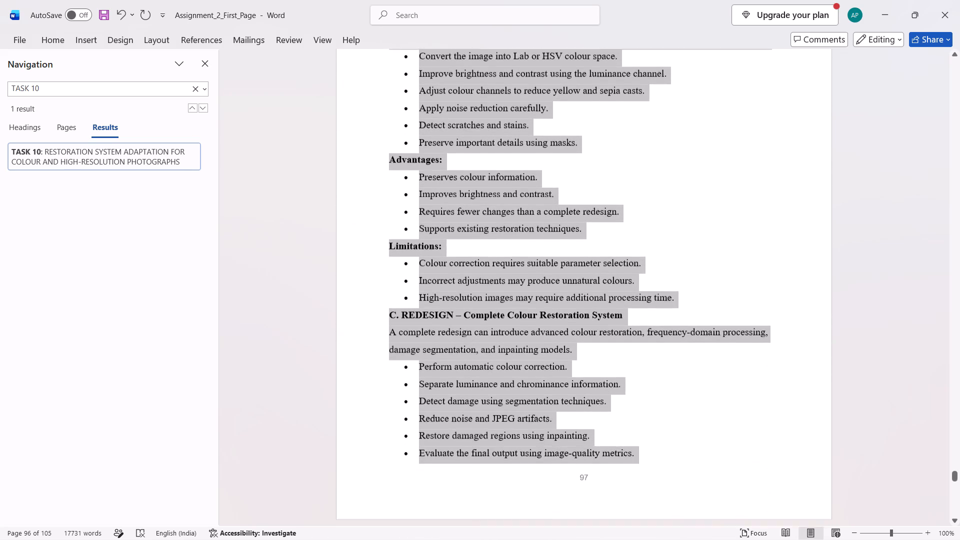
drag(516, 539, 526, 536)
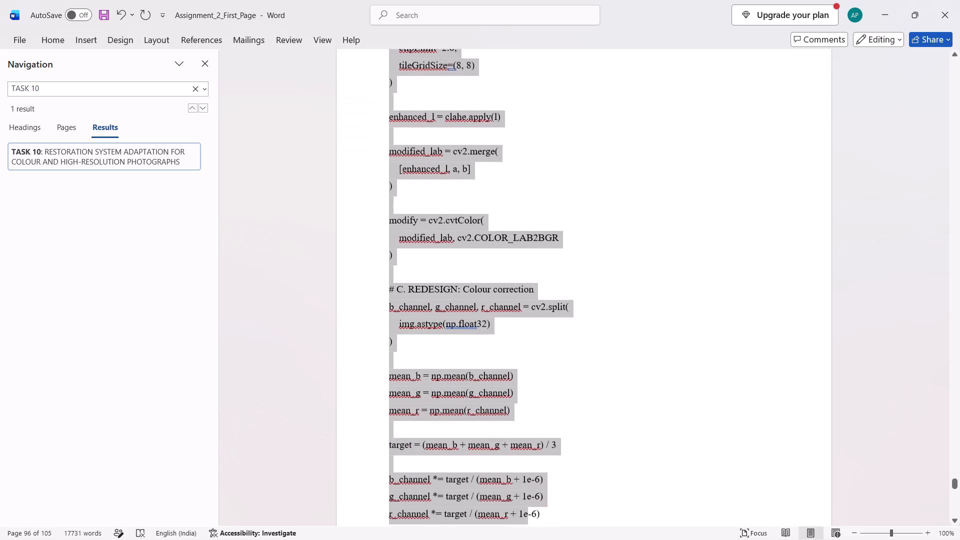
drag(526, 536, 595, 539)
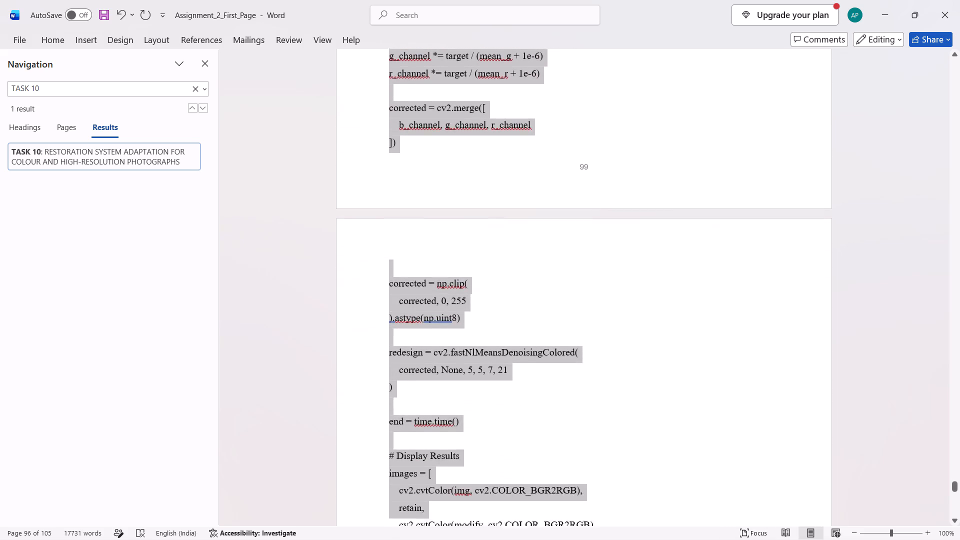
drag(595, 539, 832, 539)
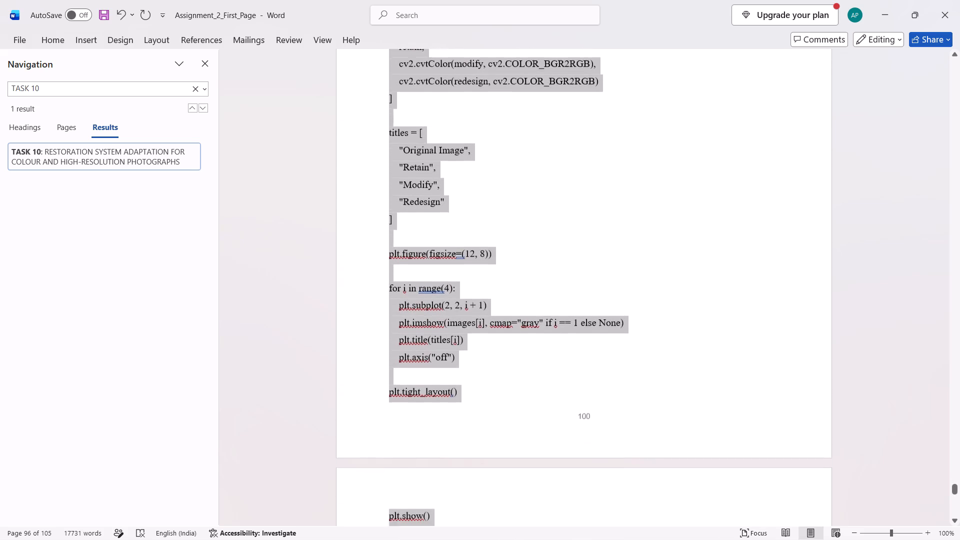
drag(832, 539, 956, 539)
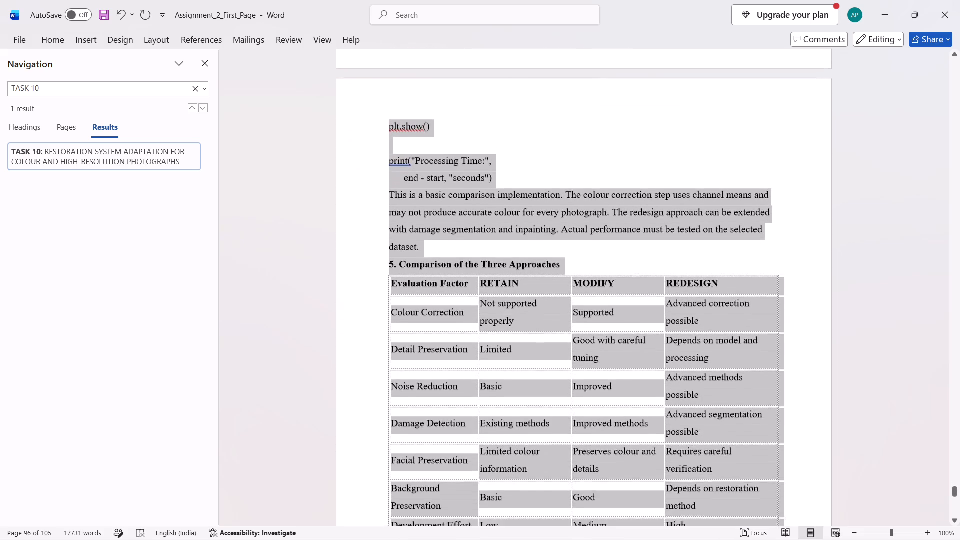
drag(956, 539, 959, 539)
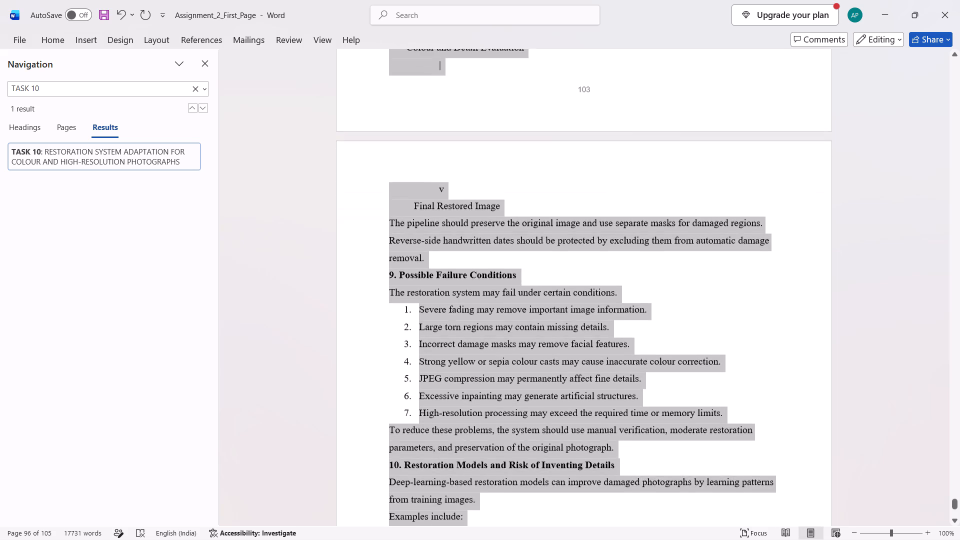
drag(959, 539, 957, 539)
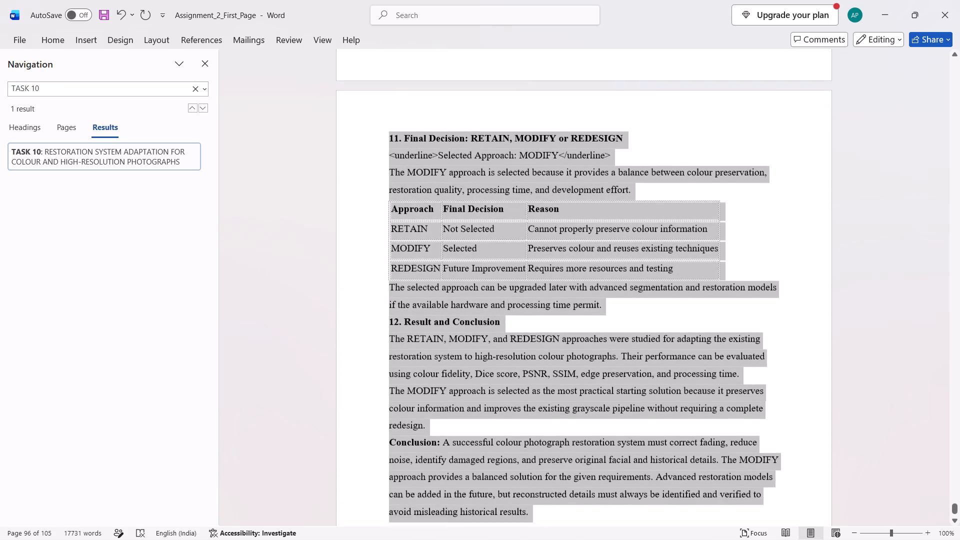
drag(957, 539, 959, 539)
key(BackSpace)
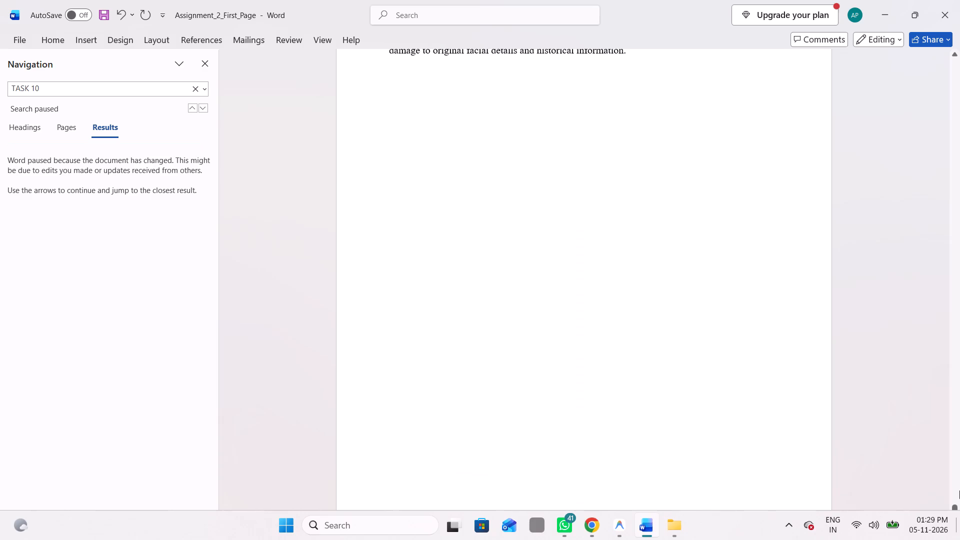
Add two blank lines below the region-based segmentation conclusion at the document's end and close the search results.
scroll(893, 339, up, 3)
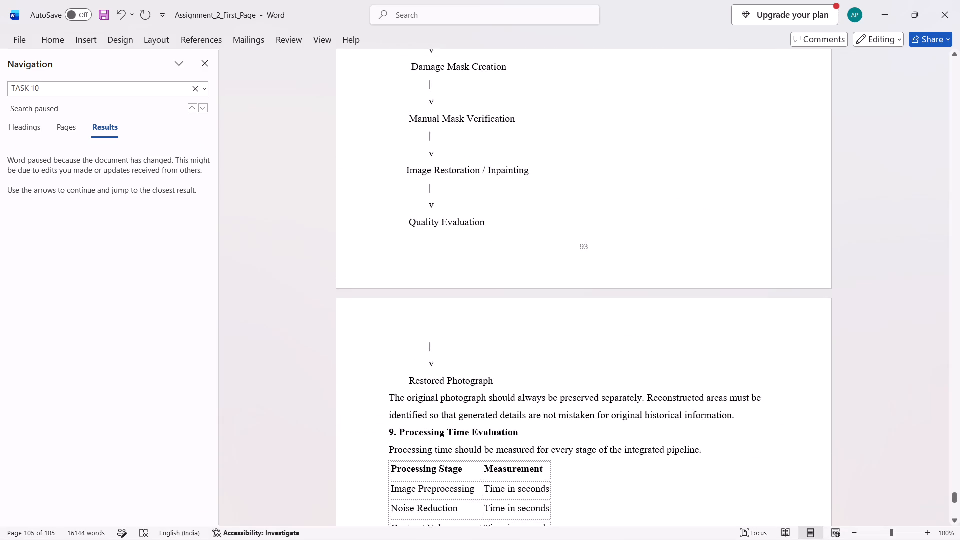
scroll(893, 339, down, 5)
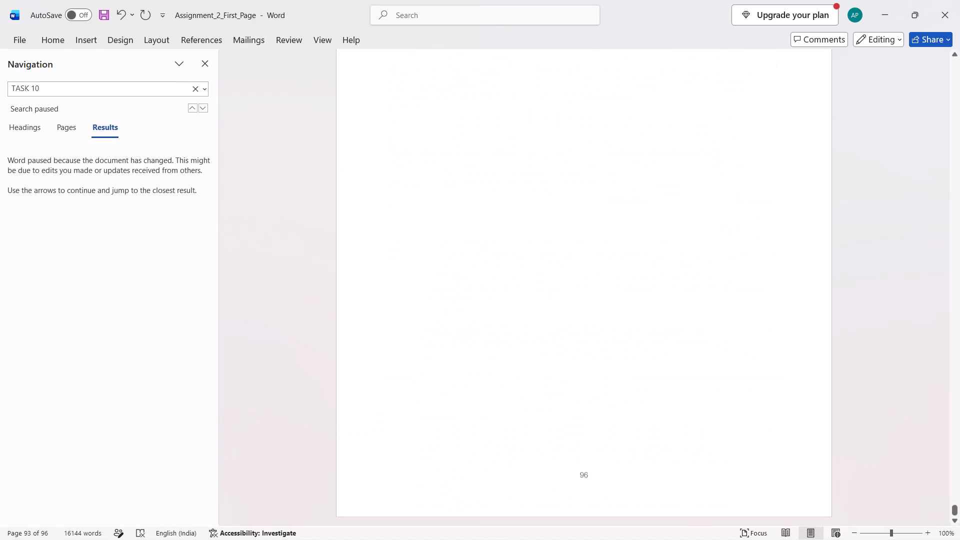
scroll(784, 251, up, 1)
scroll(636, 307, down, 1)
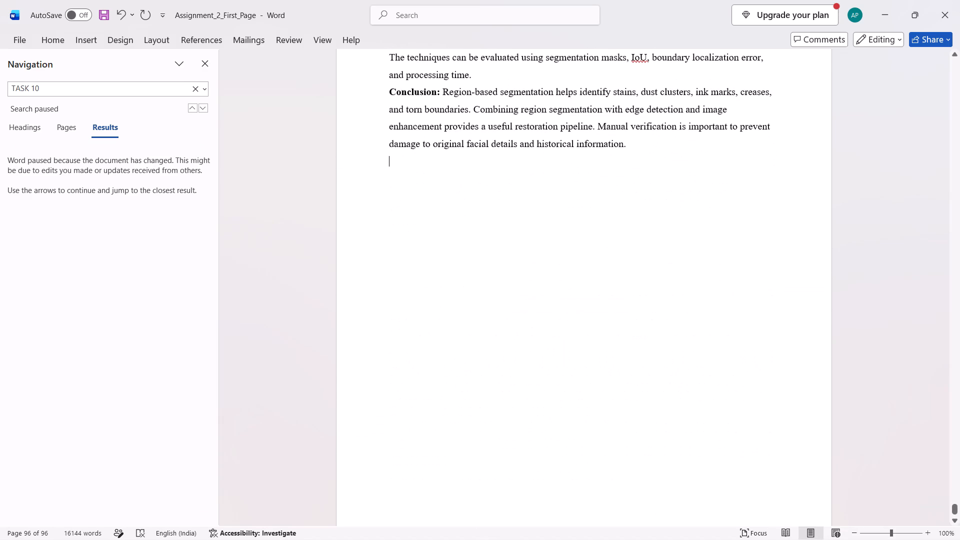
key(Return)
key(Return)
click(210, 58)
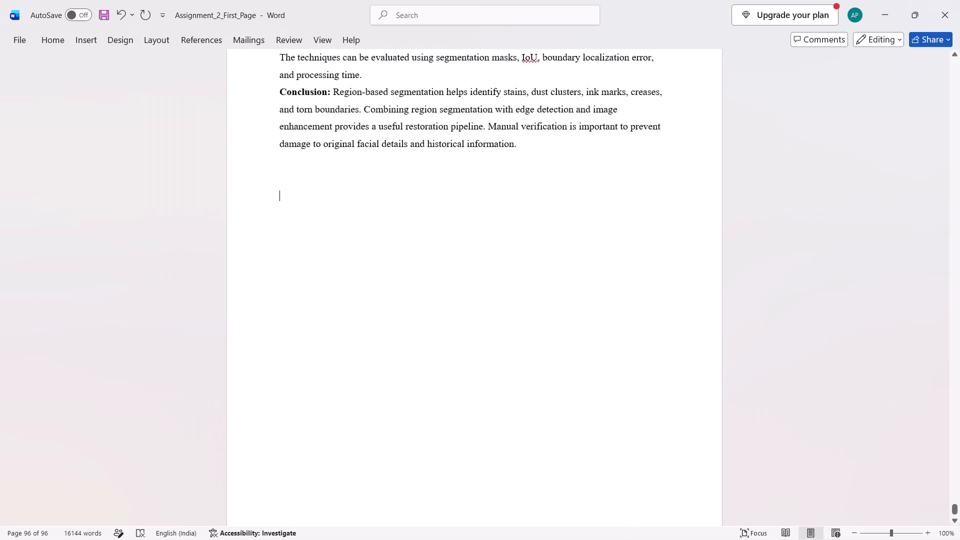
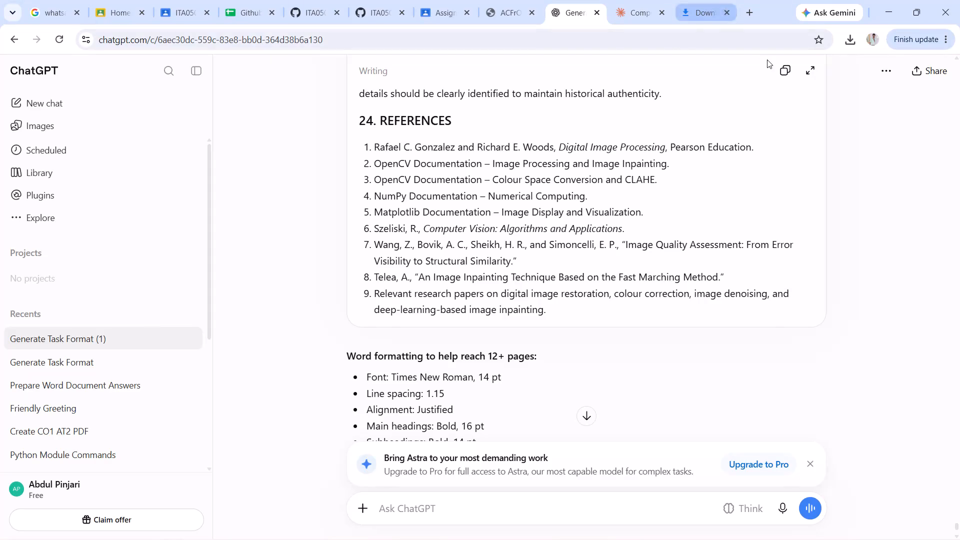
Switch to the ChatGPT conversation in Chrome and copy the full generated task write-up that ends with section 24, References.
click(782, 72)
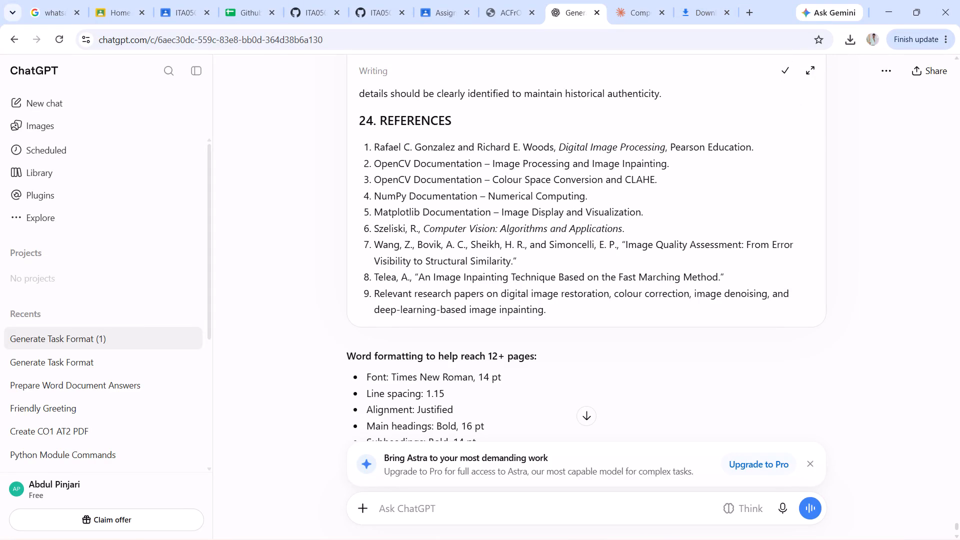
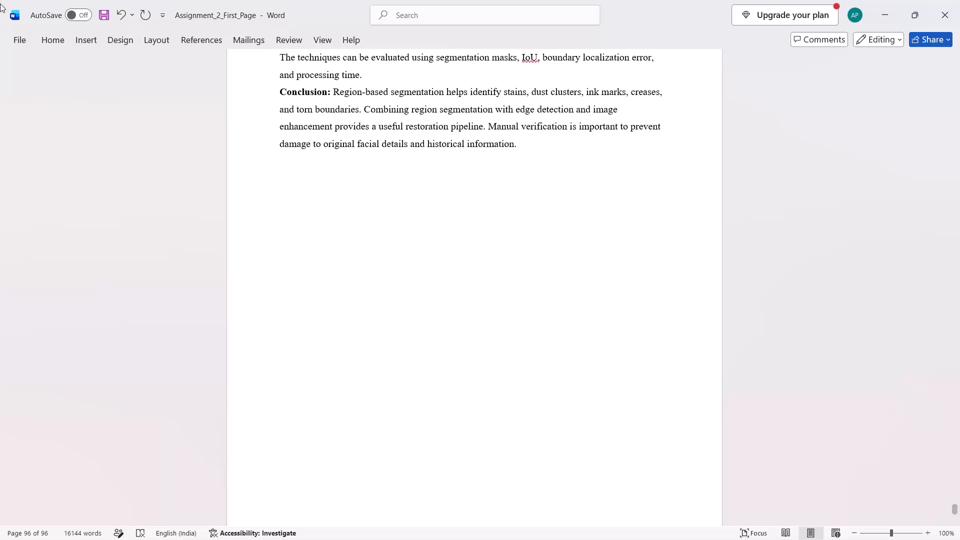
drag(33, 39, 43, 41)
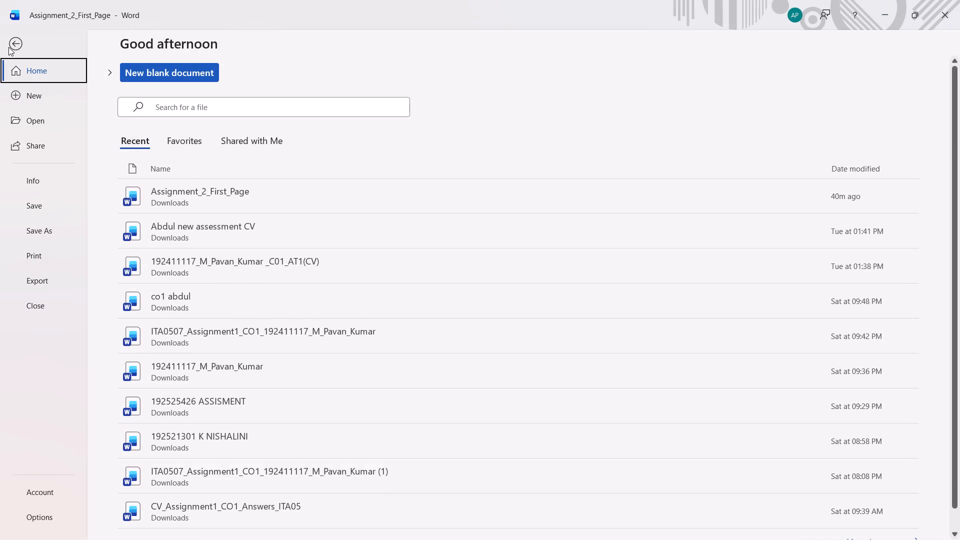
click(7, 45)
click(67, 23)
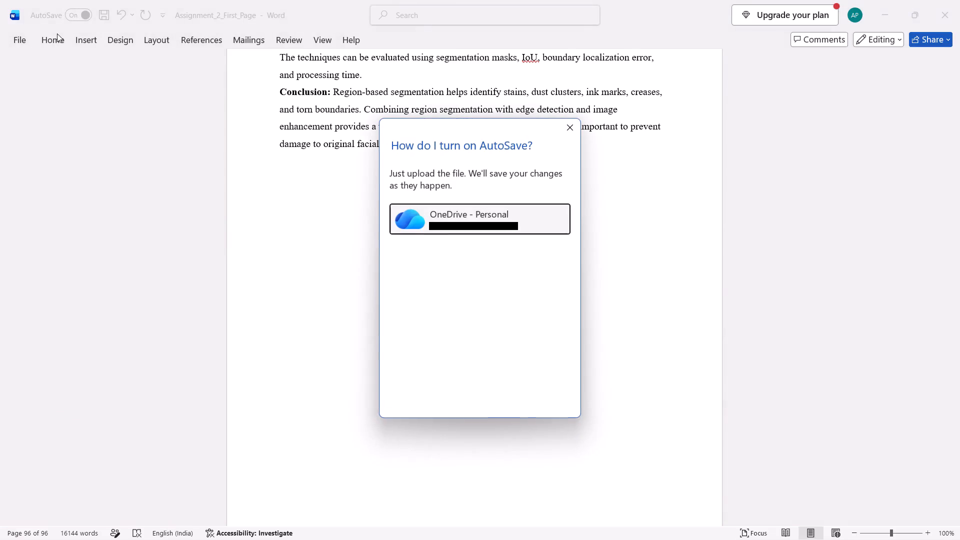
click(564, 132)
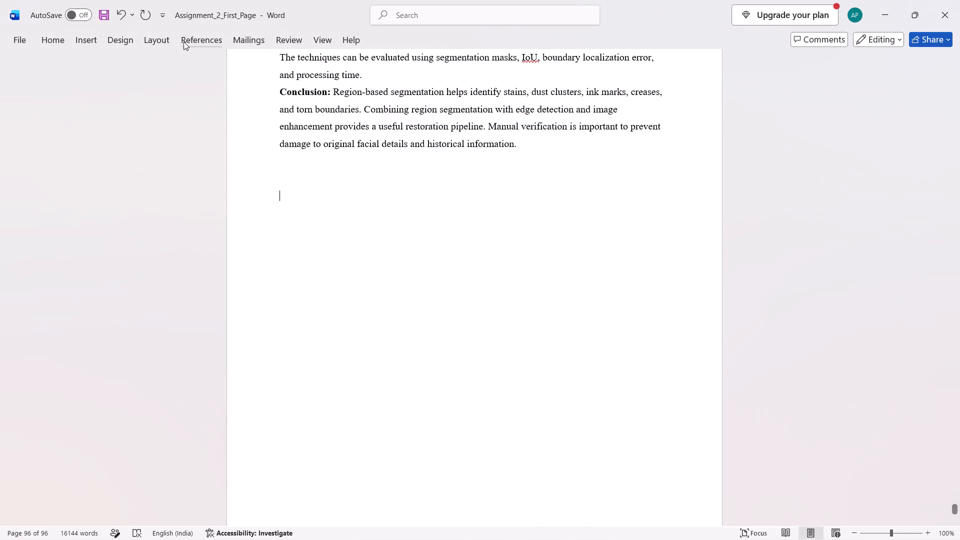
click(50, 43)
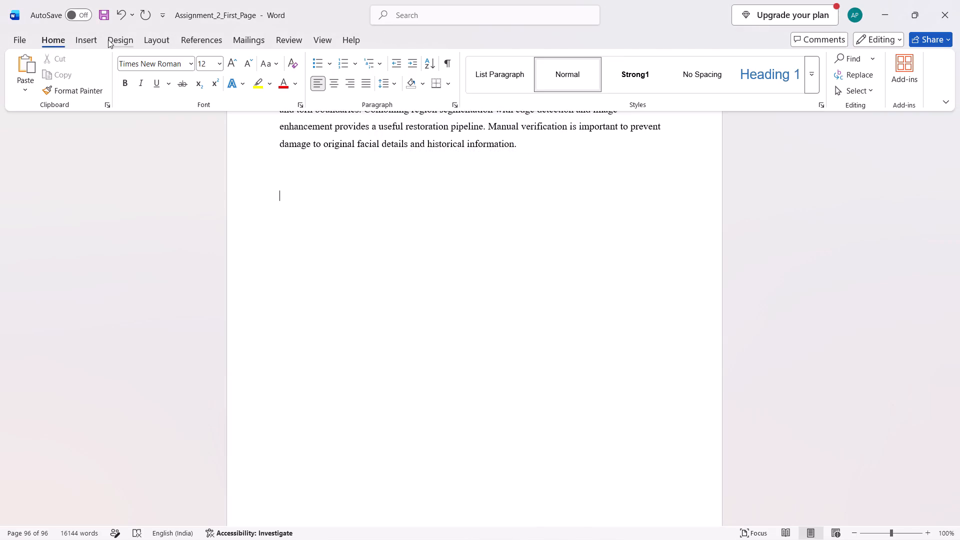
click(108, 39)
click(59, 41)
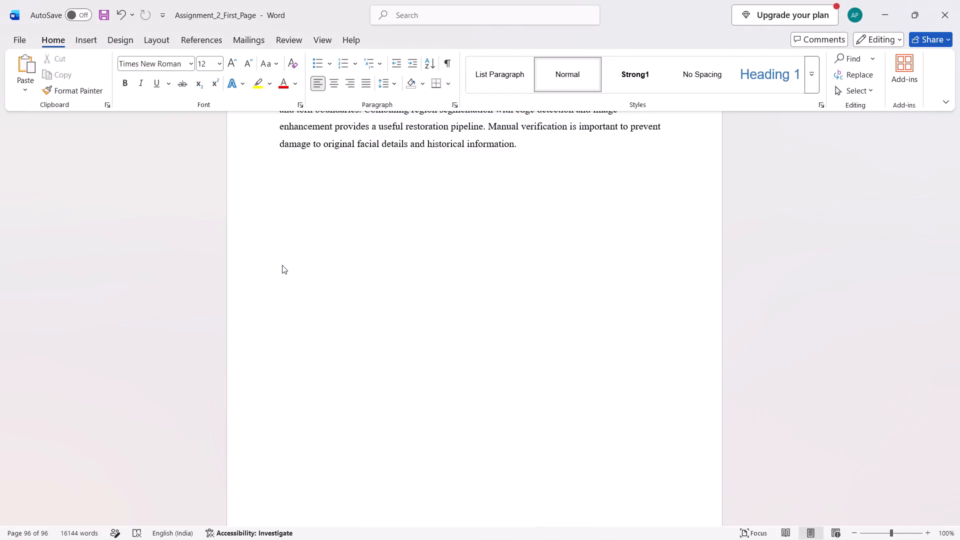
Paste the copied task write-up on a new line below the closing Conclusion paragraph at the end of the Word document.
click(282, 265)
key(Return)
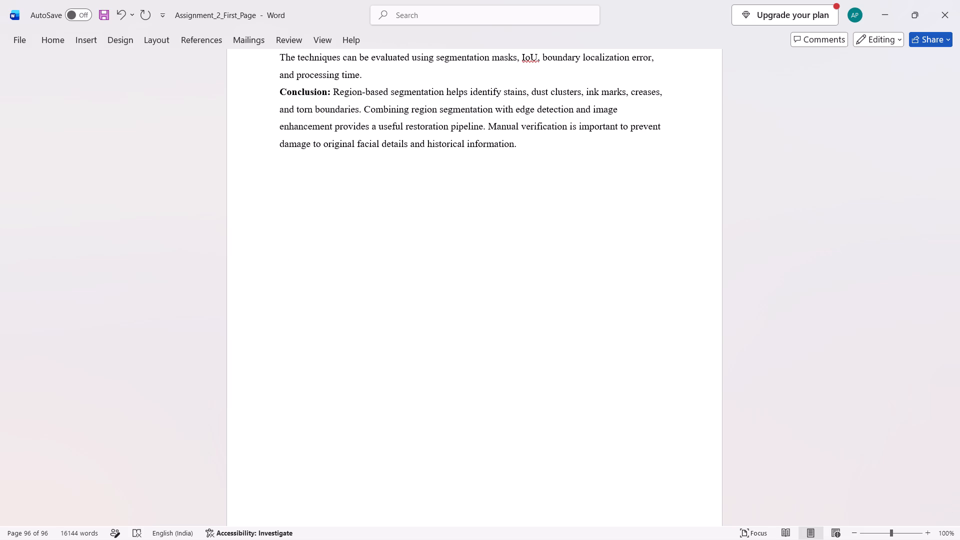
key(ctrl+v)
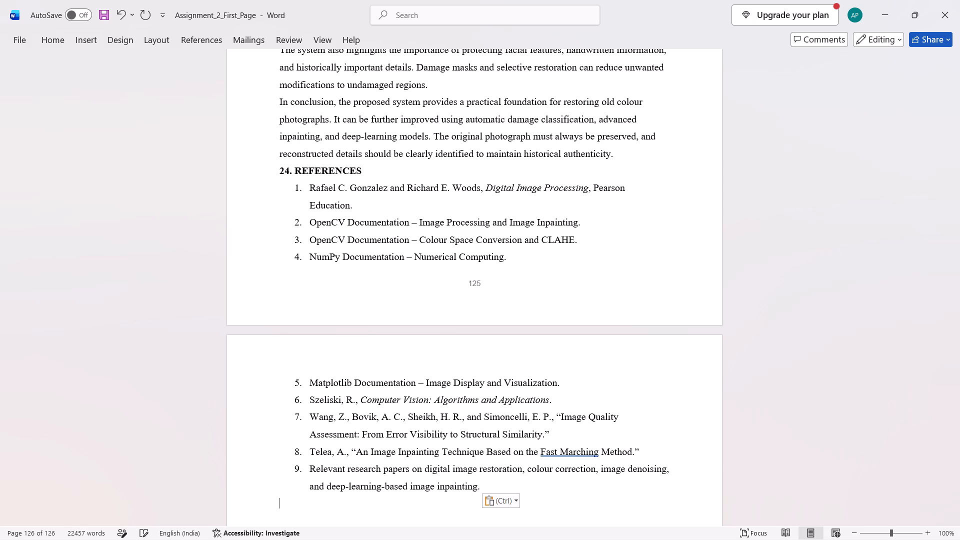
Centre the 16.2 Block Diagram text from INPUT COLOUR PHOTO to RESTORED COLOUR PHOTO and add a blank line beneath it.
scroll(282, 265, up, 2)
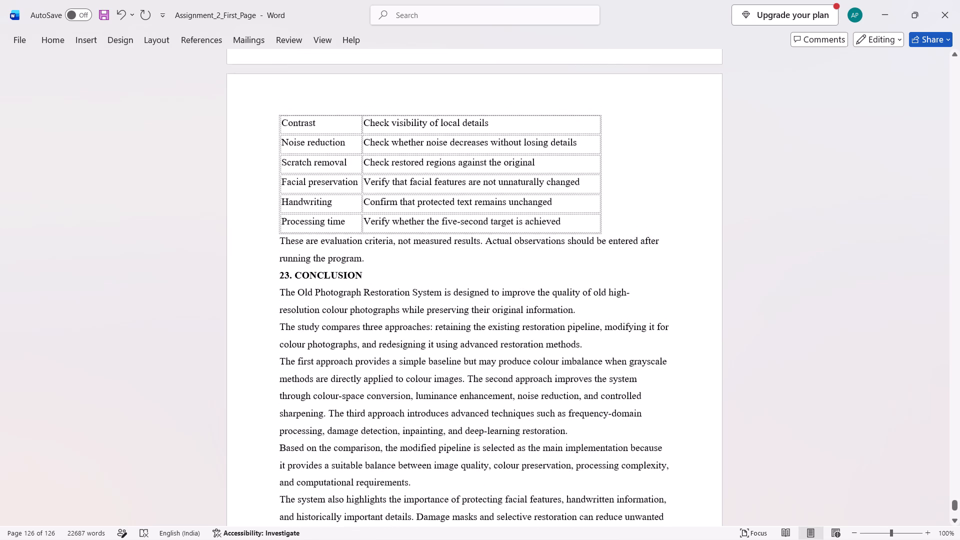
scroll(282, 265, up, 5)
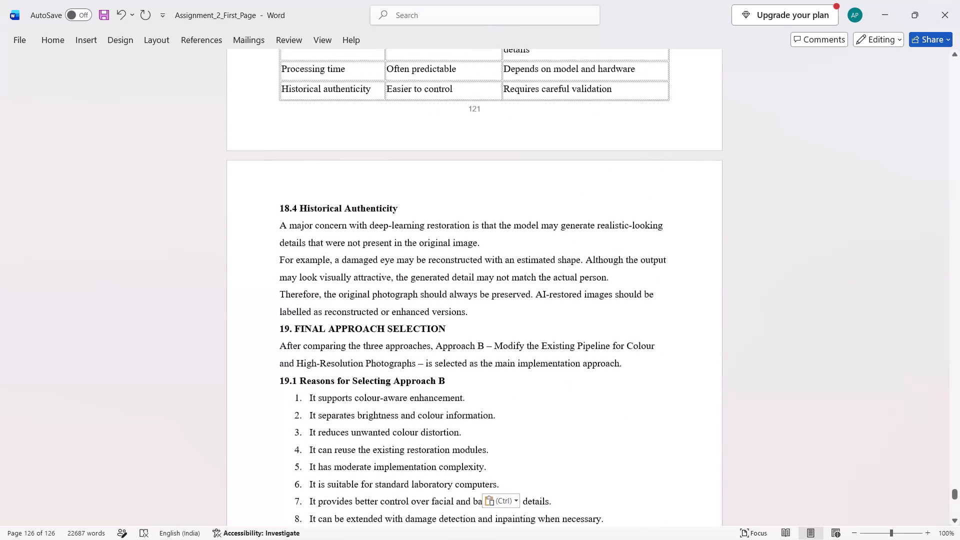
scroll(282, 265, up, 5)
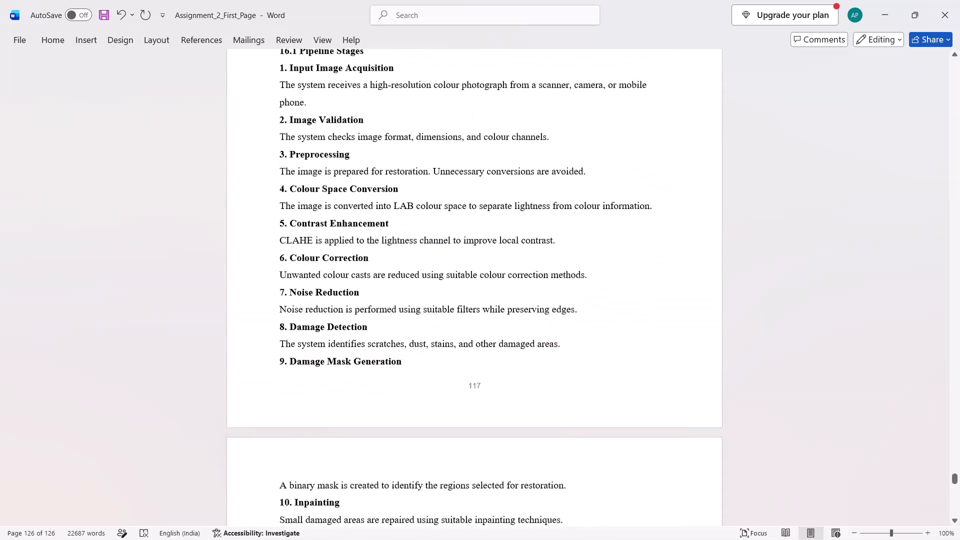
scroll(282, 265, down, 1)
scroll(282, 265, up, 1)
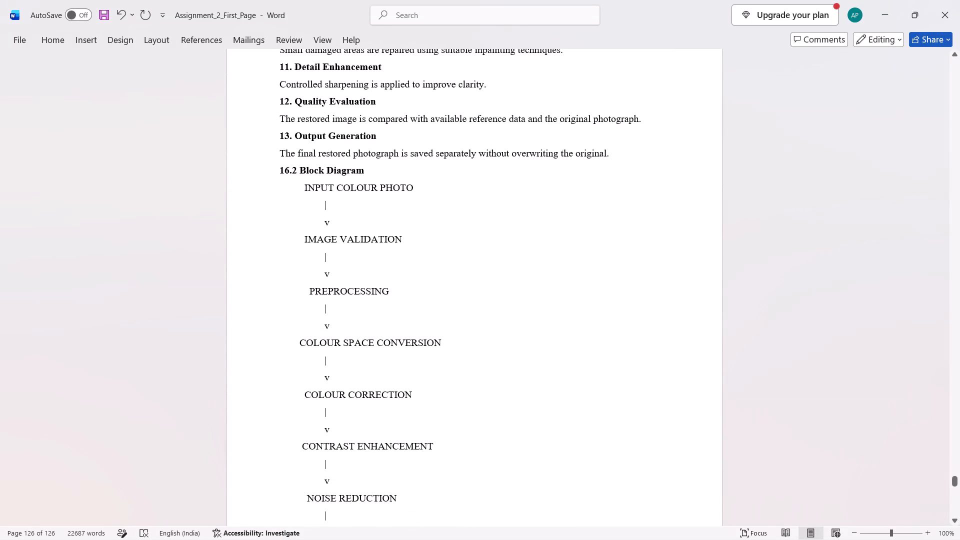
drag(303, 188, 363, 489)
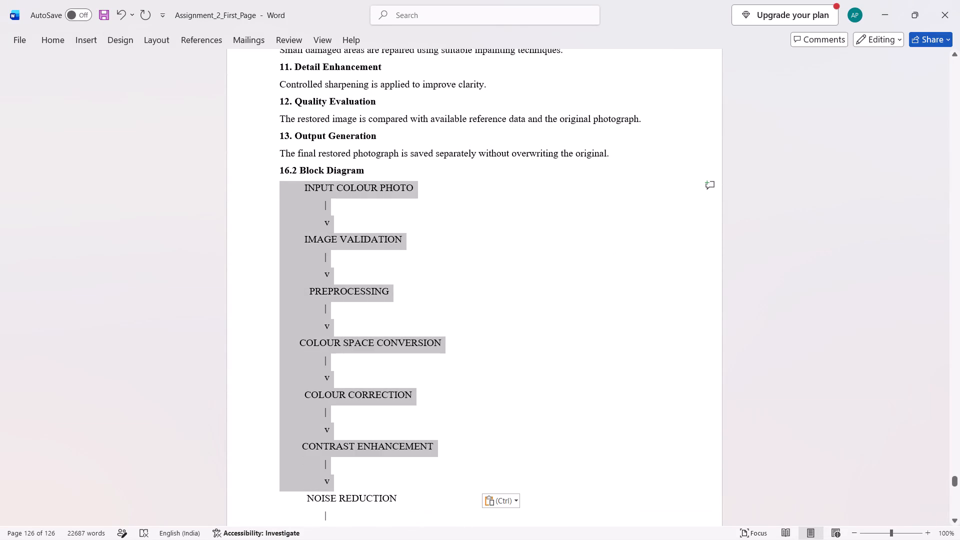
drag(363, 489, 357, 529)
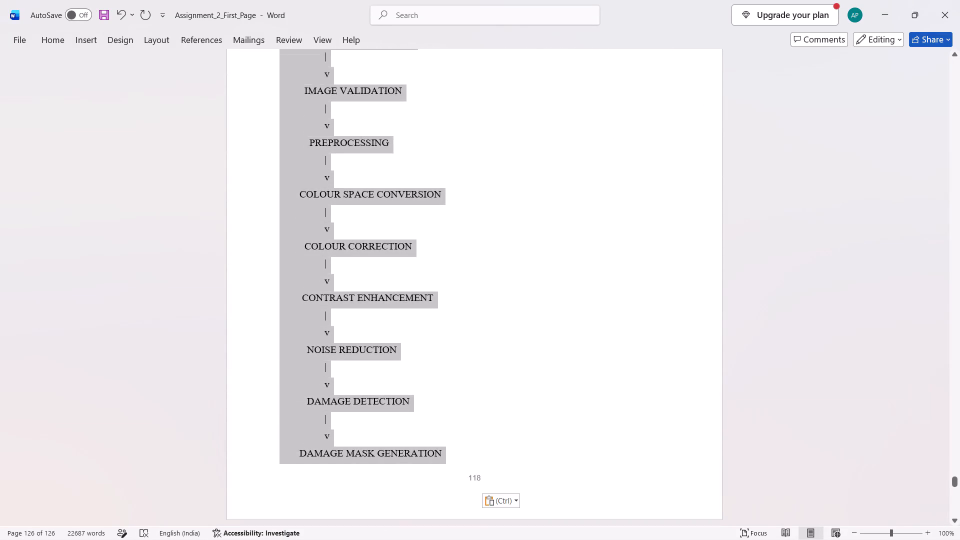
drag(357, 529, 357, 528)
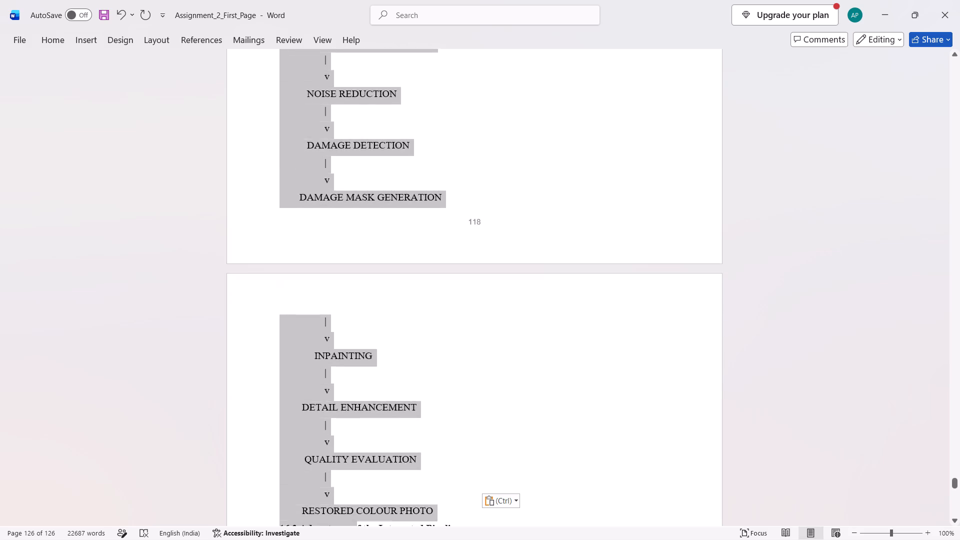
drag(357, 528, 441, 424)
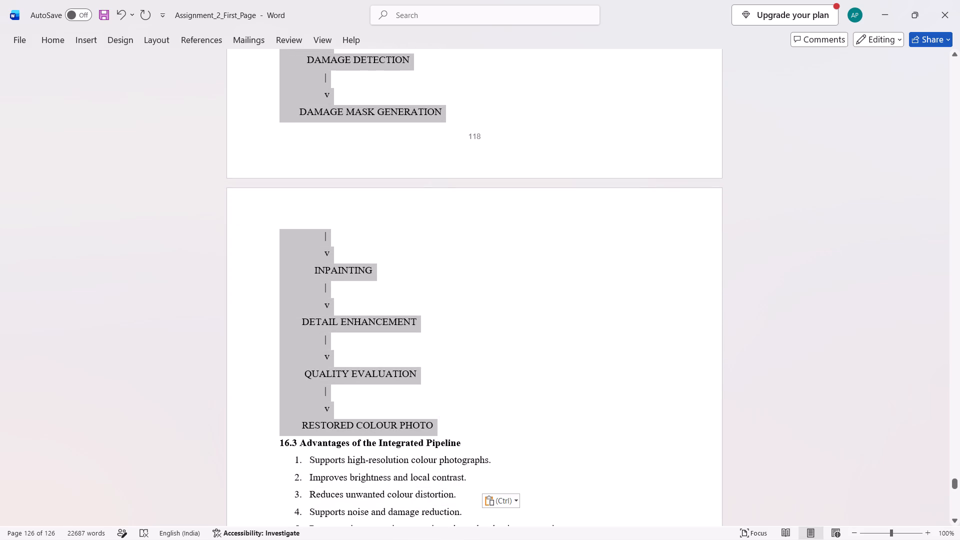
key(ctrl+e)
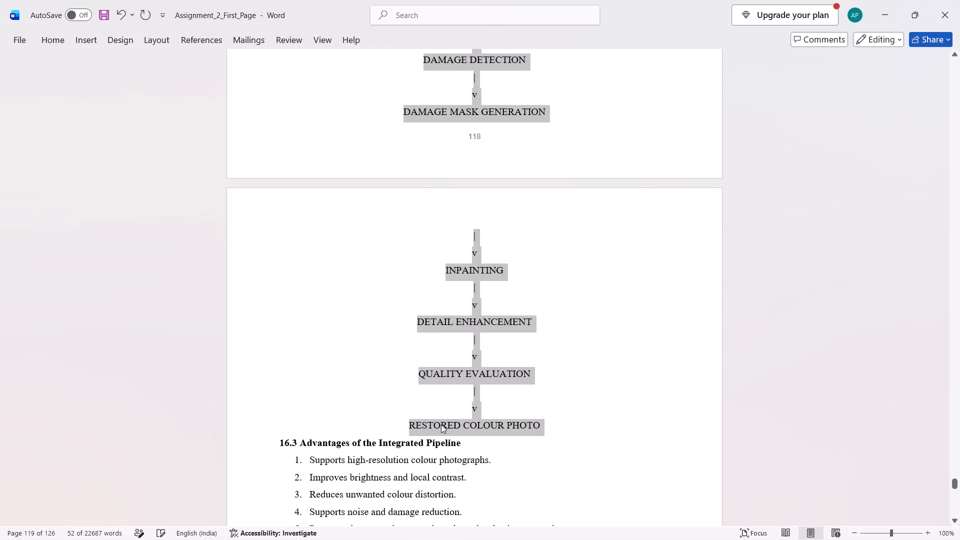
click(587, 426)
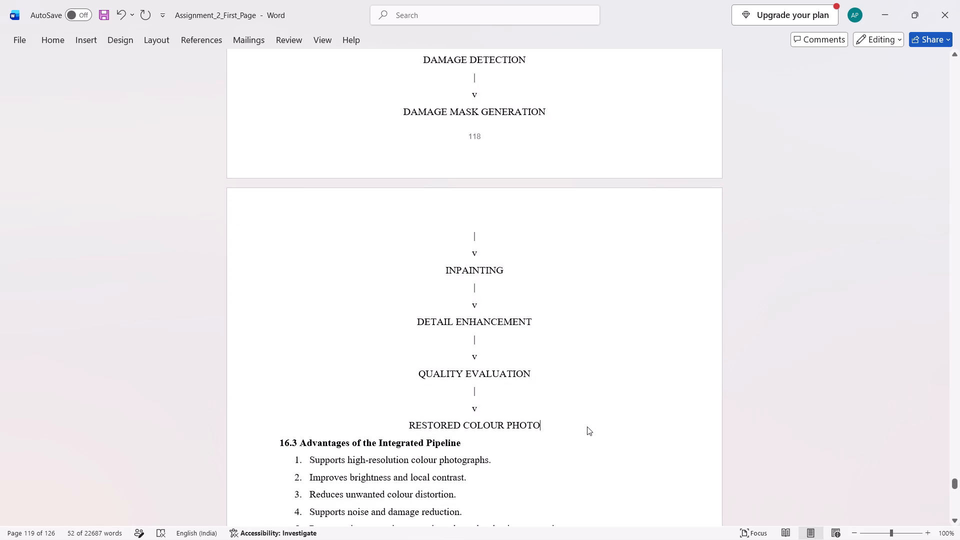
key(Return)
Review the layout of the pasted write-up's diagram, tables, code listings and references through to its opening sections.
scroll(587, 426, down, 1)
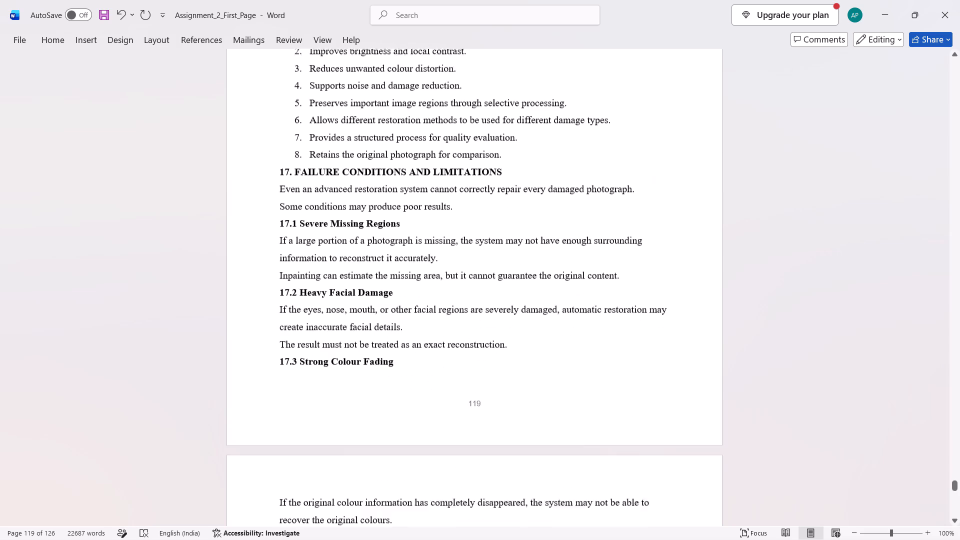
scroll(587, 426, down, 2)
scroll(587, 426, up, 1)
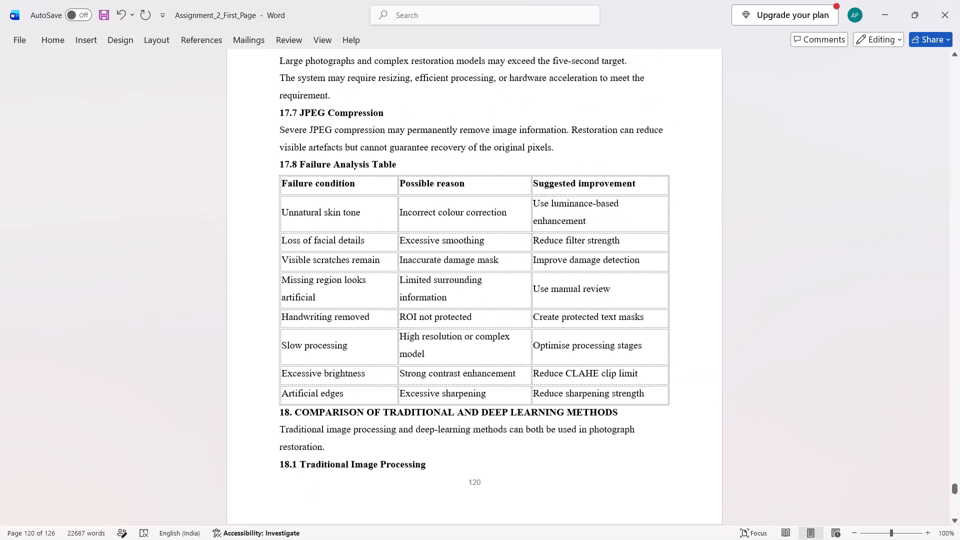
scroll(587, 426, up, 5)
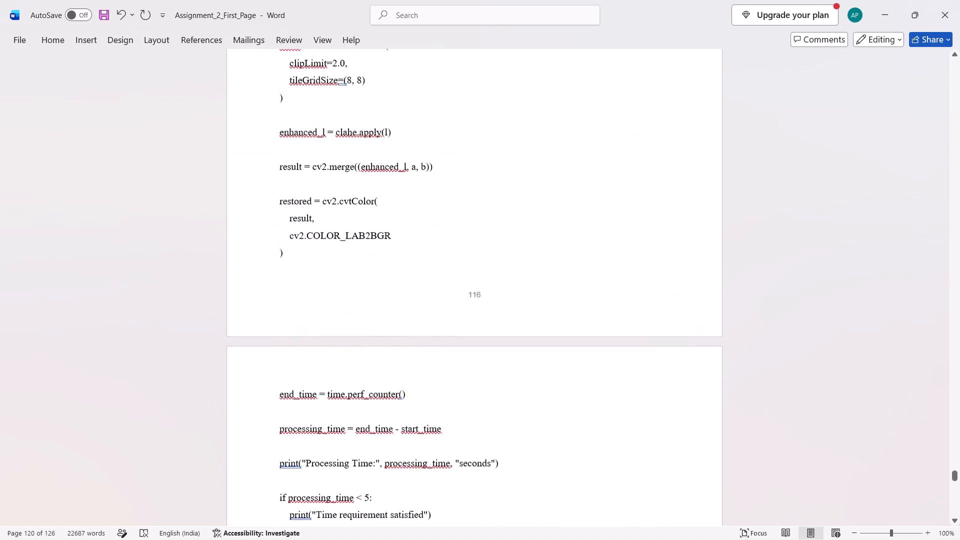
scroll(587, 426, up, 3)
scroll(587, 426, down, 20)
scroll(587, 426, down, 20)
scroll(587, 426, down, 20)
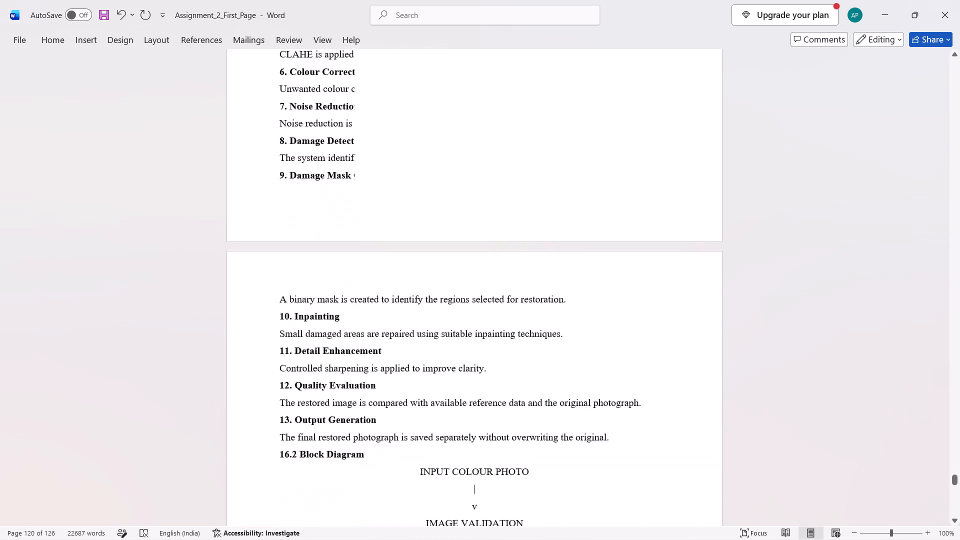
scroll(587, 426, down, 20)
scroll(587, 426, down, 6)
scroll(587, 426, up, 3)
scroll(587, 426, down, 20)
scroll(587, 426, down, 20)
scroll(587, 426, down, 20)
scroll(587, 426, down, 7)
scroll(587, 426, up, 1)
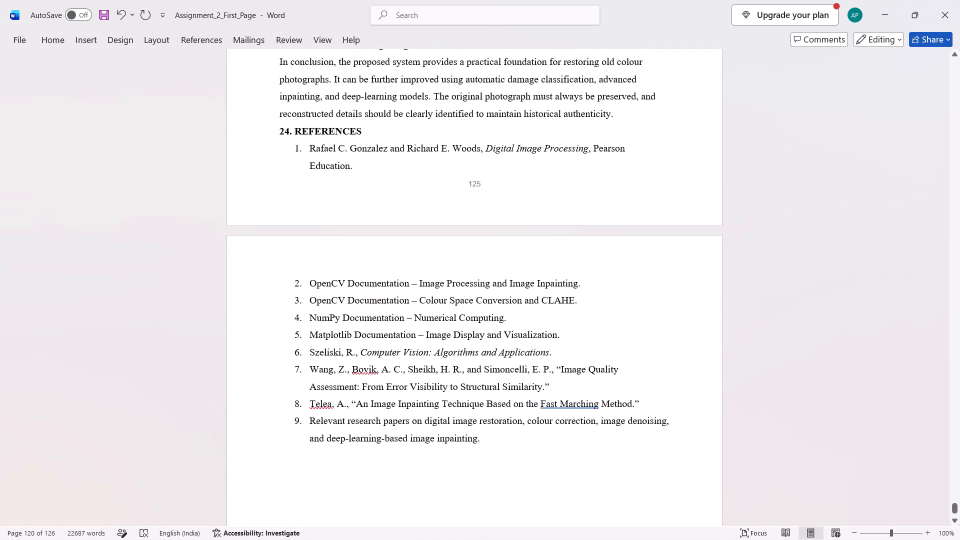
scroll(587, 426, up, 2)
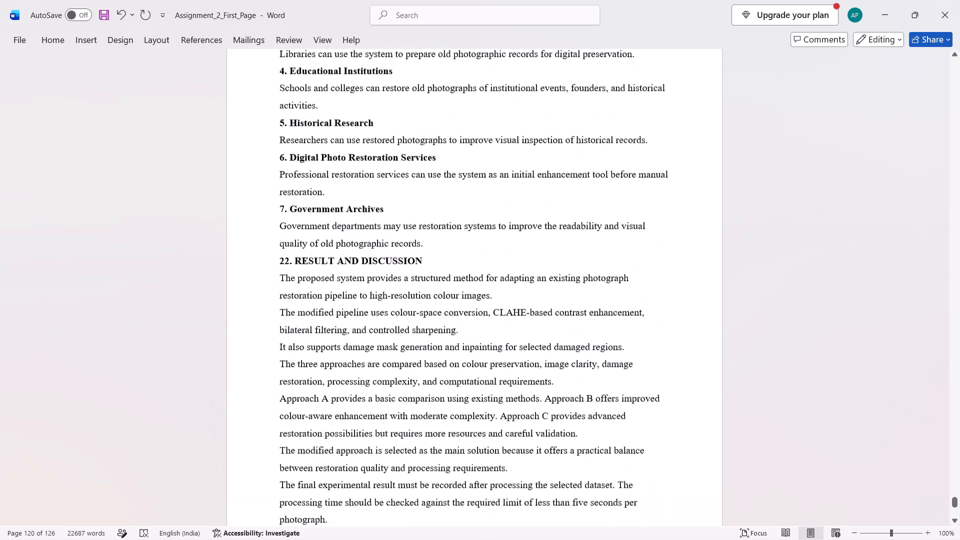
scroll(587, 426, up, 11)
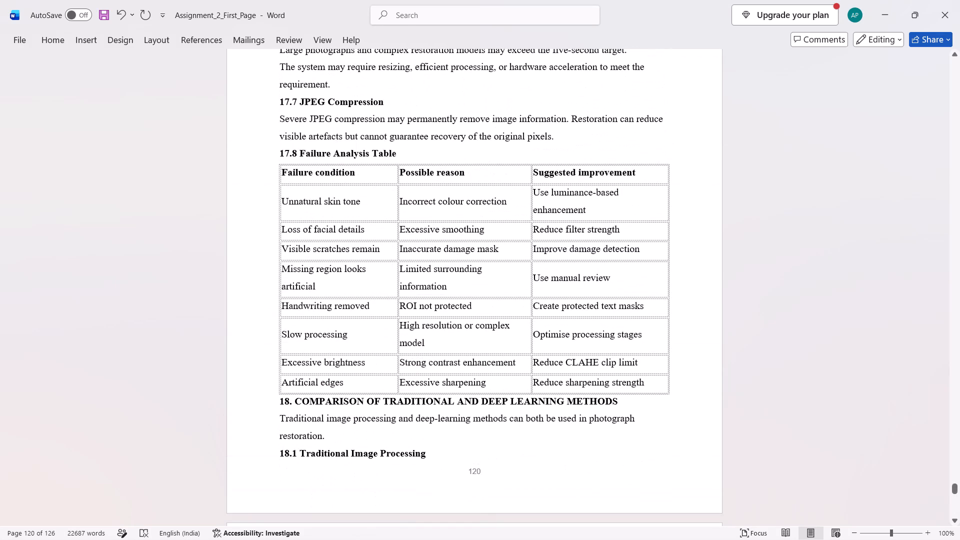
scroll(587, 426, up, 8)
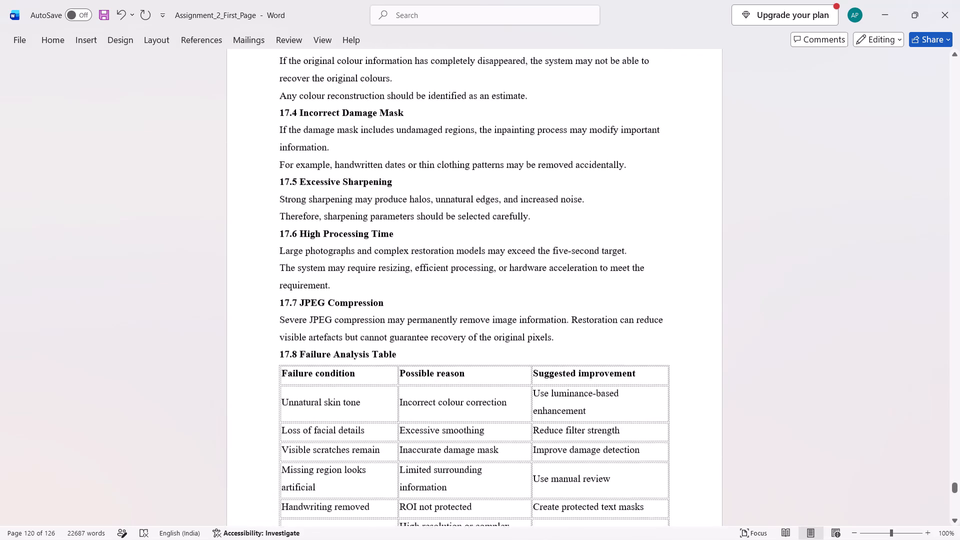
scroll(587, 426, up, 15)
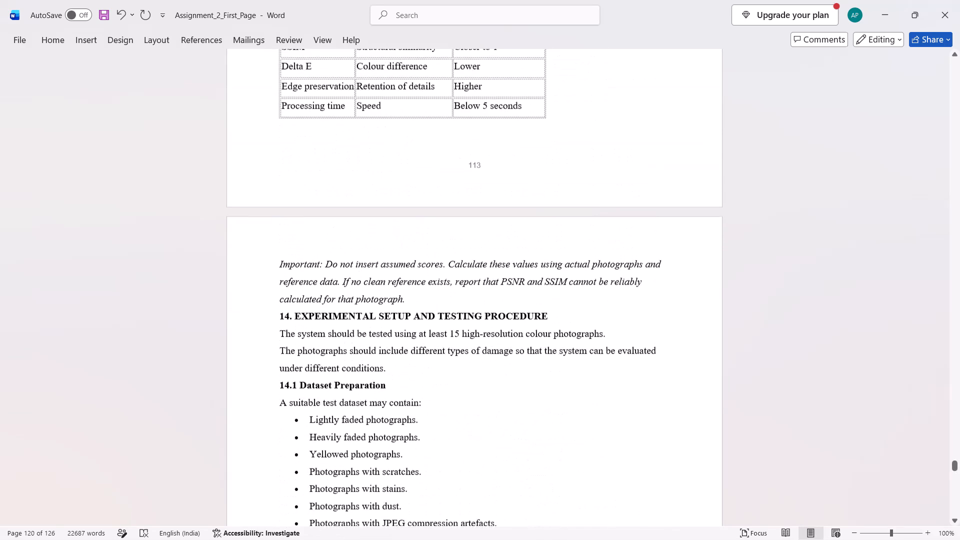
scroll(587, 426, up, 5)
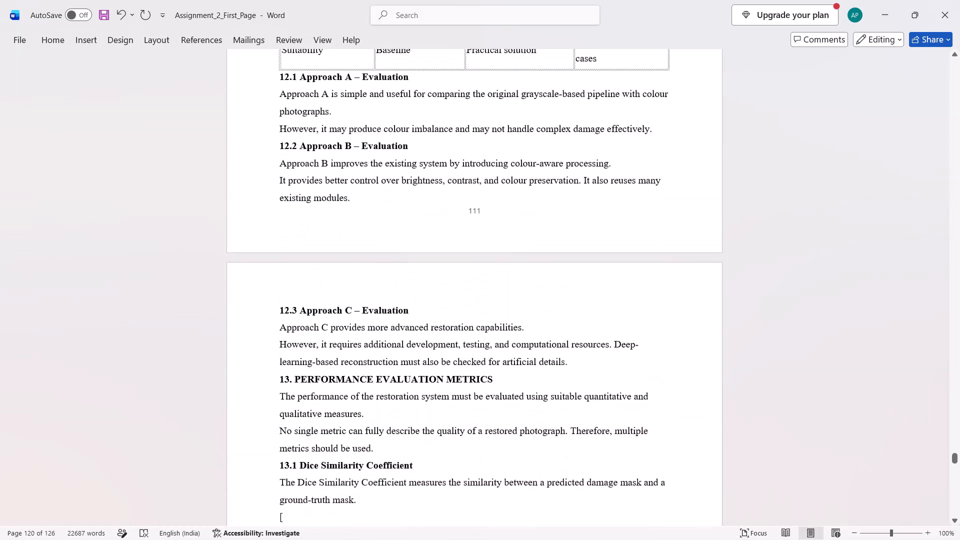
scroll(587, 426, up, 4)
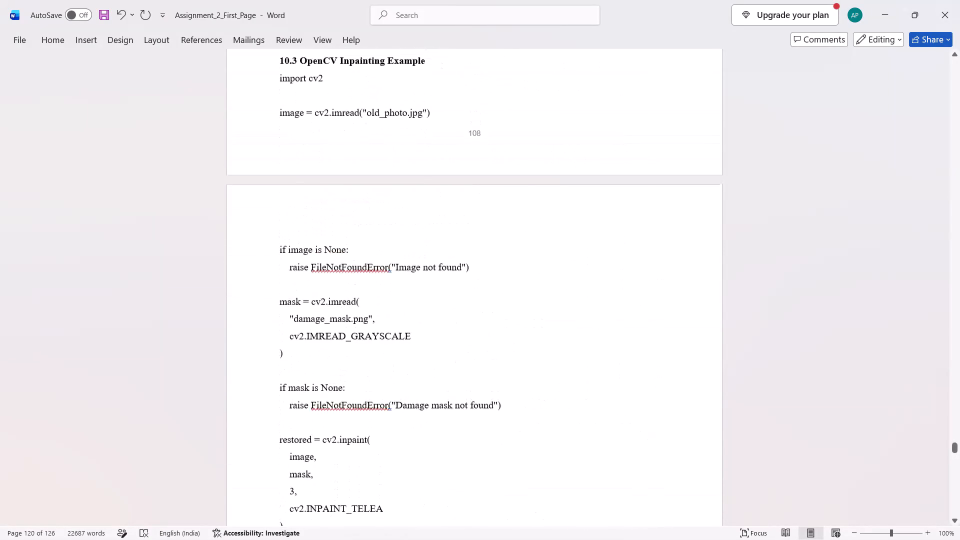
scroll(587, 426, up, 4)
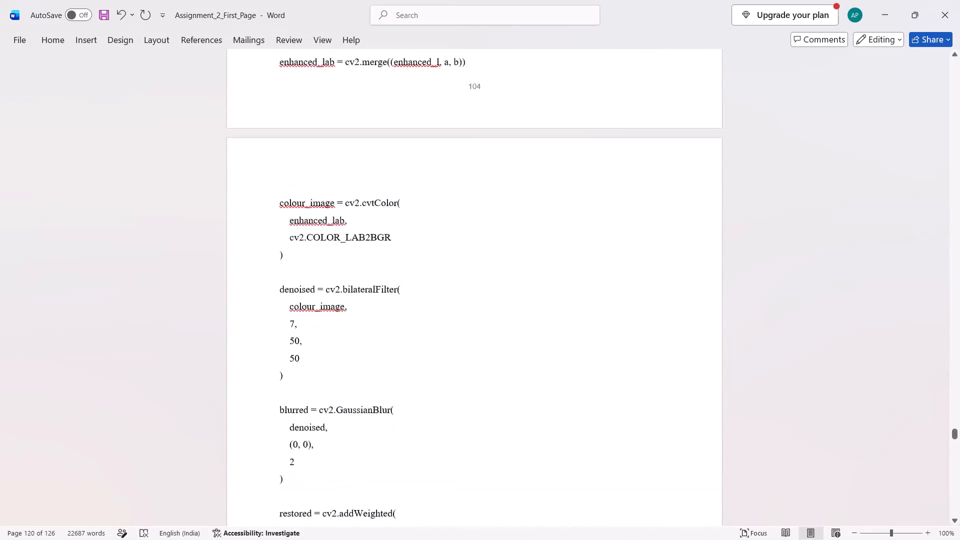
scroll(587, 426, up, 1)
scroll(447, 319, up, 20)
scroll(447, 319, up, 20)
scroll(447, 319, up, 20)
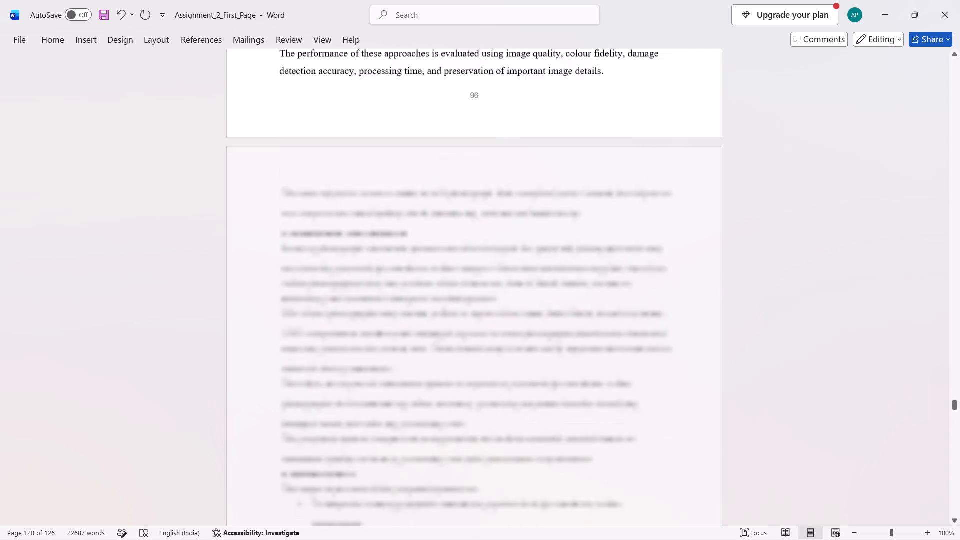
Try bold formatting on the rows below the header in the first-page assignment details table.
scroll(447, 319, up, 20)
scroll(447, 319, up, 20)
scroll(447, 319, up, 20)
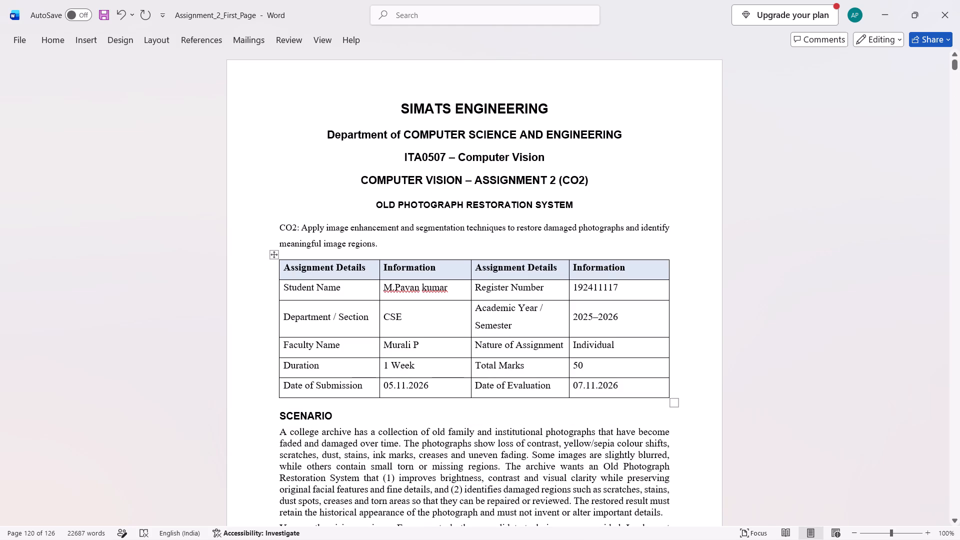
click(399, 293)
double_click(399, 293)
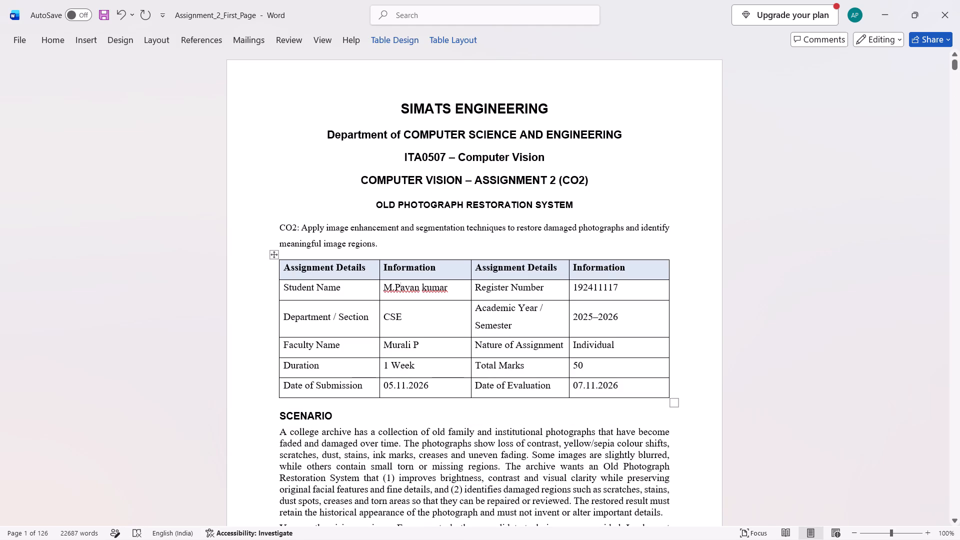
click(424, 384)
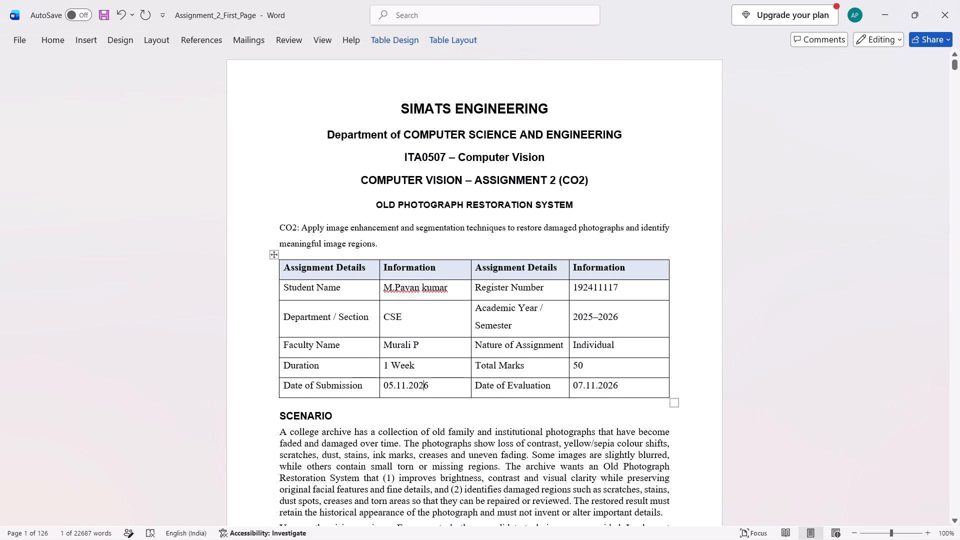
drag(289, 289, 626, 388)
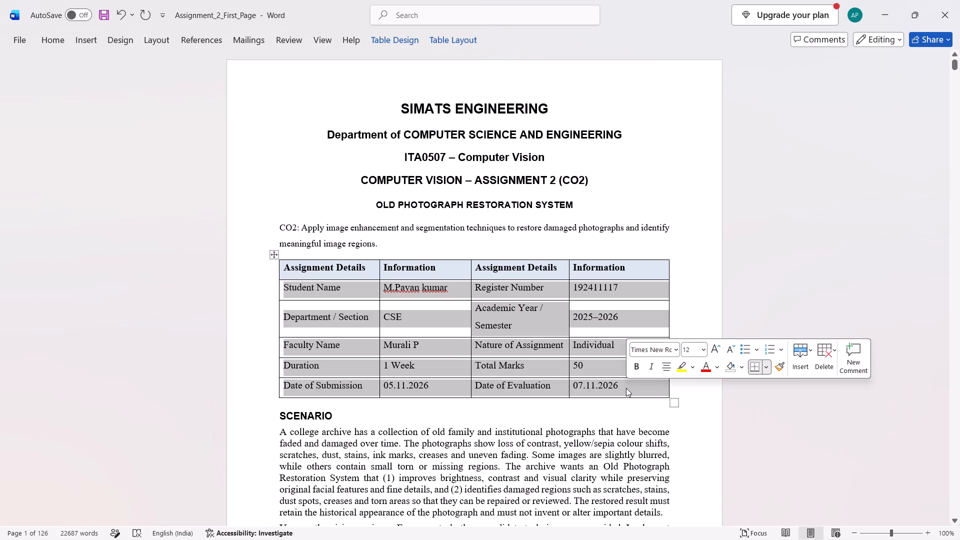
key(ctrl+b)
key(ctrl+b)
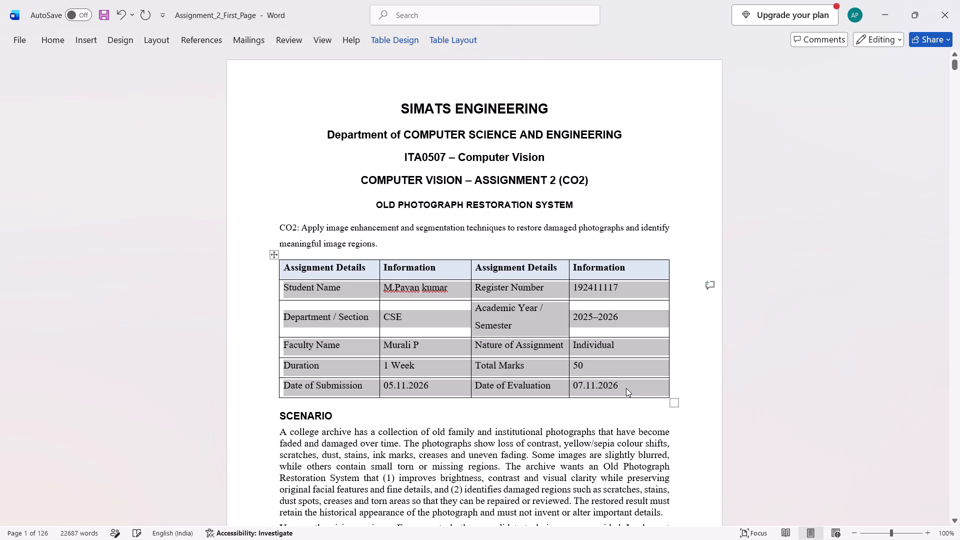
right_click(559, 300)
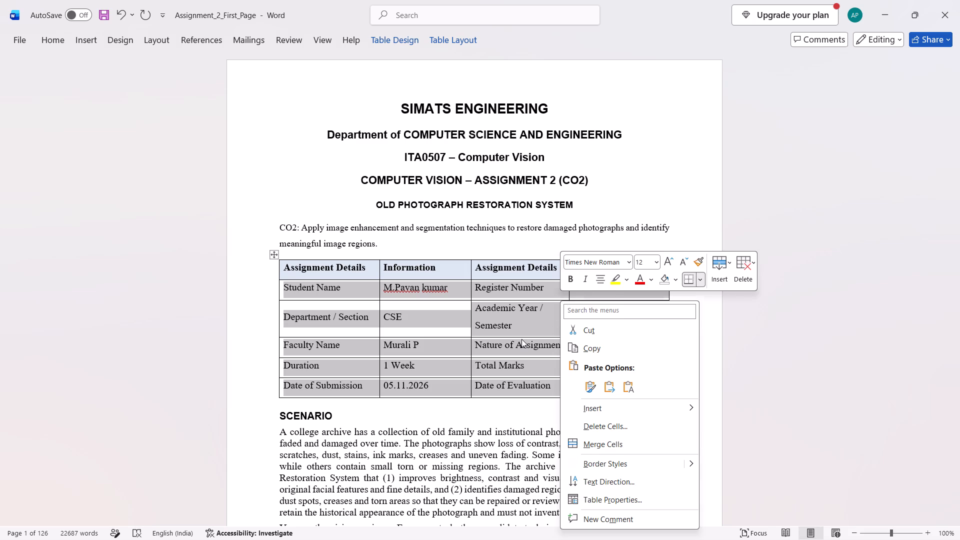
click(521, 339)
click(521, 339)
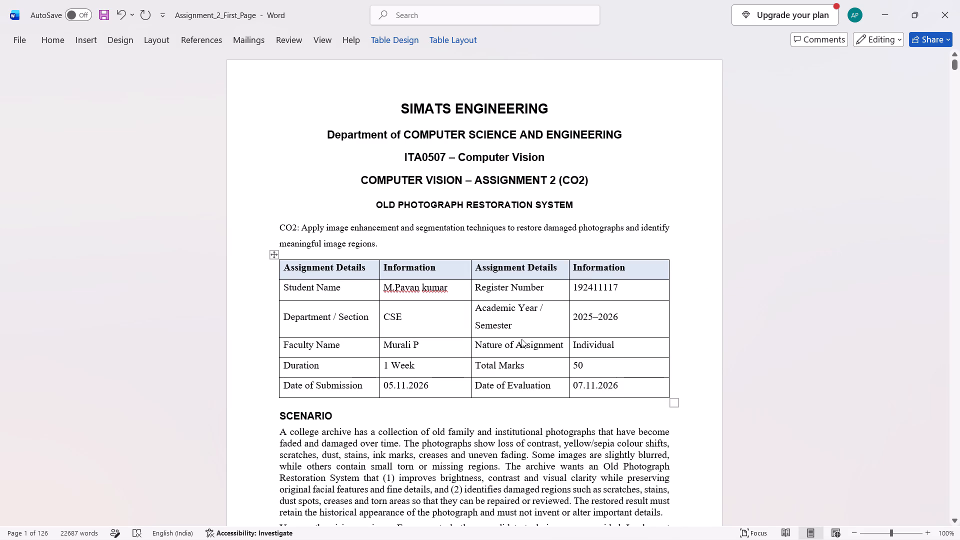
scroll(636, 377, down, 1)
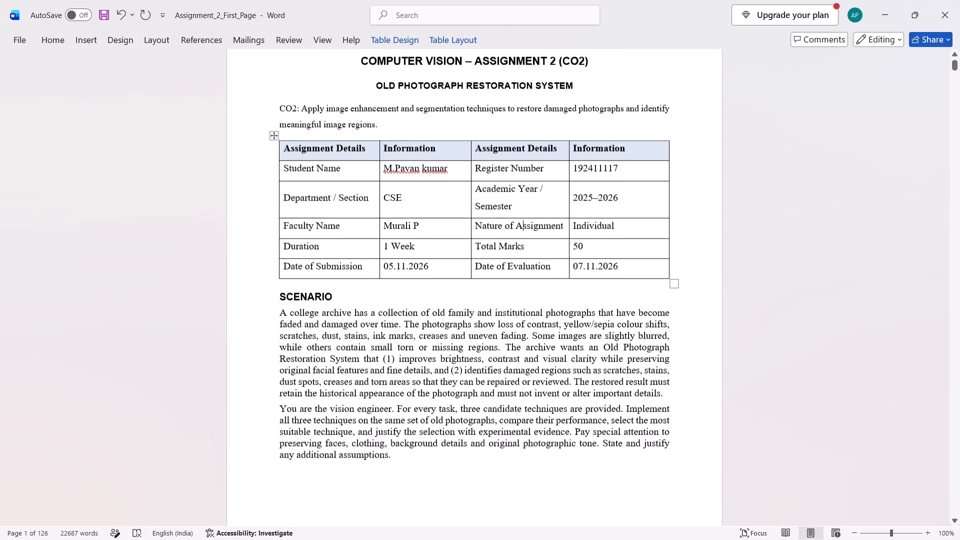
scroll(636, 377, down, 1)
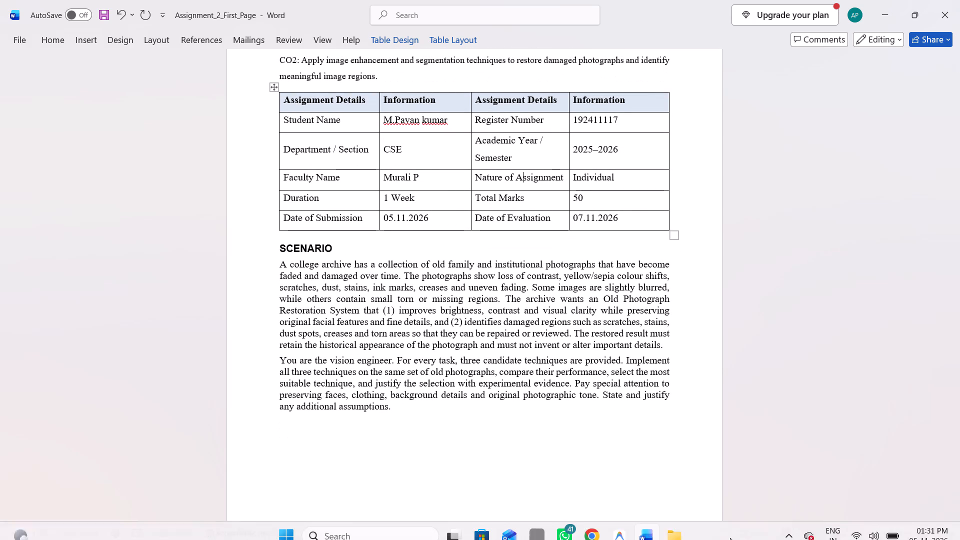
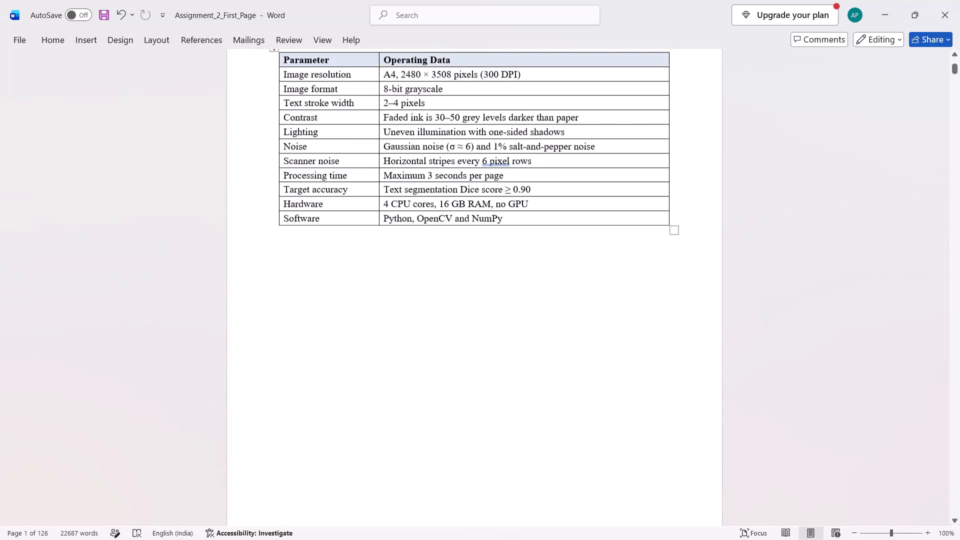
scroll(435, 240, up, 1)
click(291, 389)
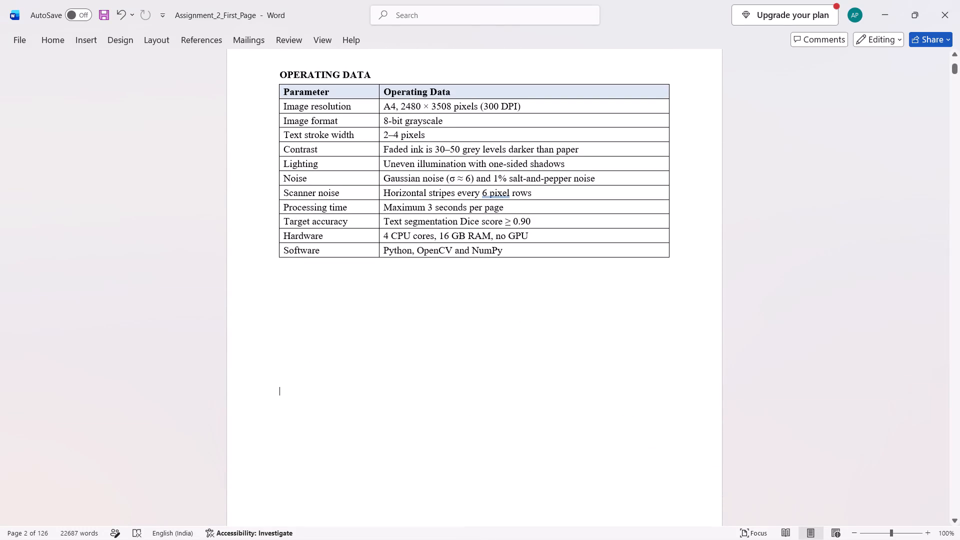
scroll(291, 389, up, 1)
click(290, 211)
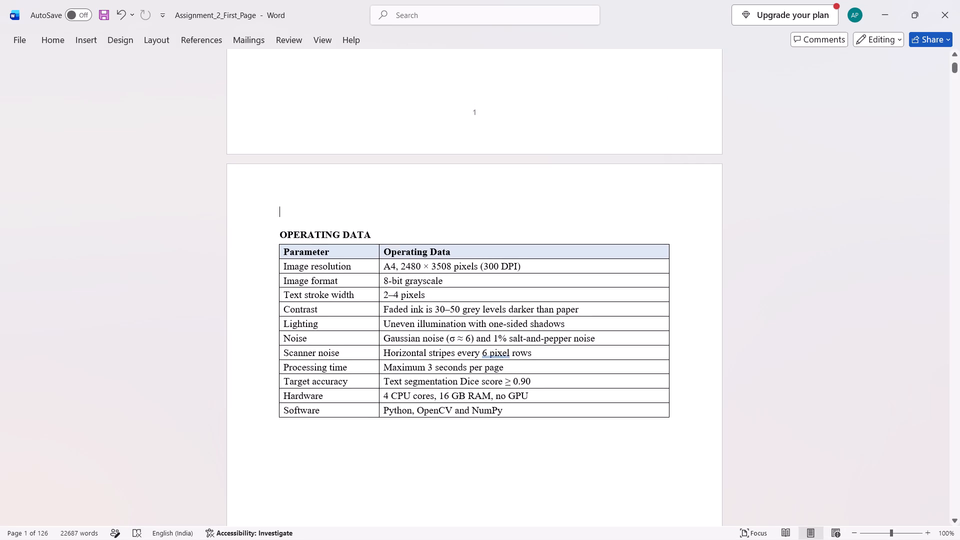
key(ctrl+v)
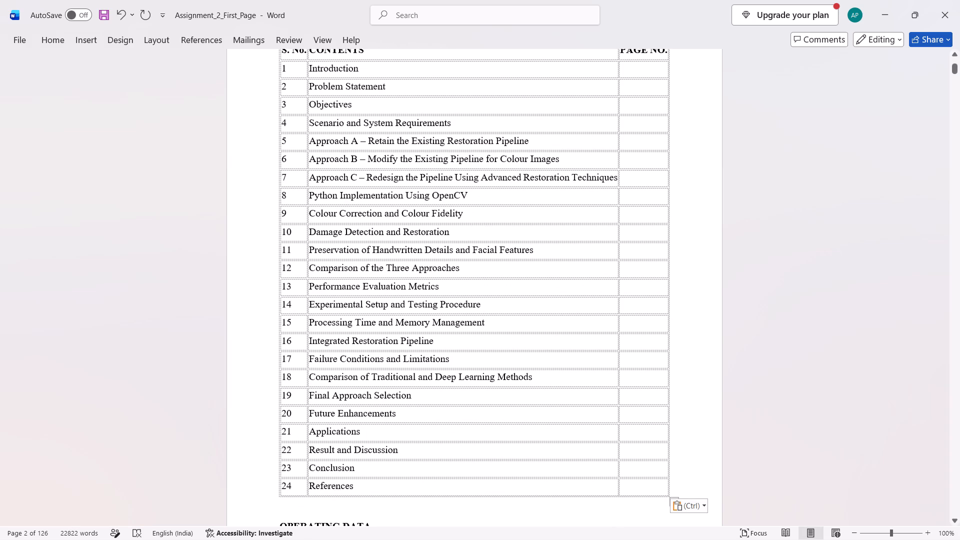
Apply all borders to the whole pasted index table, from the header row to row 24 References.
scroll(290, 211, up, 1)
scroll(353, 138, up, 1)
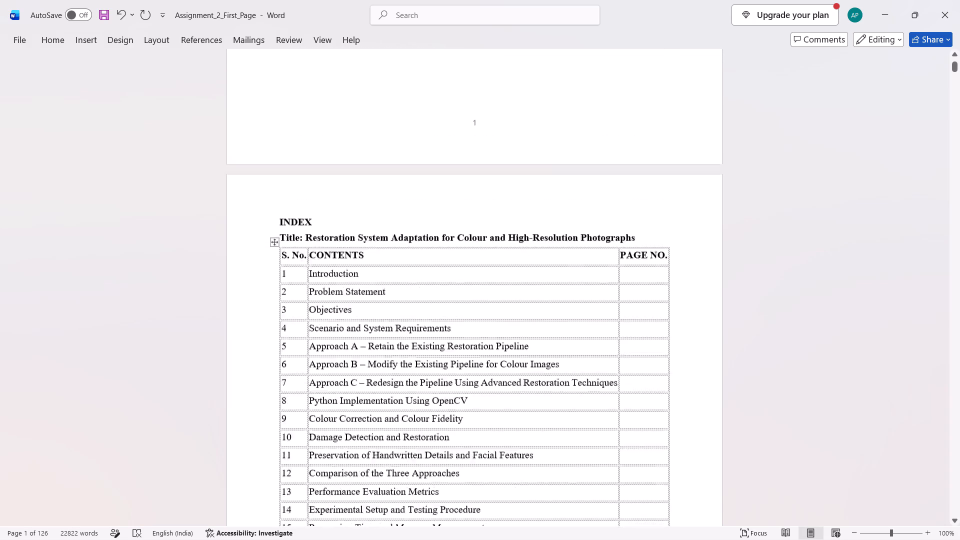
scroll(353, 138, up, 1)
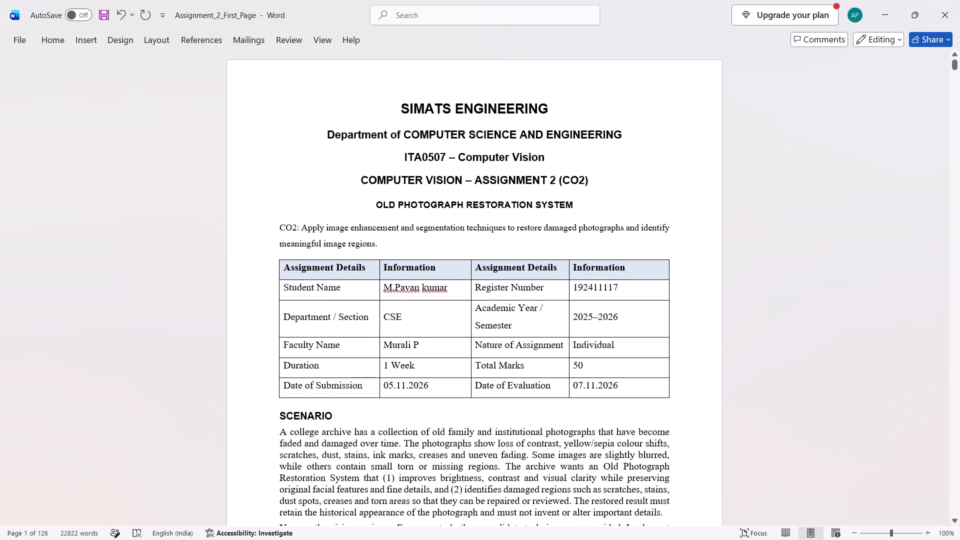
scroll(419, 280, down, 1)
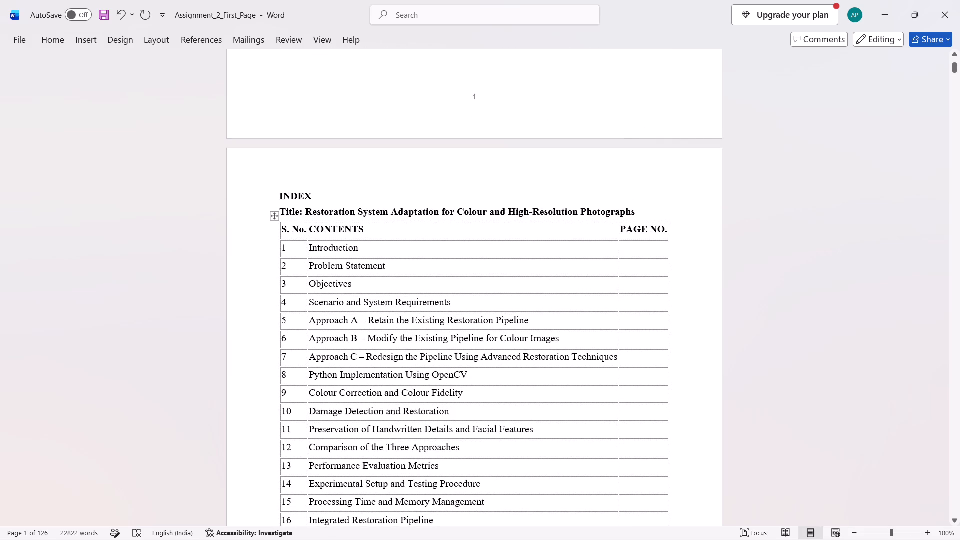
drag(291, 229, 472, 518)
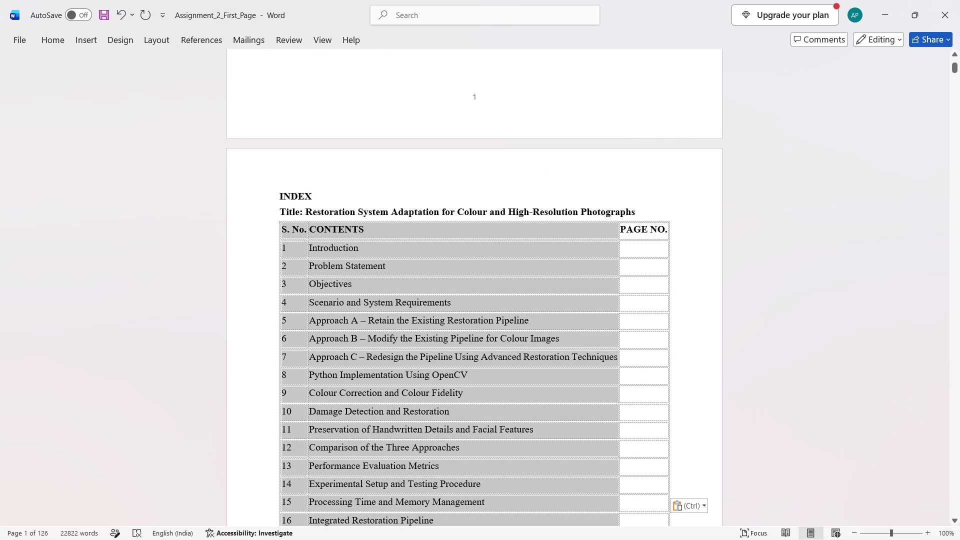
drag(472, 518, 470, 528)
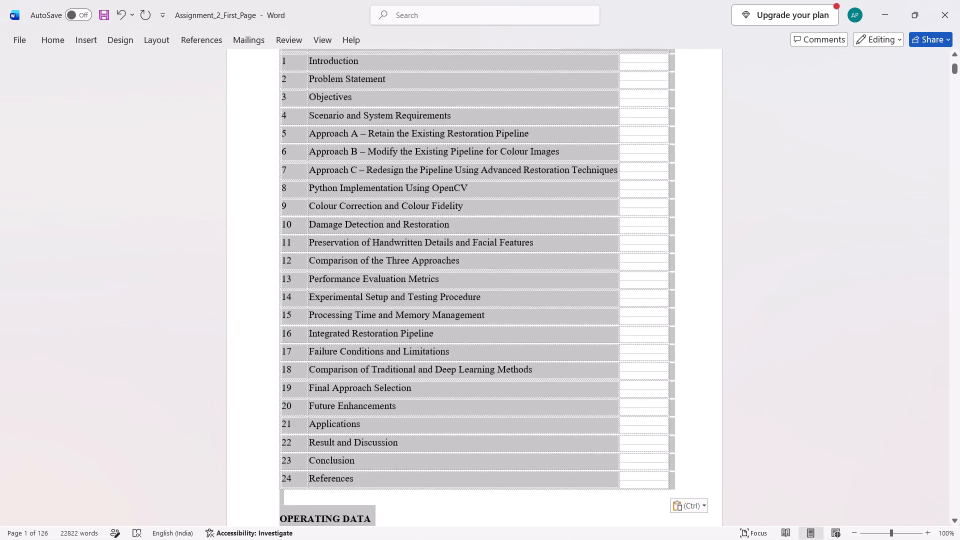
drag(470, 528, 664, 445)
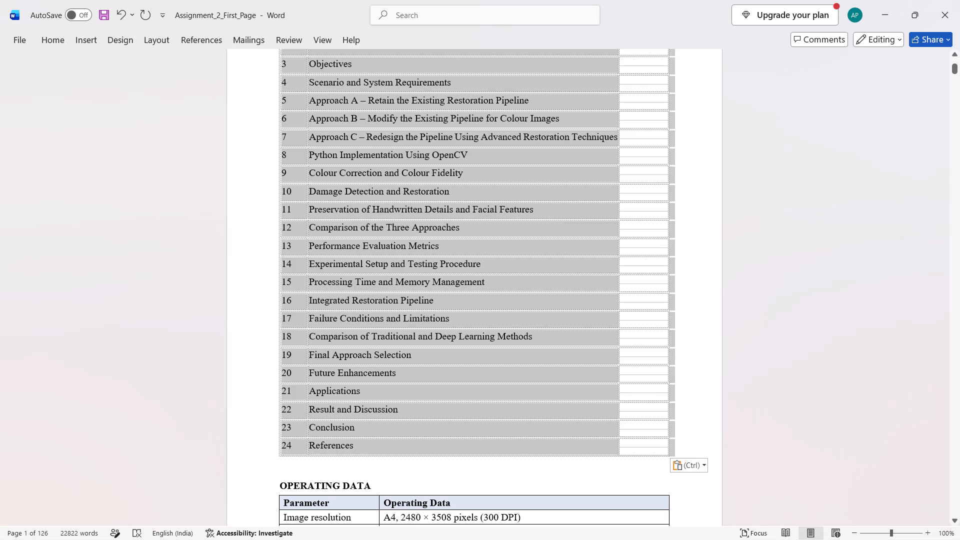
drag(664, 445, 660, 445)
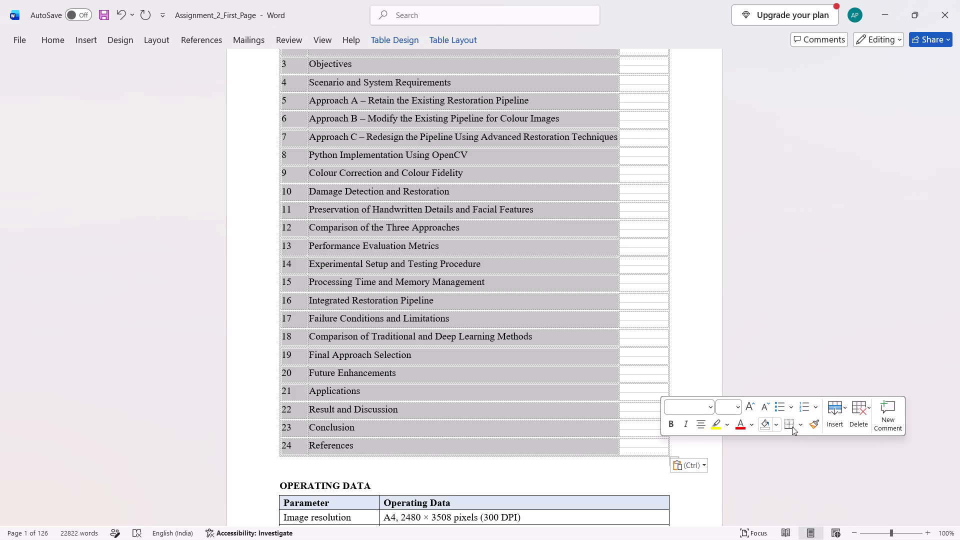
click(801, 425)
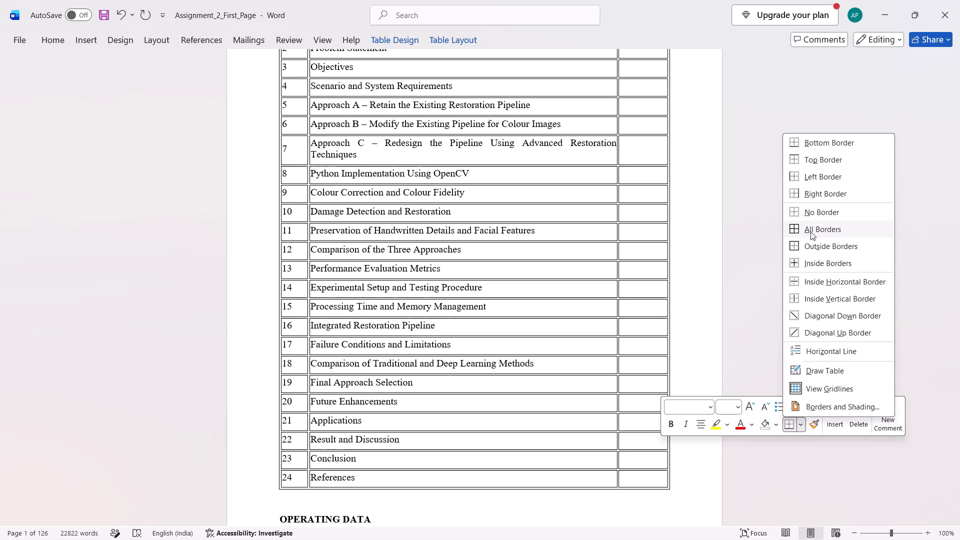
click(810, 231)
click(793, 245)
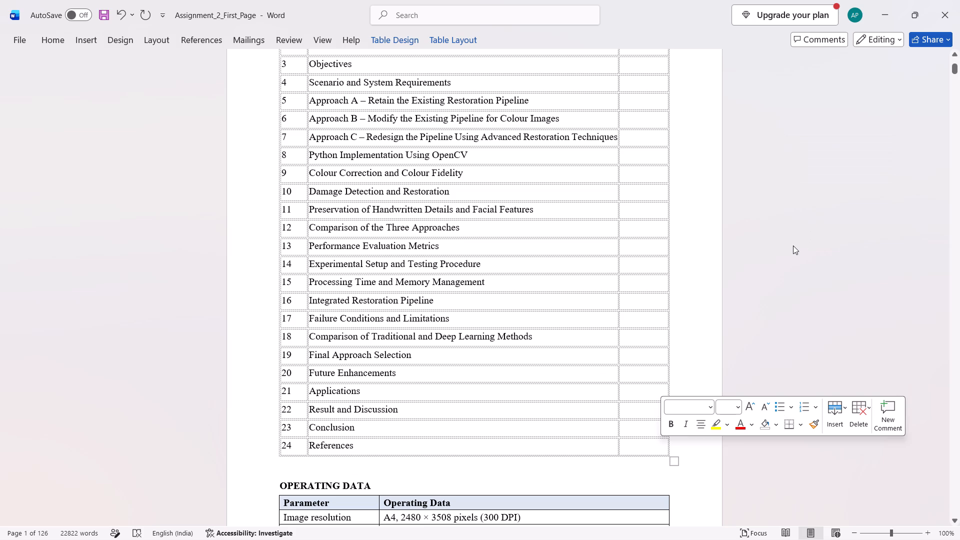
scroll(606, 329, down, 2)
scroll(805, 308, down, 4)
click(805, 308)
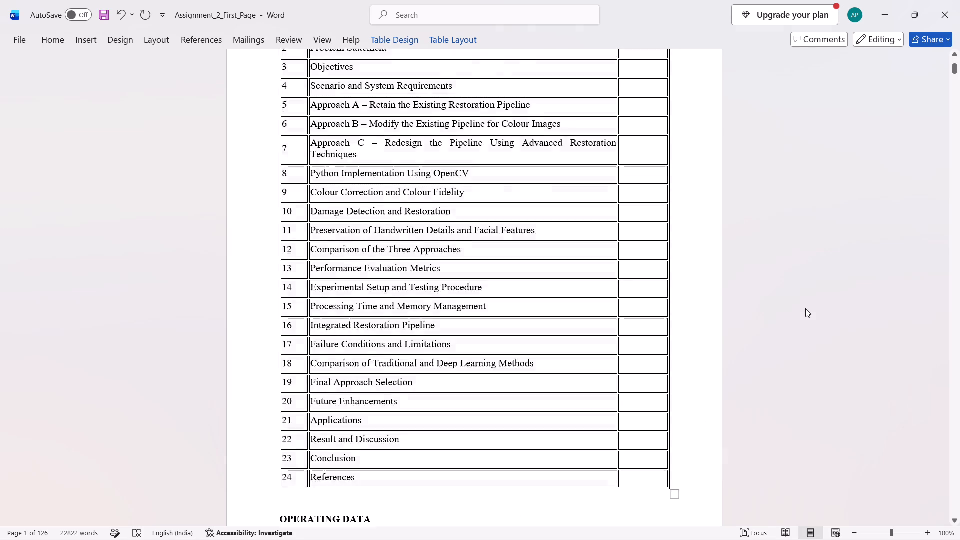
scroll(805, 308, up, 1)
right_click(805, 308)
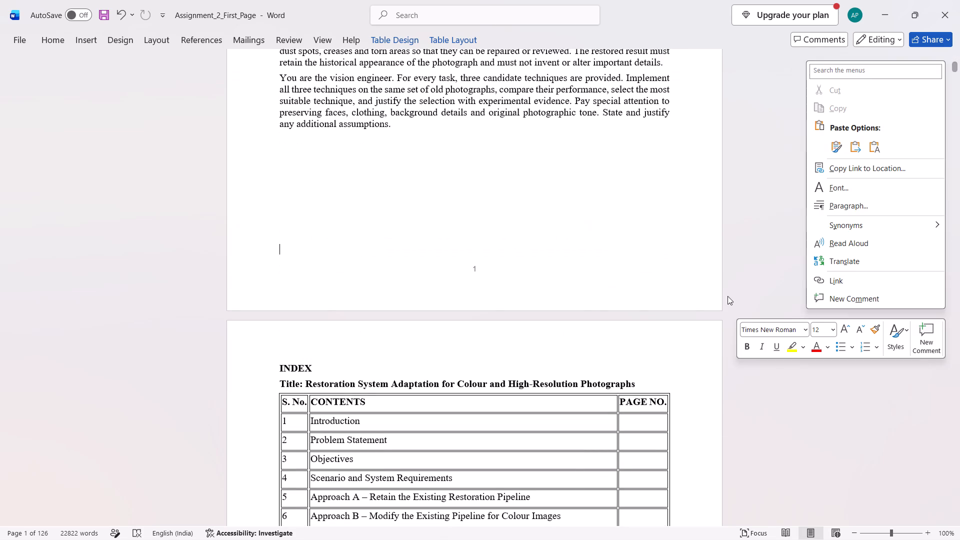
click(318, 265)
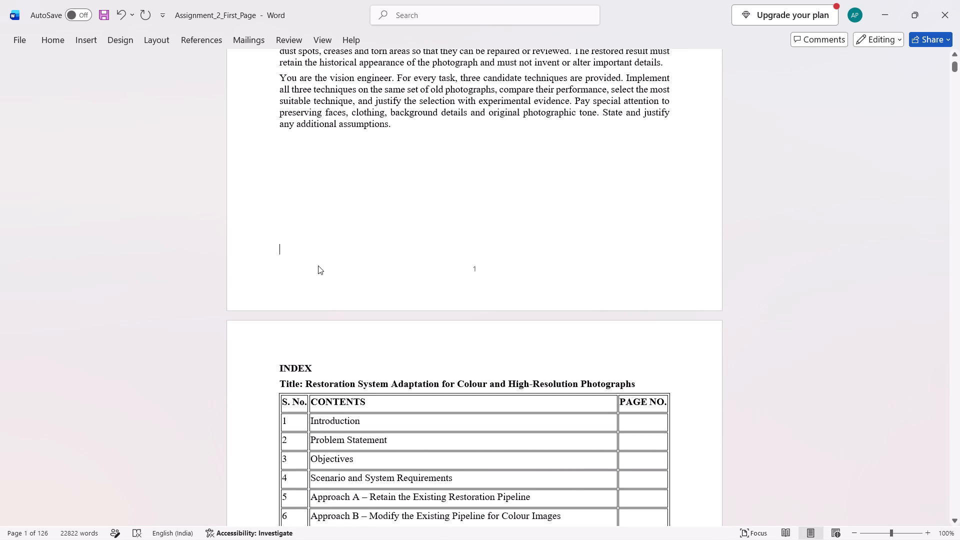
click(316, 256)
Insert four blank lines below the index table to push the OPERATING DATA section onto the following page.
scroll(316, 256, down, 1)
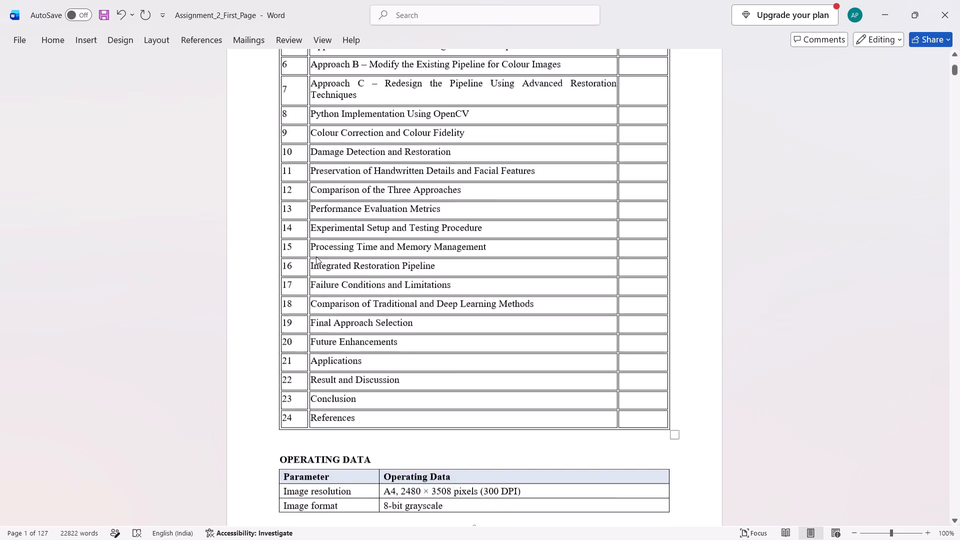
scroll(316, 256, down, 1)
click(396, 176)
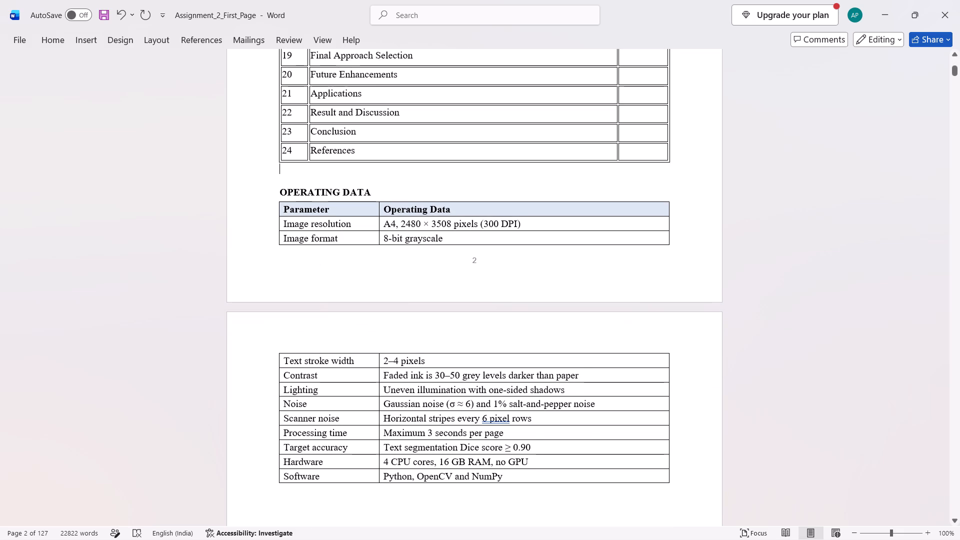
key(Return)
key(Return)
key(Return)
key(Return)
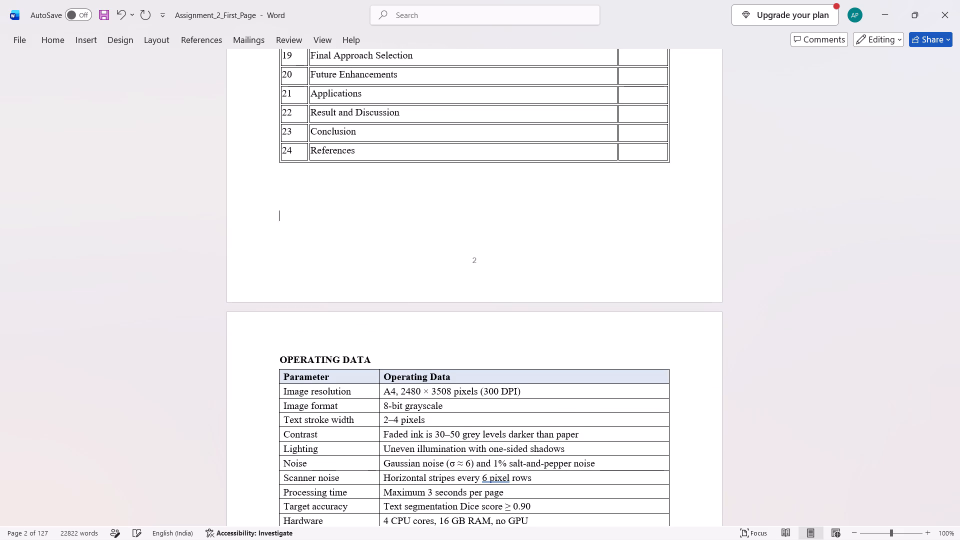
Add a line break at the end of the OPERATING DATA heading, above its parameter table.
key(Down)
key(Down)
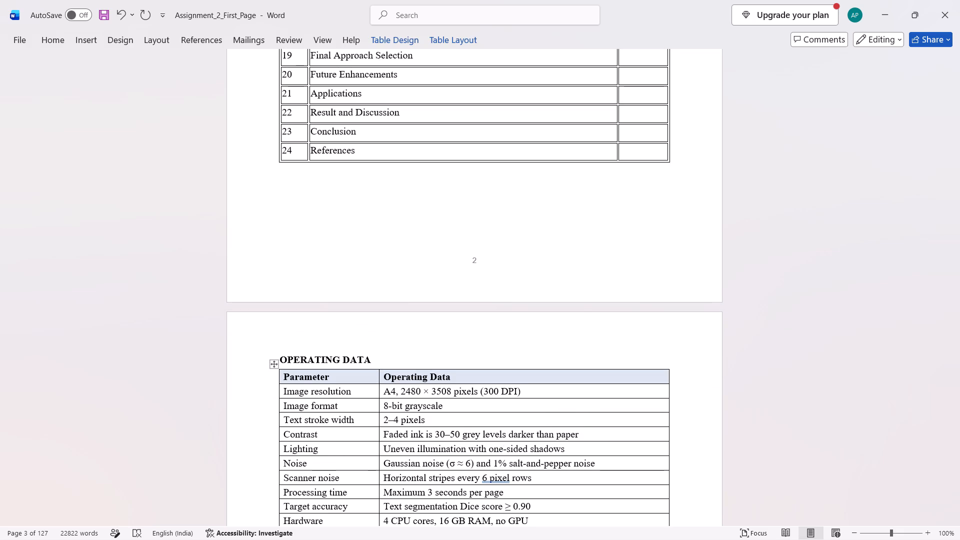
key(Up)
key(Left)
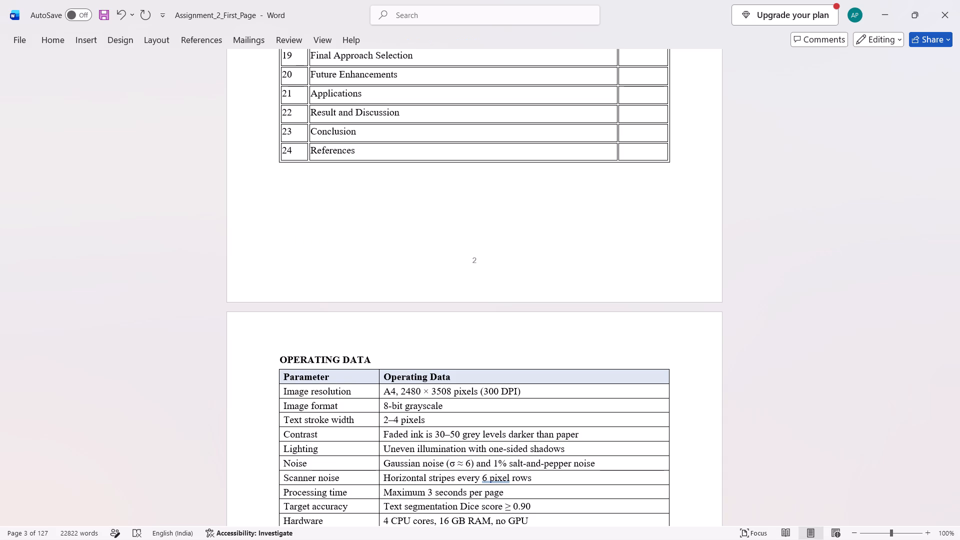
key(Down)
key(Right)
key(Right)
key(Right)
key(Right)
key(Right)
key(Right)
key(Right)
key(Right)
key(Right)
key(Right)
key(Right)
key(Right)
key(Right)
key(Right)
key(Return)
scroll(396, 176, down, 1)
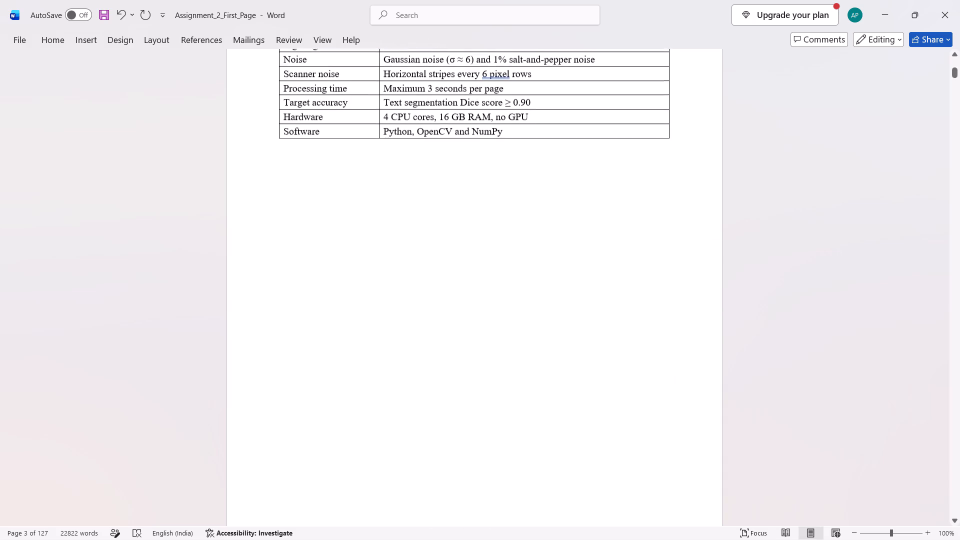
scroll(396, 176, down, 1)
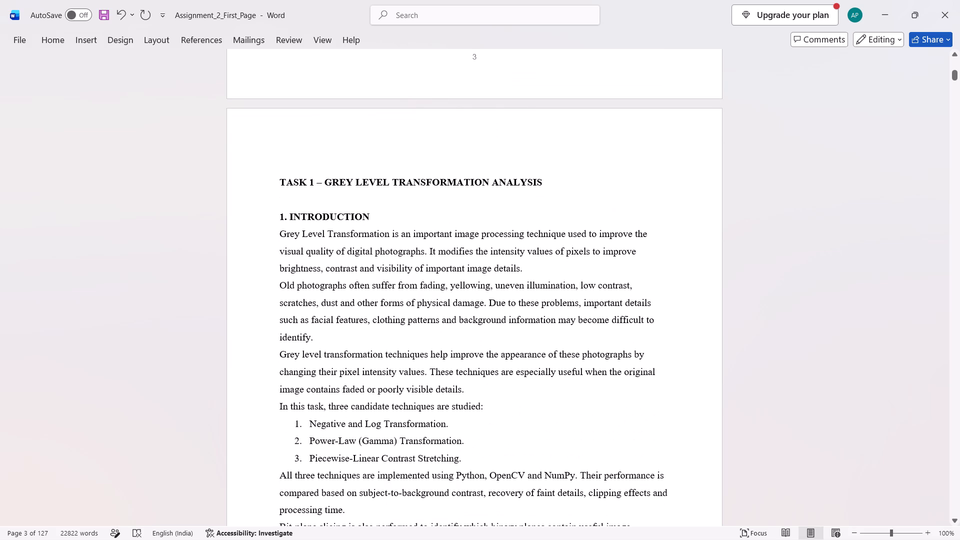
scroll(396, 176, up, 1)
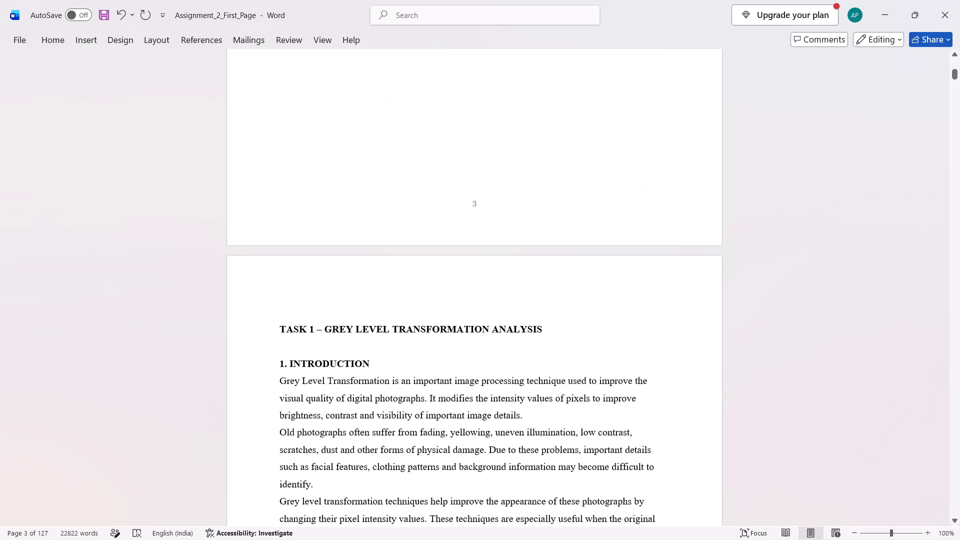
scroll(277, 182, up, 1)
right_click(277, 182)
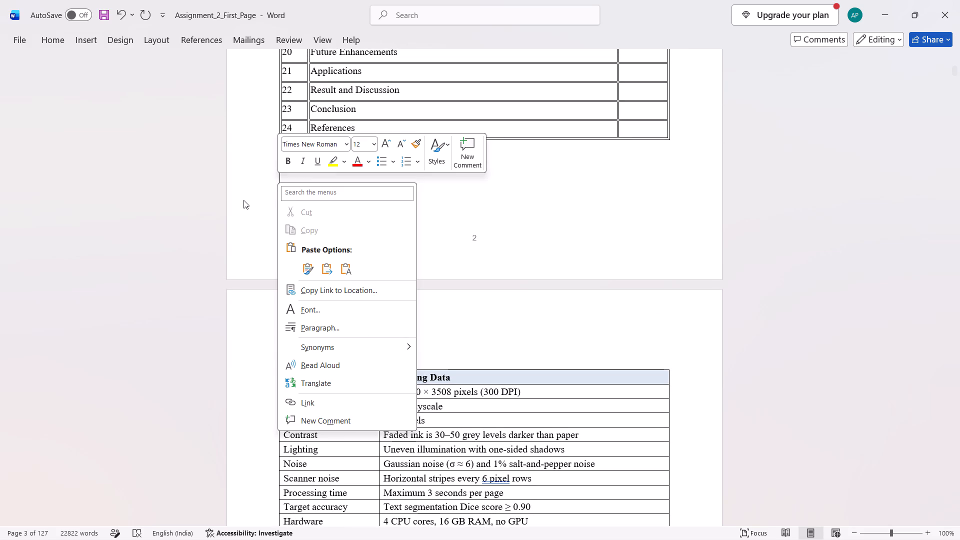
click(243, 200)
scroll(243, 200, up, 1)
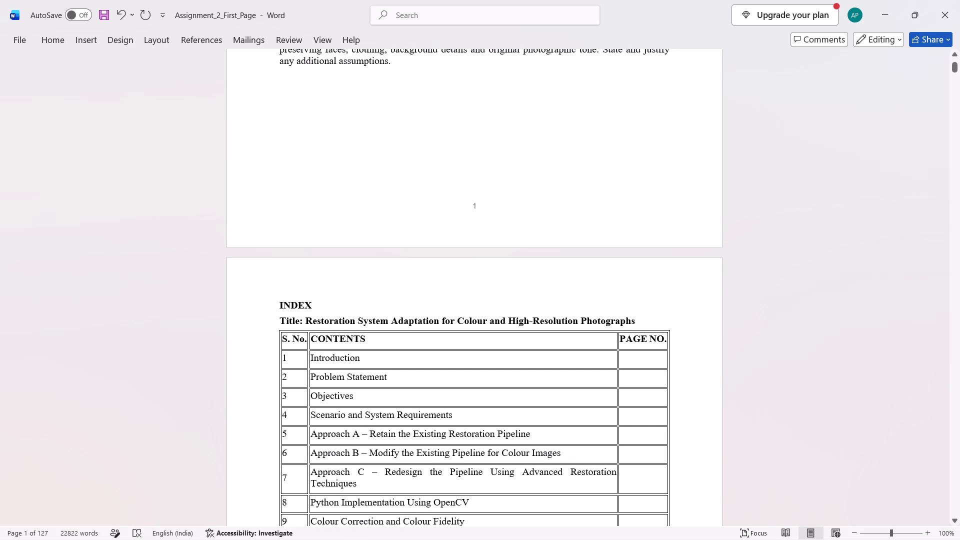
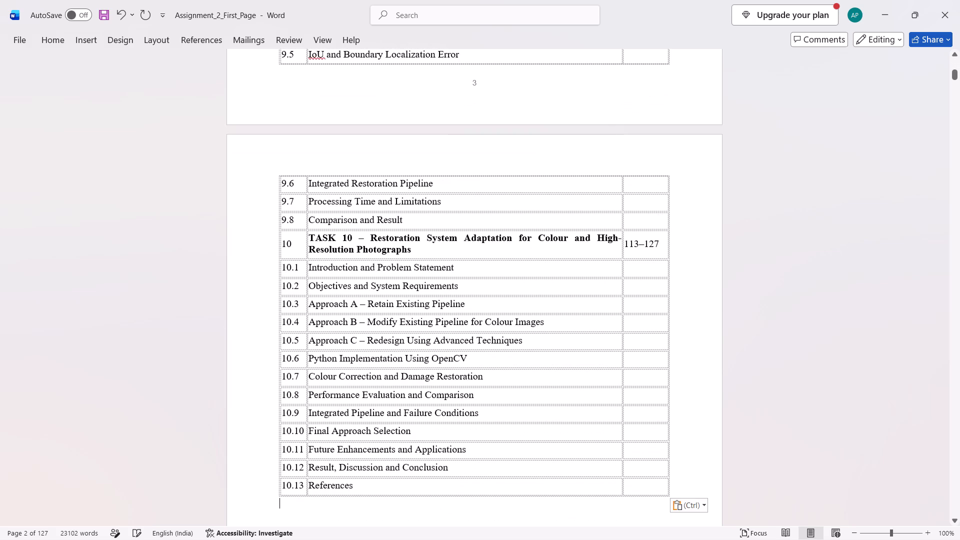
Examine the pasted index across its pages and the Operating Data section that follows it.
scroll(778, 296, up, 4)
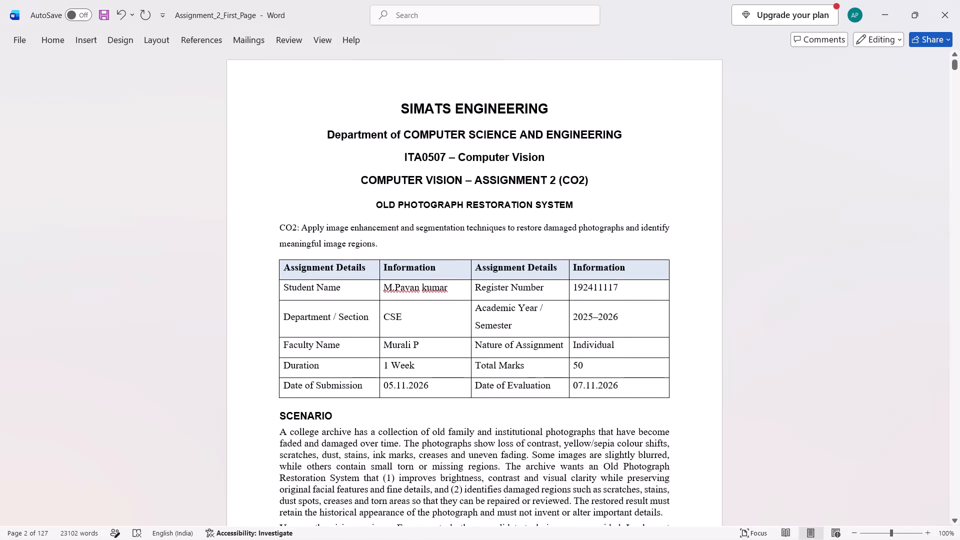
scroll(778, 296, down, 2)
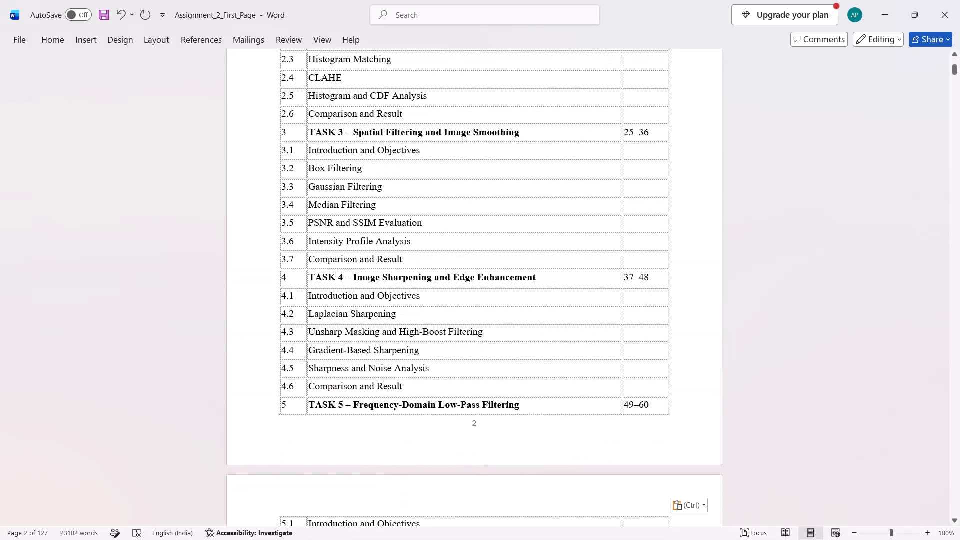
scroll(749, 312, down, 3)
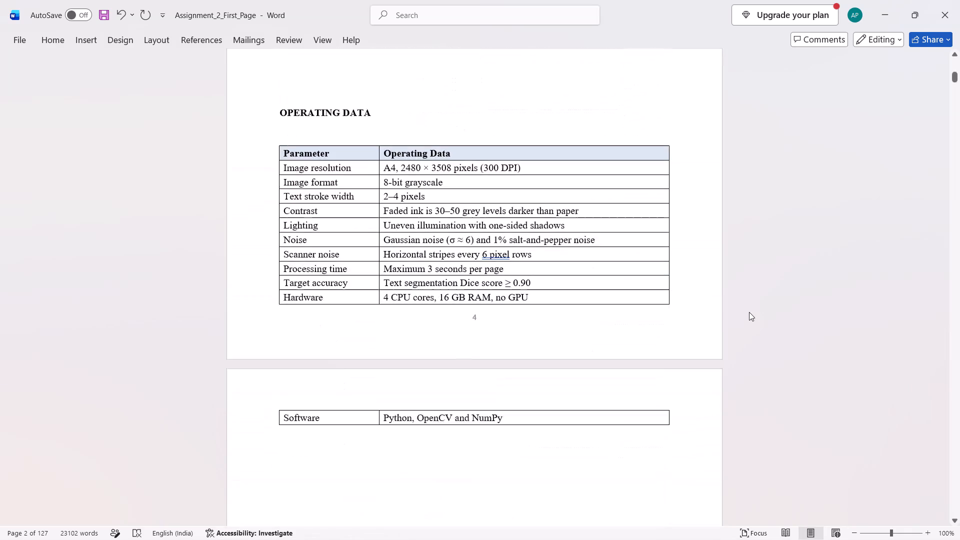
scroll(749, 312, down, 1)
scroll(629, 352, down, 1)
scroll(629, 352, up, 1)
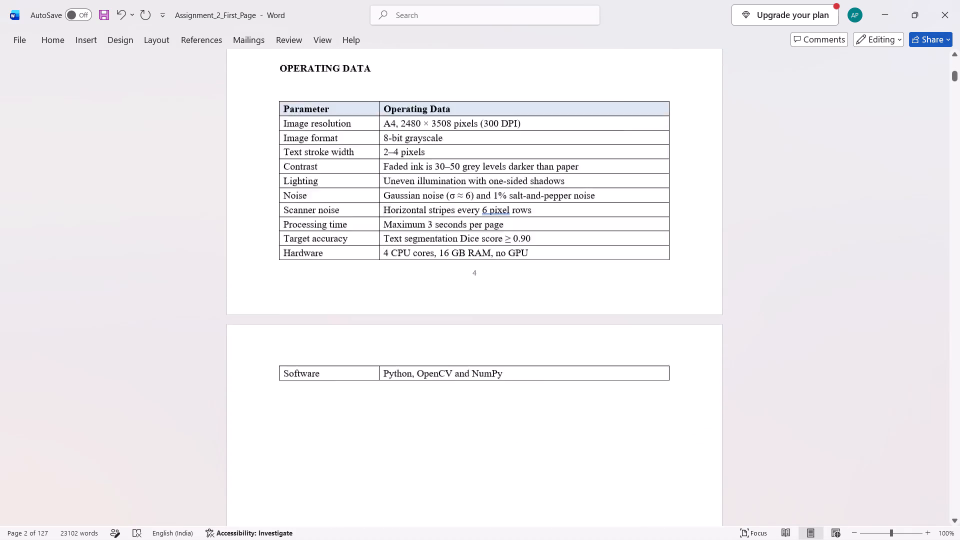
scroll(629, 352, up, 3)
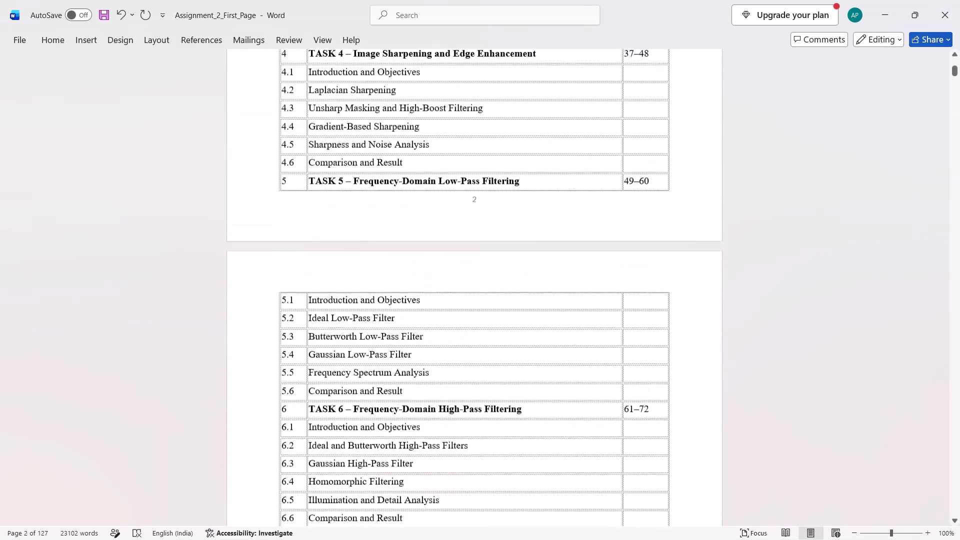
scroll(629, 352, up, 2)
Insert a blank line between the INDEX heading and the index table.
scroll(629, 352, down, 1)
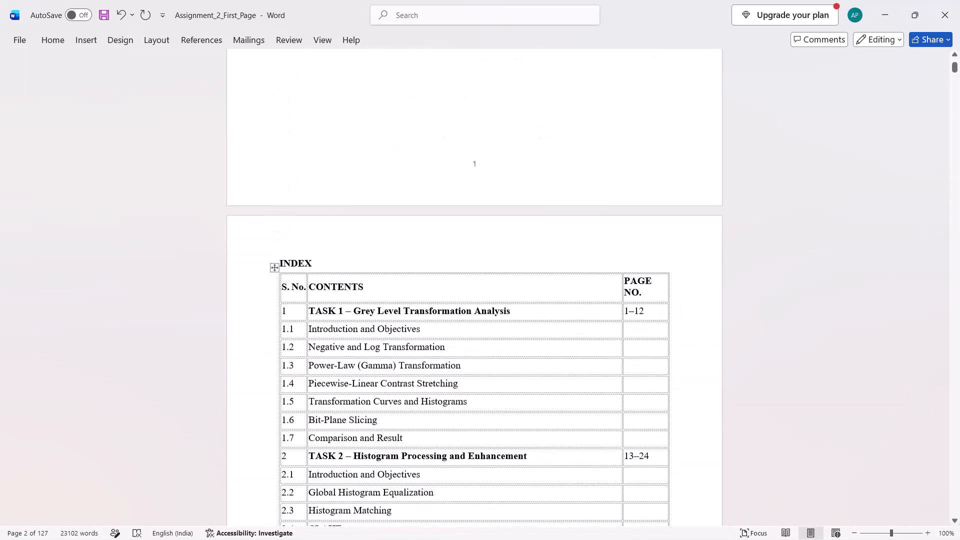
click(373, 255)
key(Return)
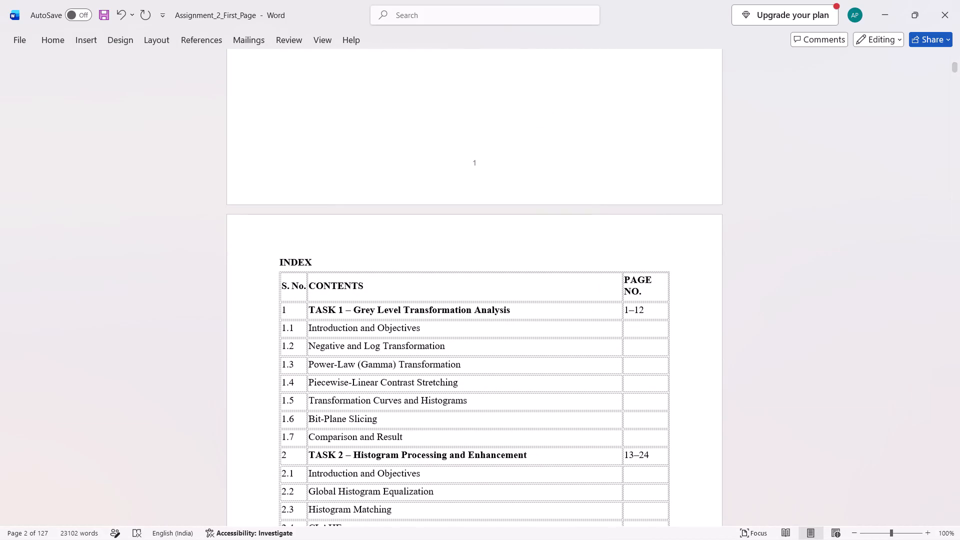
Apply All Borders to the index table from the header row through row 9.4, Edge Linking and Boundary Detection.
drag(285, 301, 400, 481)
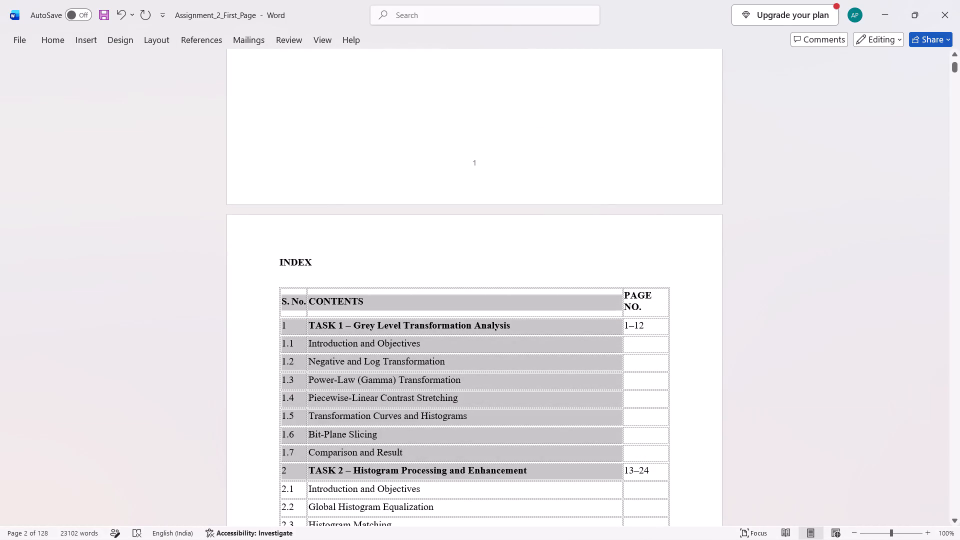
drag(400, 481, 442, 537)
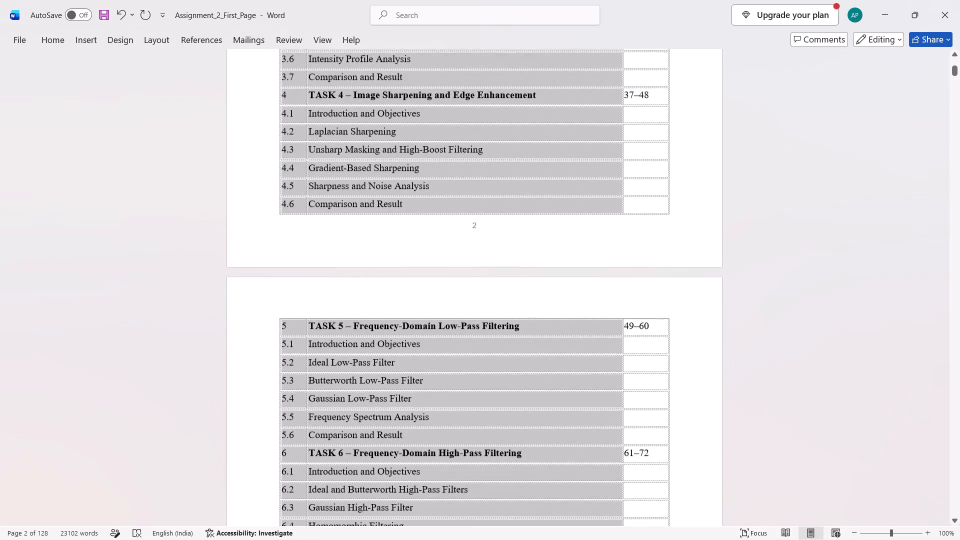
drag(442, 537, 627, 525)
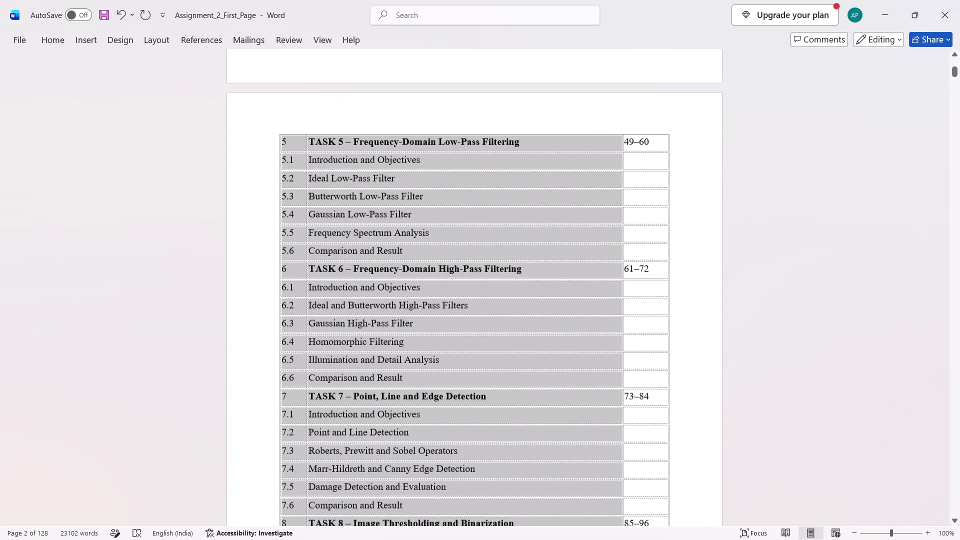
drag(627, 525, 630, 525)
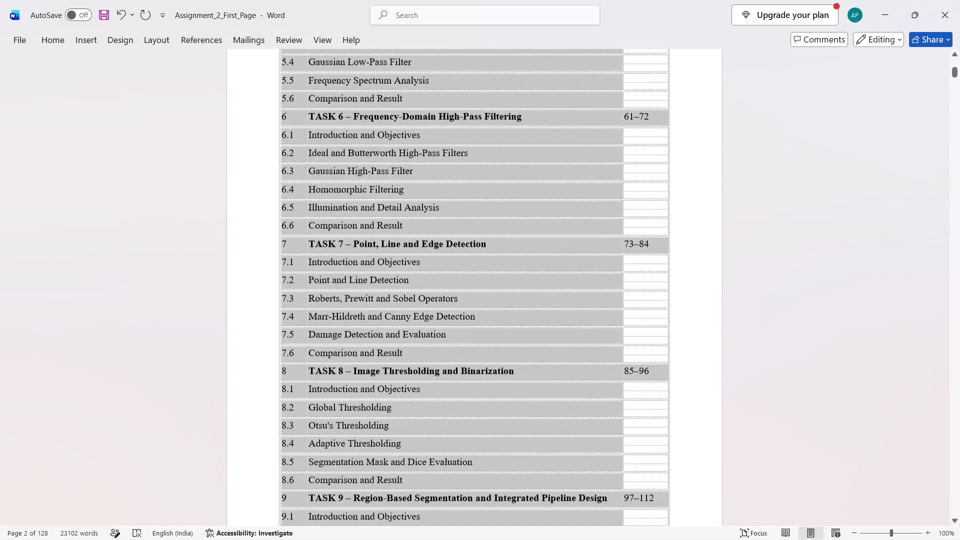
drag(630, 525, 694, 455)
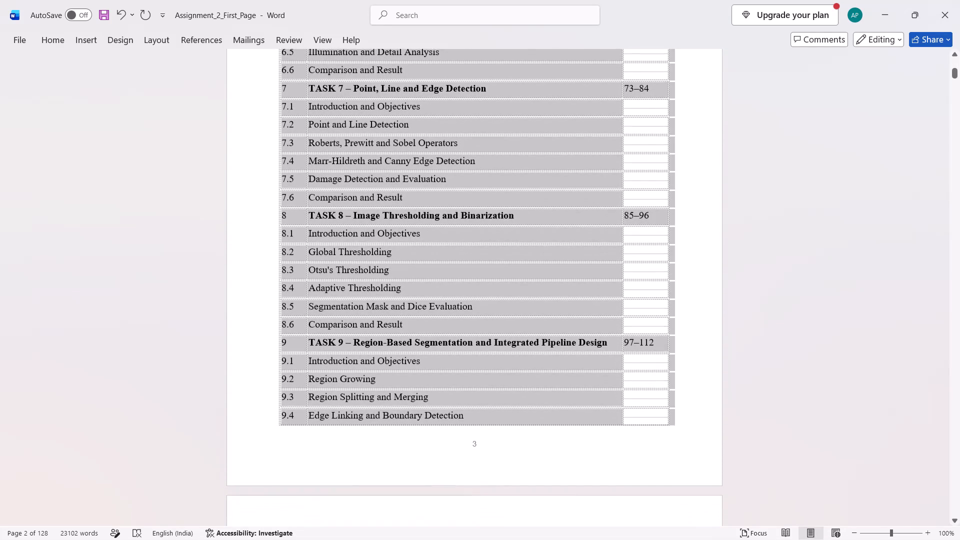
drag(694, 455, 670, 459)
right_click(670, 459)
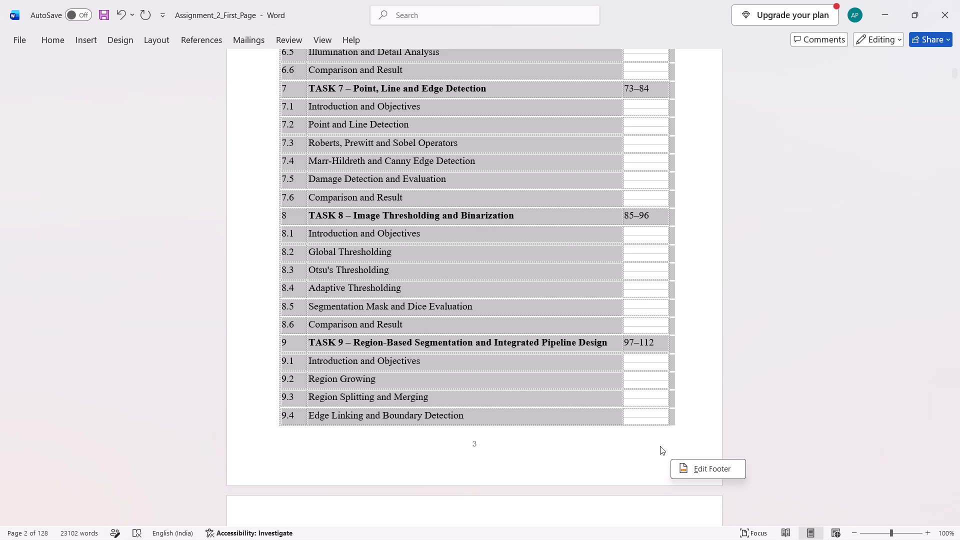
right_click(665, 431)
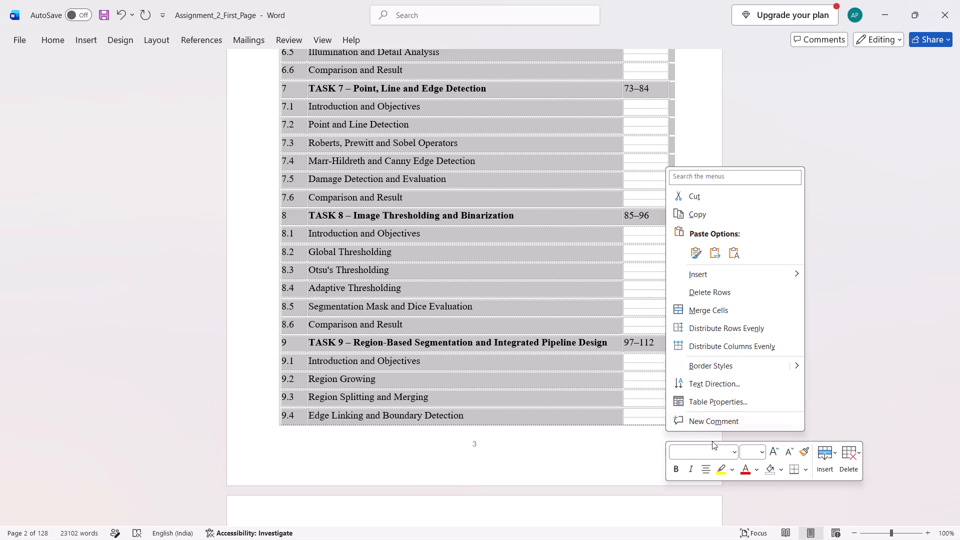
click(805, 469)
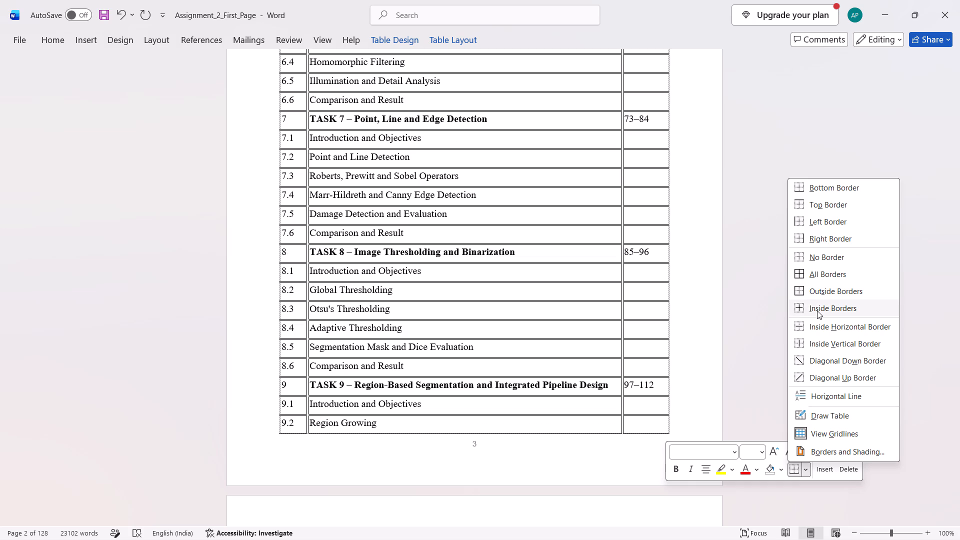
click(824, 272)
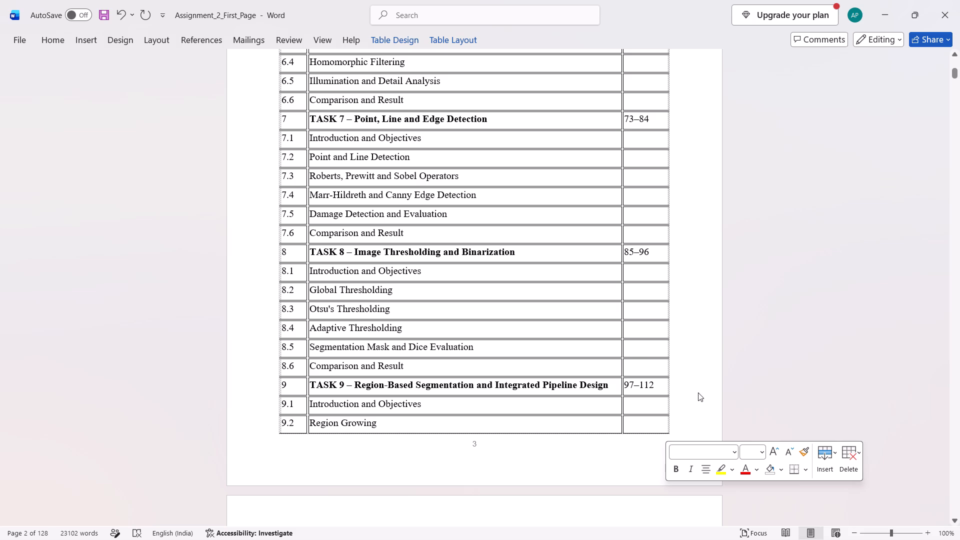
click(803, 470)
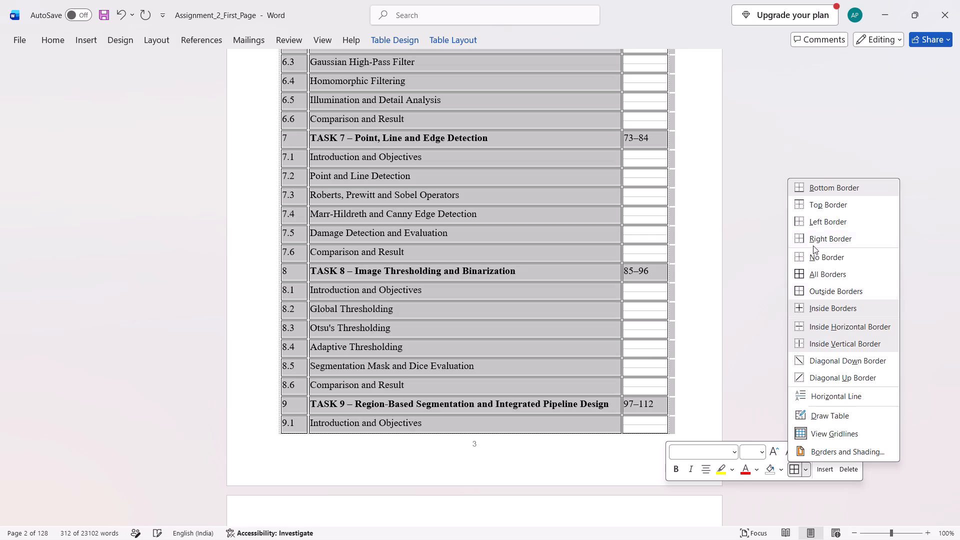
click(808, 274)
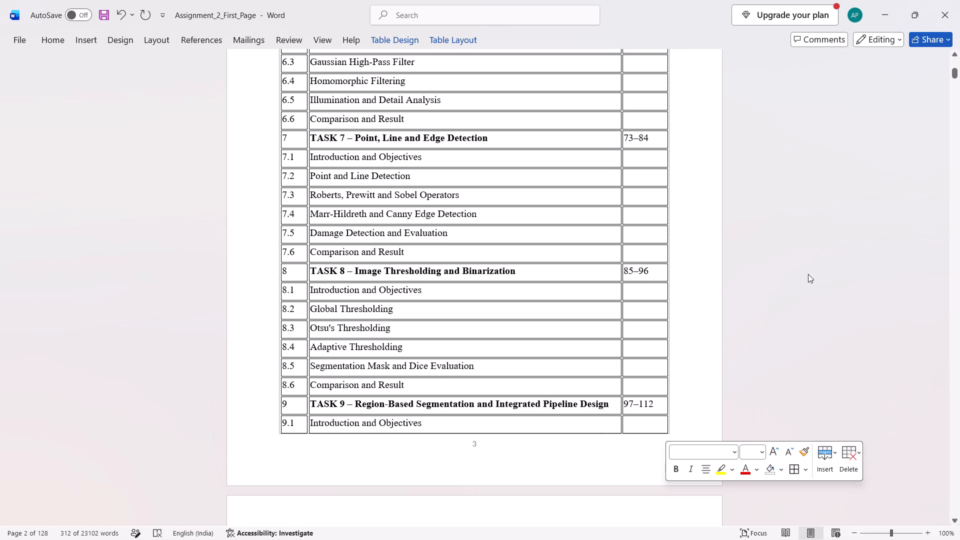
click(809, 276)
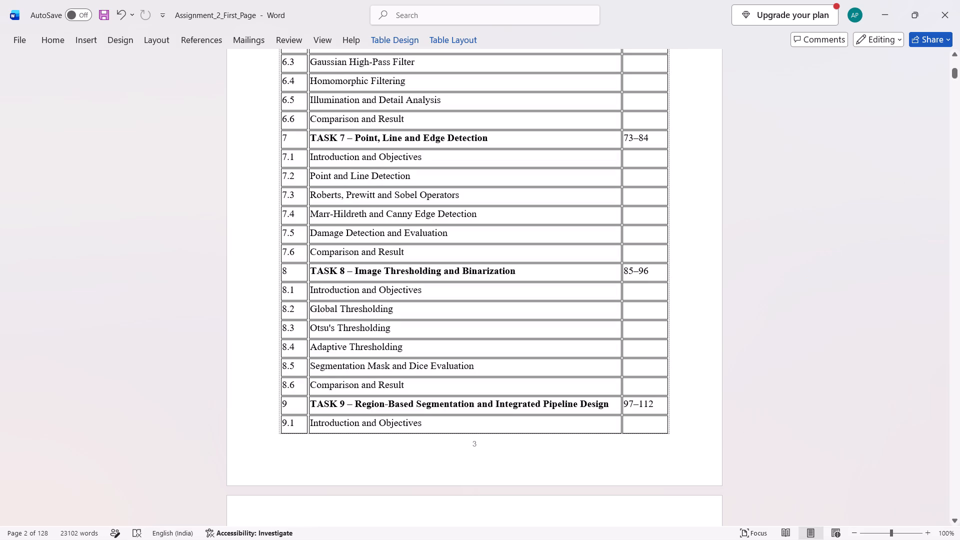
click(590, 323)
Apply All Borders to the remaining index table rows, from 9.2 Region Growing through 10.13 References.
scroll(590, 323, up, 1)
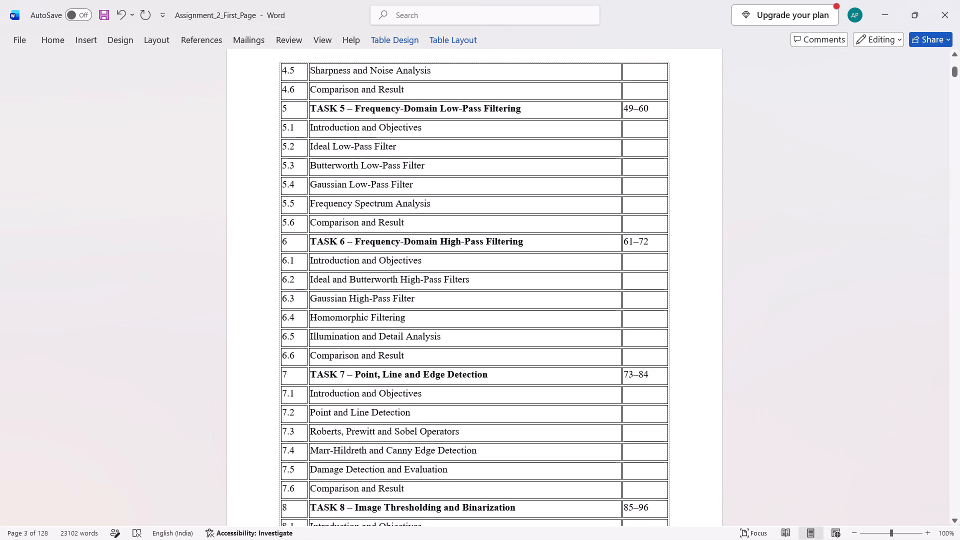
scroll(590, 323, up, 1)
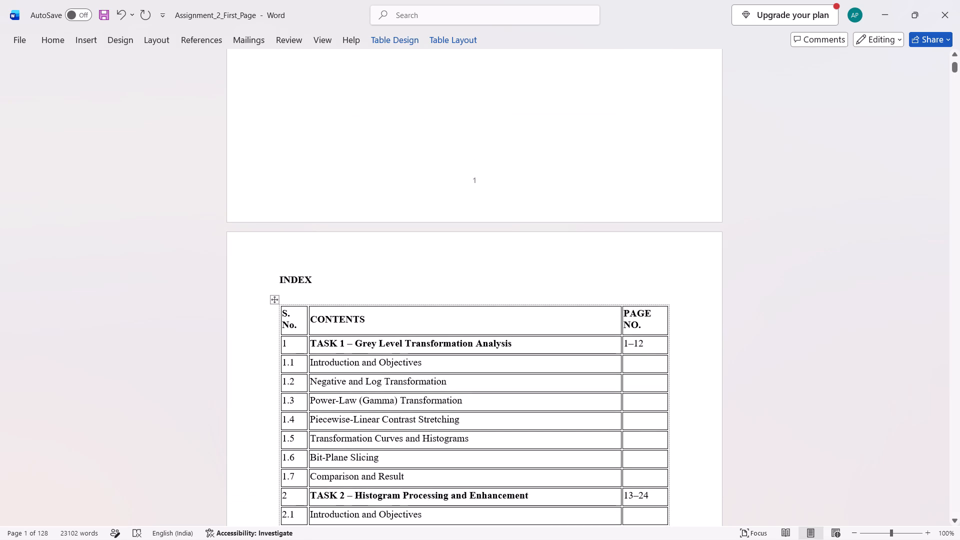
click(358, 301)
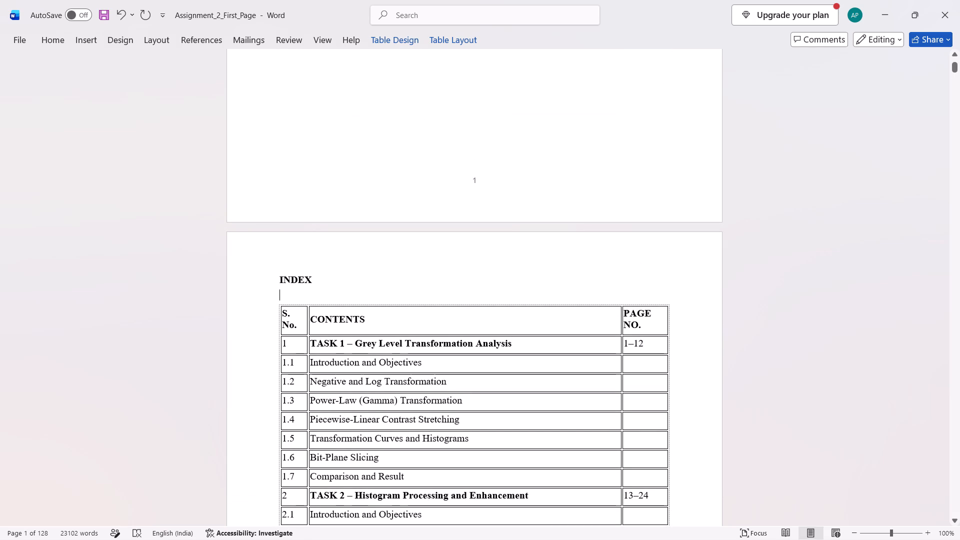
scroll(358, 301, down, 1)
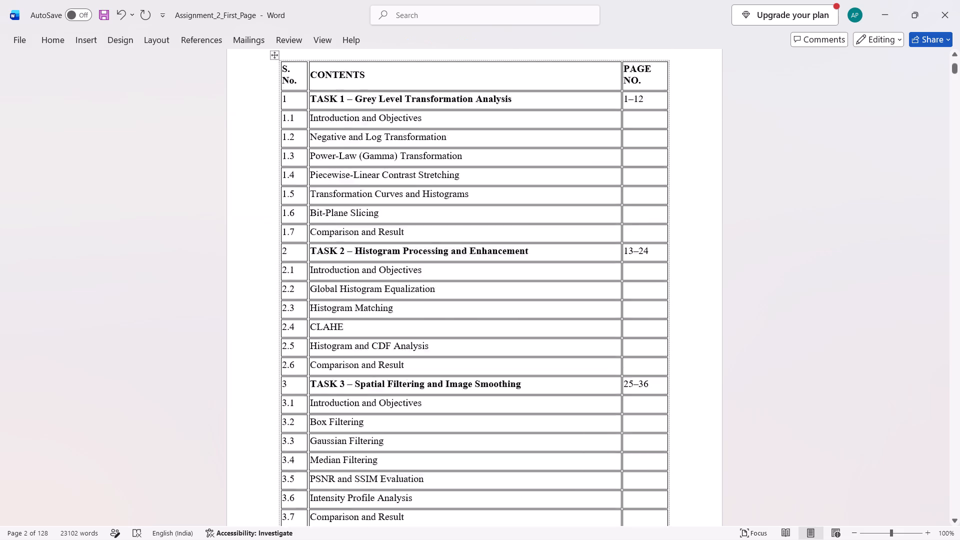
scroll(358, 301, down, 4)
scroll(358, 301, up, 1)
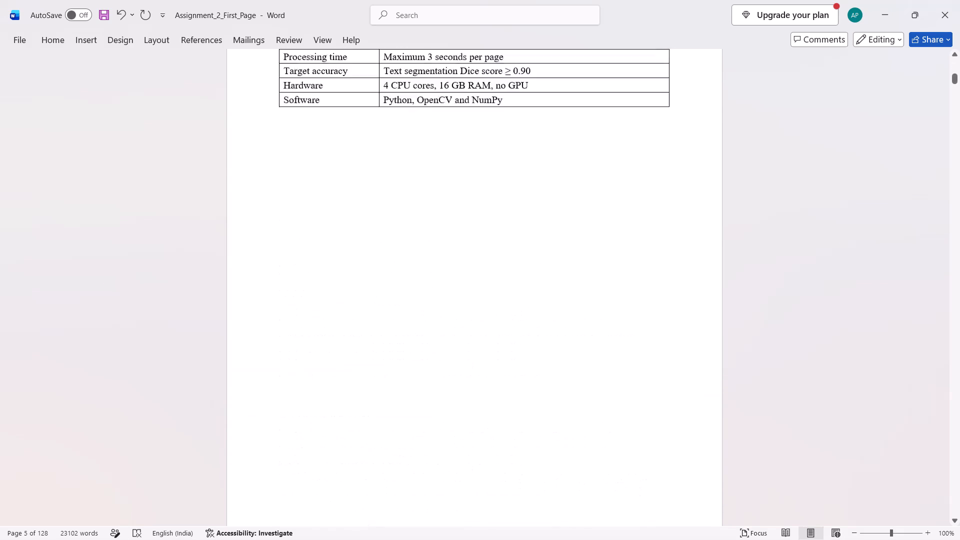
scroll(358, 301, up, 2)
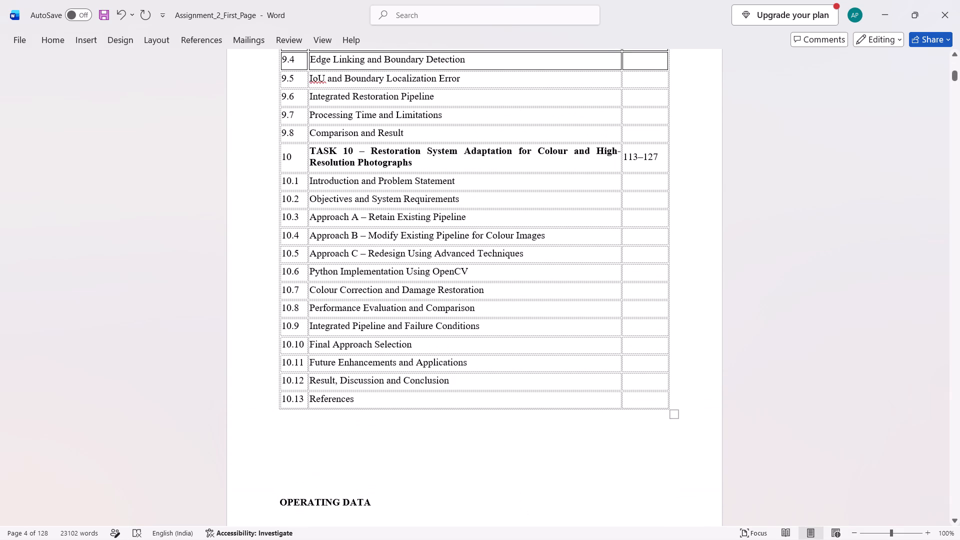
scroll(325, 385, up, 1)
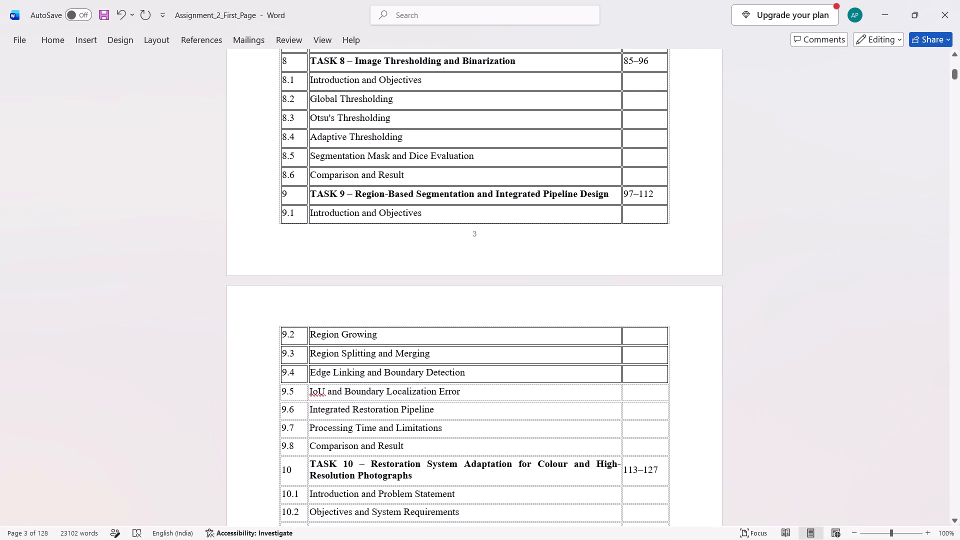
drag(286, 337, 370, 539)
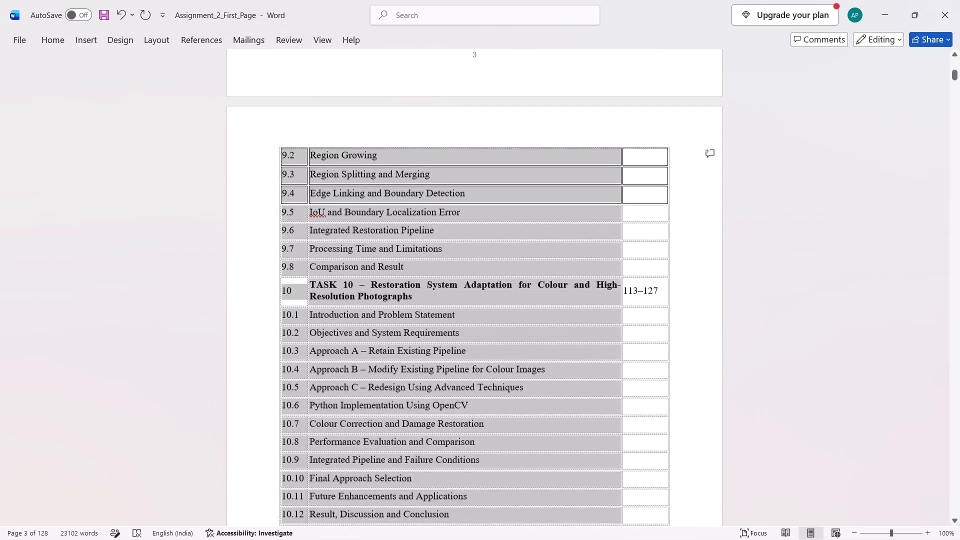
drag(370, 539, 683, 431)
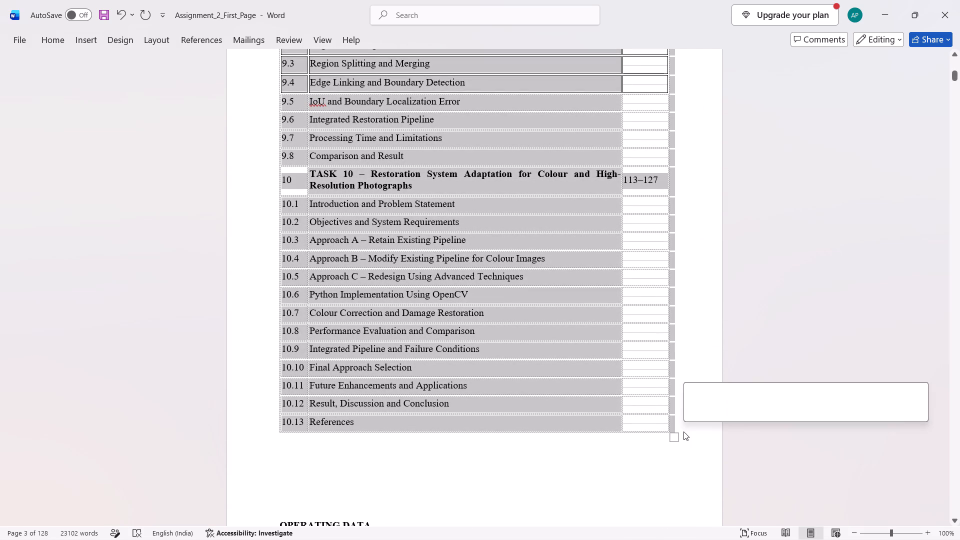
click(821, 408)
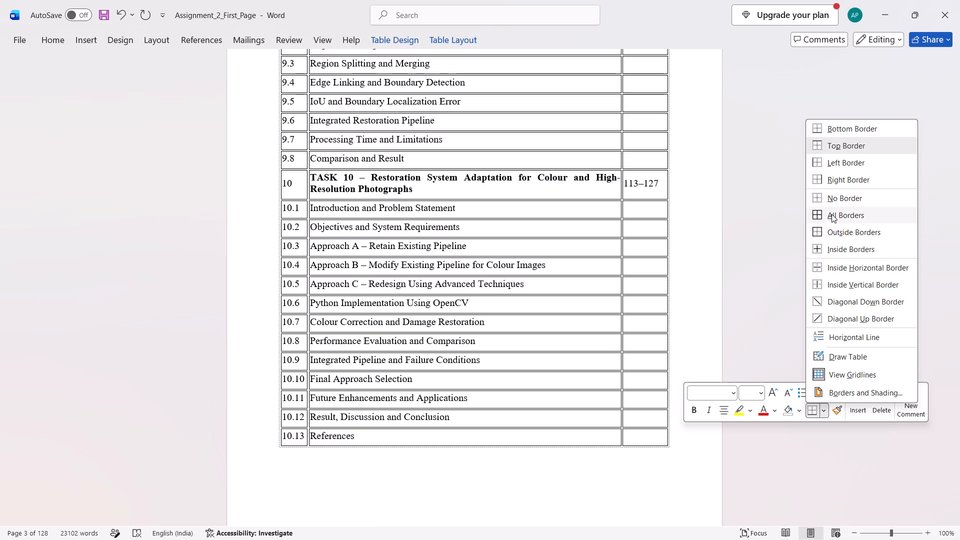
click(831, 214)
click(831, 214)
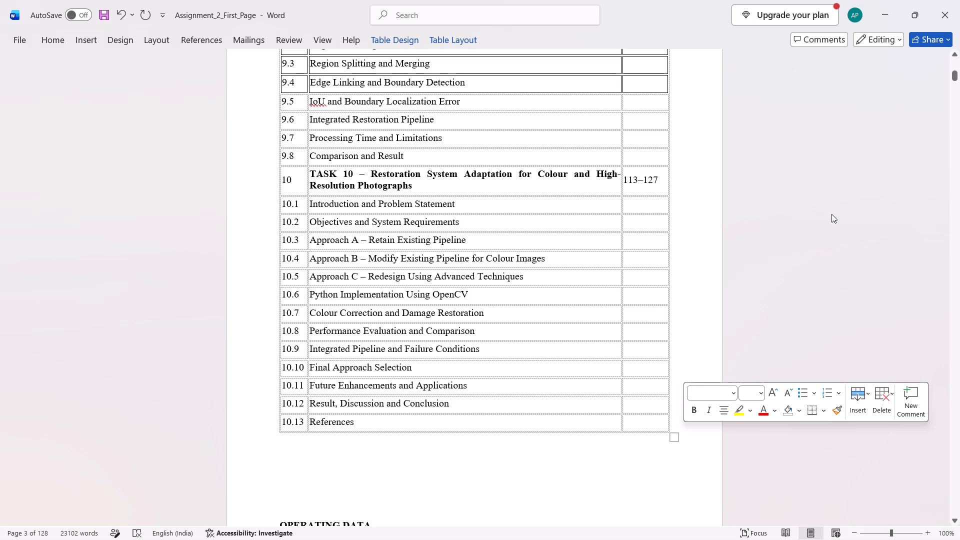
click(825, 409)
Insert six blank lines between the index table and the OPERATING DATA heading so that the heading starts on a new page.
scroll(825, 409, down, 1)
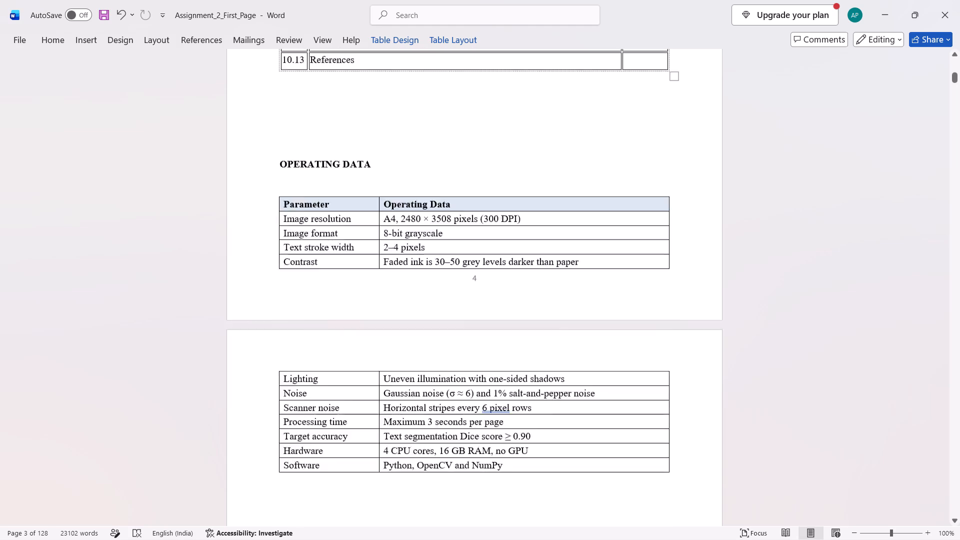
scroll(825, 409, down, 1)
scroll(553, 225, up, 1)
scroll(424, 306, down, 1)
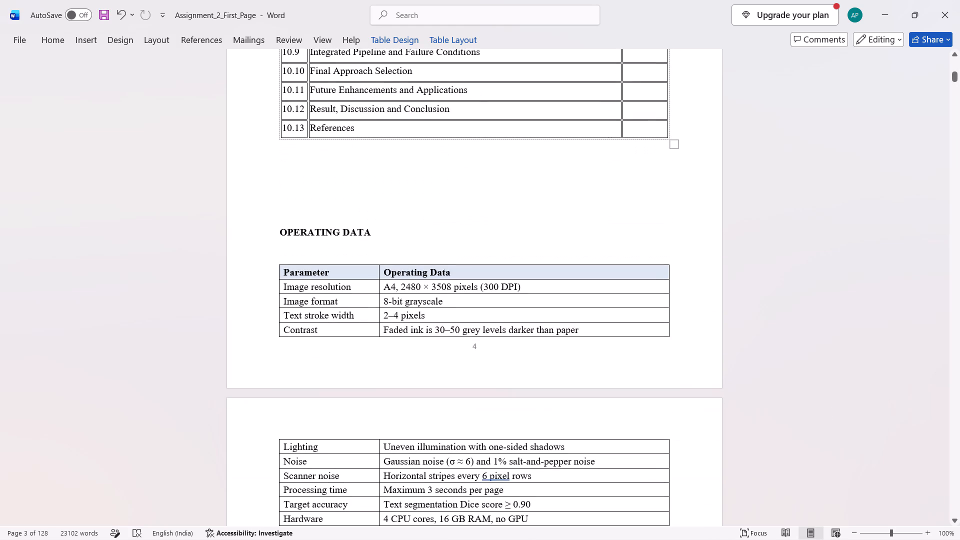
click(315, 207)
key(Return)
key(Return)
key(Return)
key(Return)
key(Return)
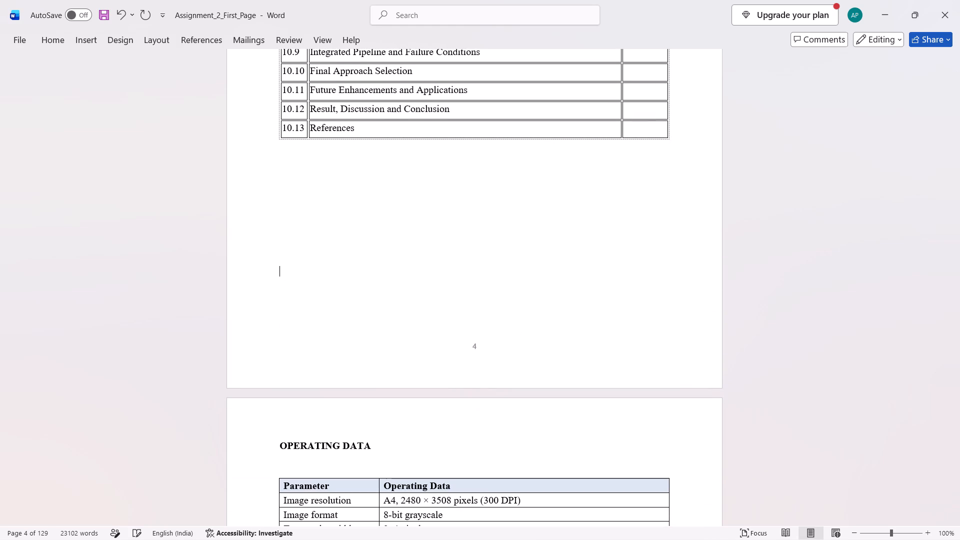
key(Return)
Set the starting page number in the index's TASK 1 – Grey Level Transformation Analysis row to 7.
scroll(315, 207, down, 2)
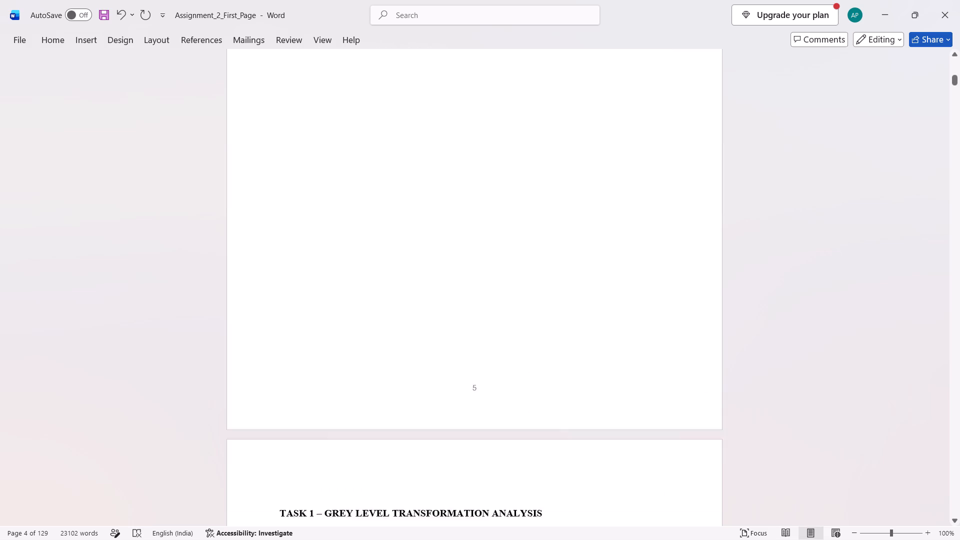
scroll(315, 207, up, 2)
scroll(315, 207, down, 4)
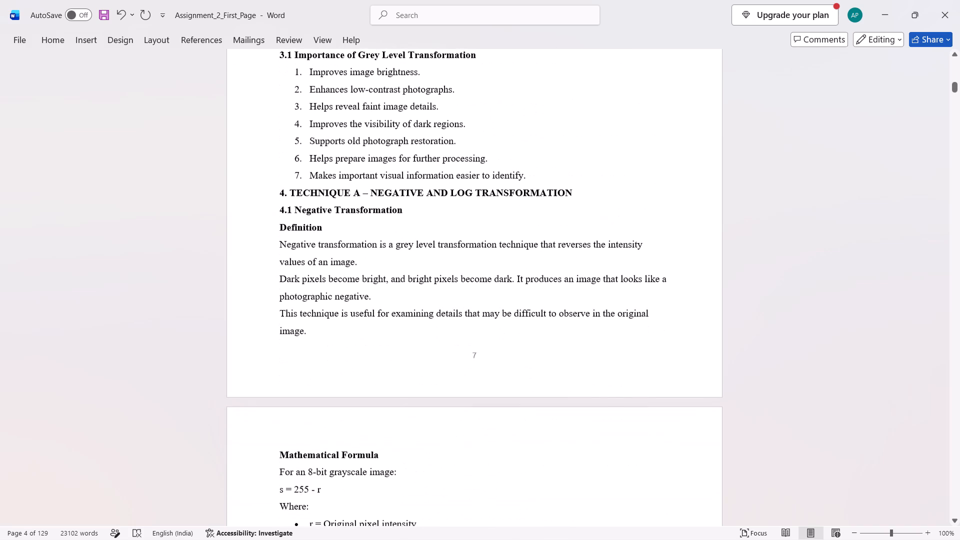
scroll(315, 207, up, 9)
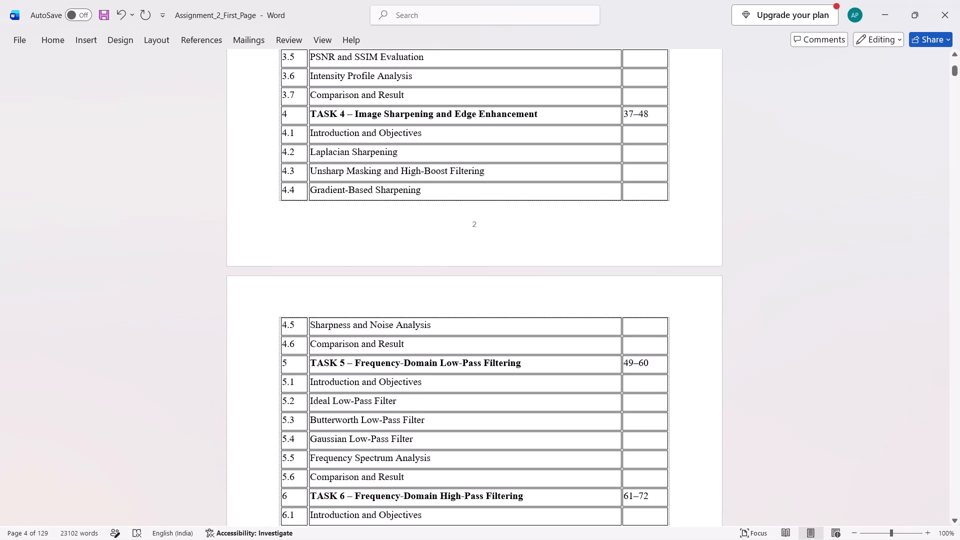
scroll(315, 207, up, 2)
scroll(315, 207, down, 1)
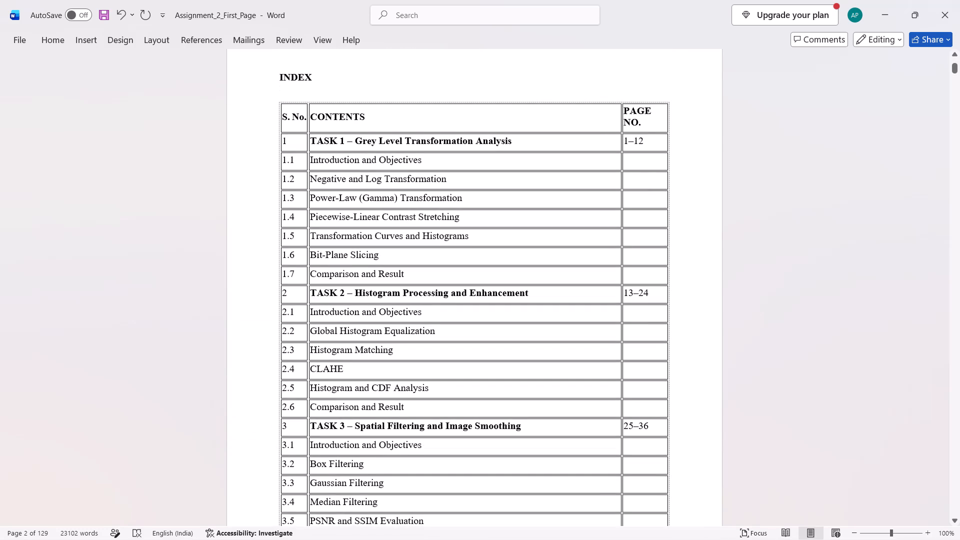
click(624, 140)
key(Delete)
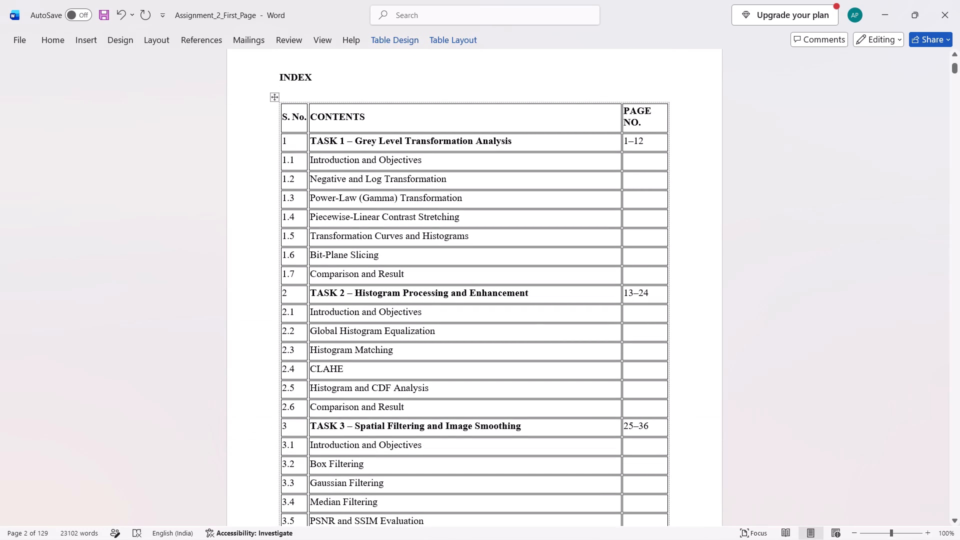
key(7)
Search the document for TASK 2 and go to the TASK 2 – HISTOGRAM PROCESSING AND ENHANCEMENT section heading.
key(ctrl+f)
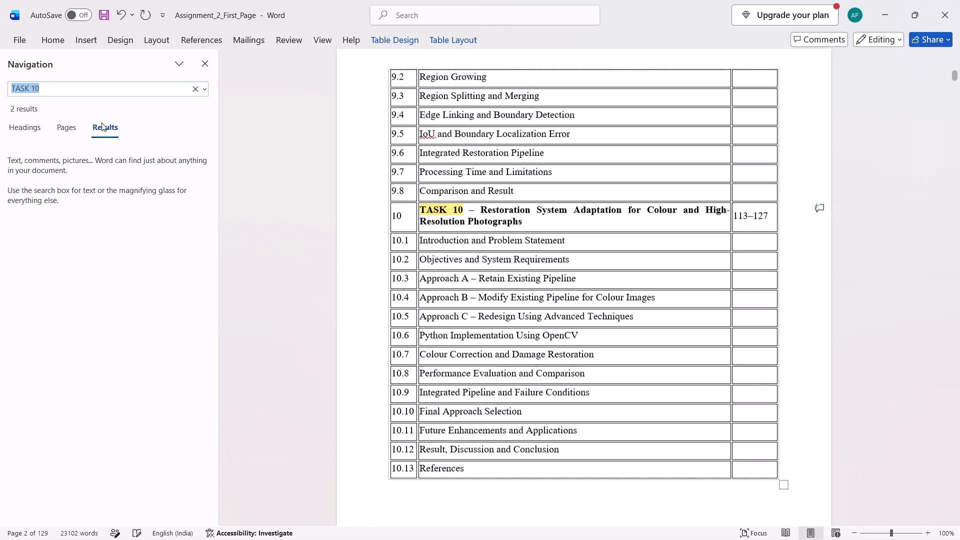
click(41, 91)
key(BackSpace)
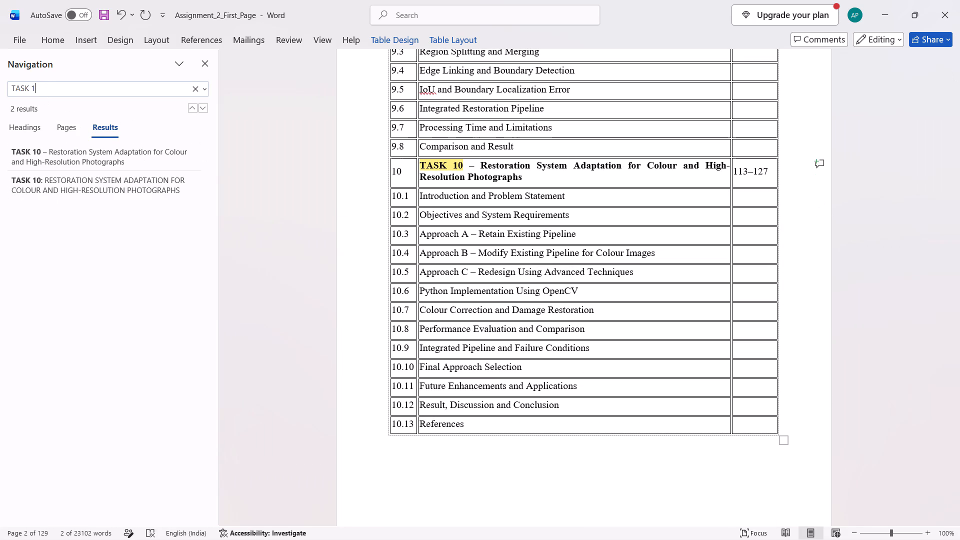
key(BackSpace)
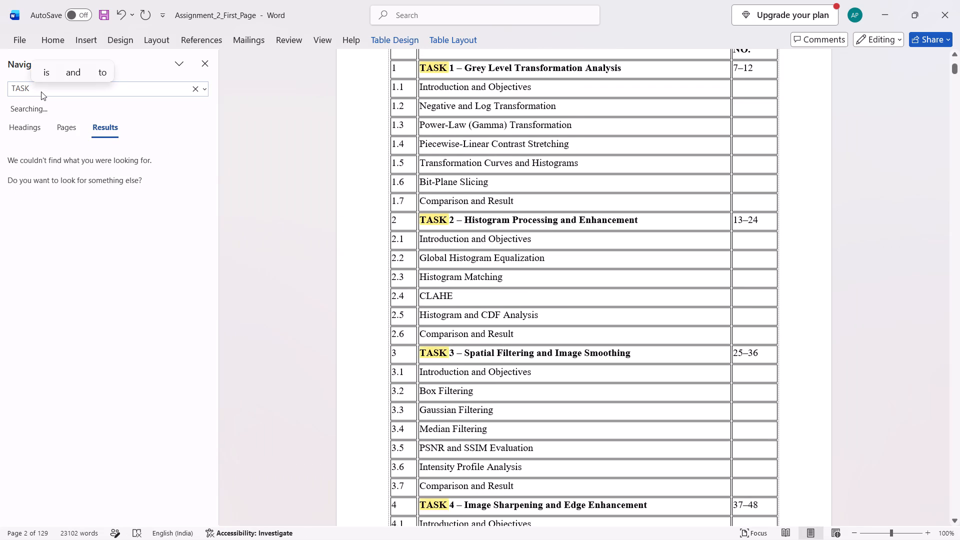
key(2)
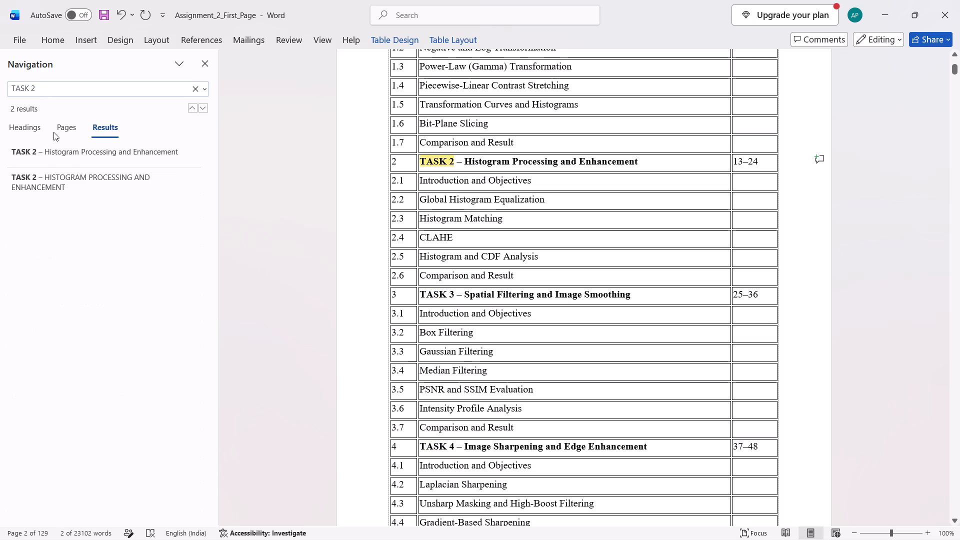
click(69, 188)
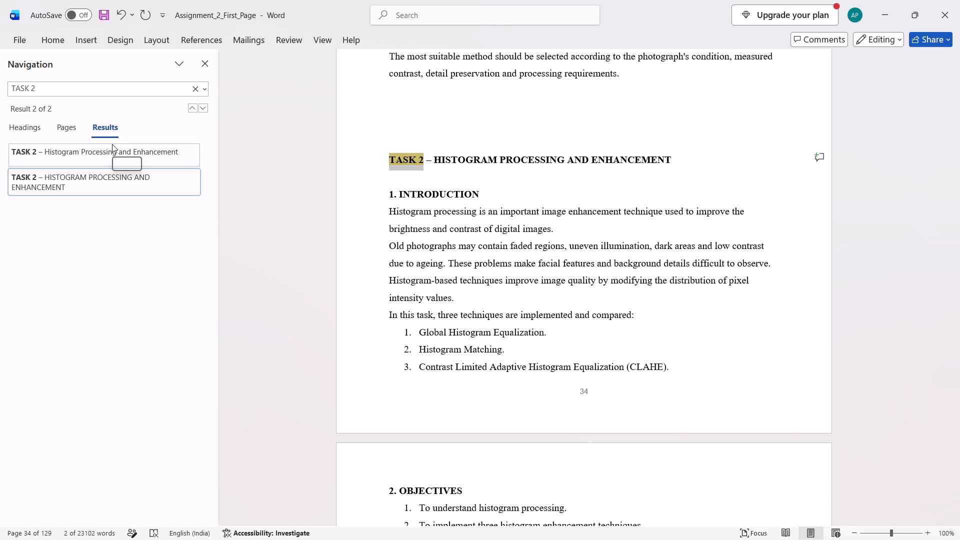
Copy the search text TASK 2 and turn on the Windows clipboard history.
click(77, 87)
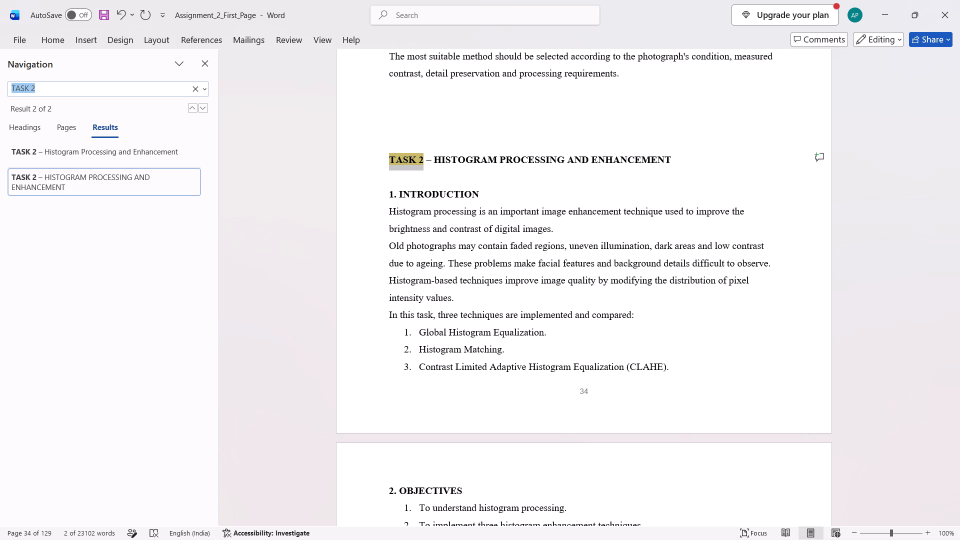
key(ctrl+c)
key(super+v)
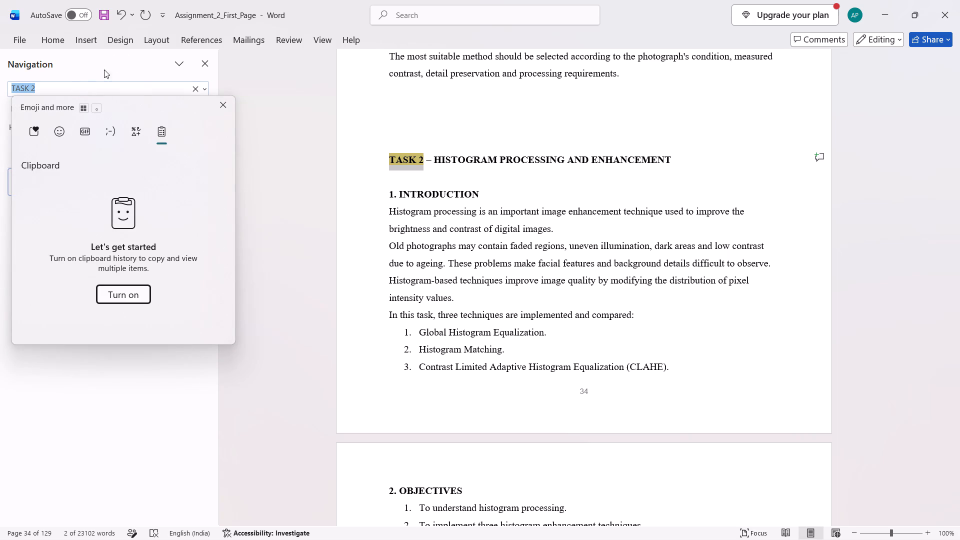
click(122, 294)
click(217, 107)
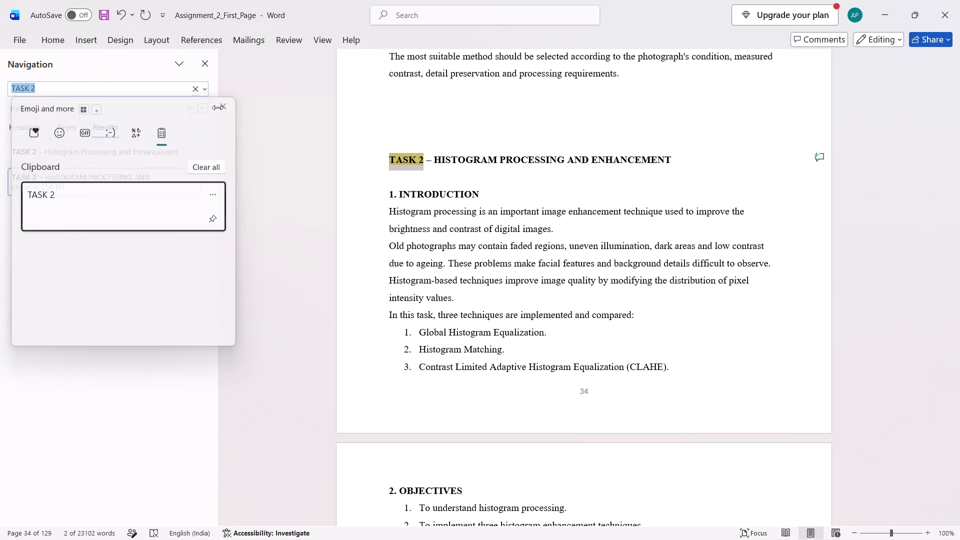
Search for index to return to the INDEX table and set the starting page number in the TASK 2 row to 34.
click(125, 88)
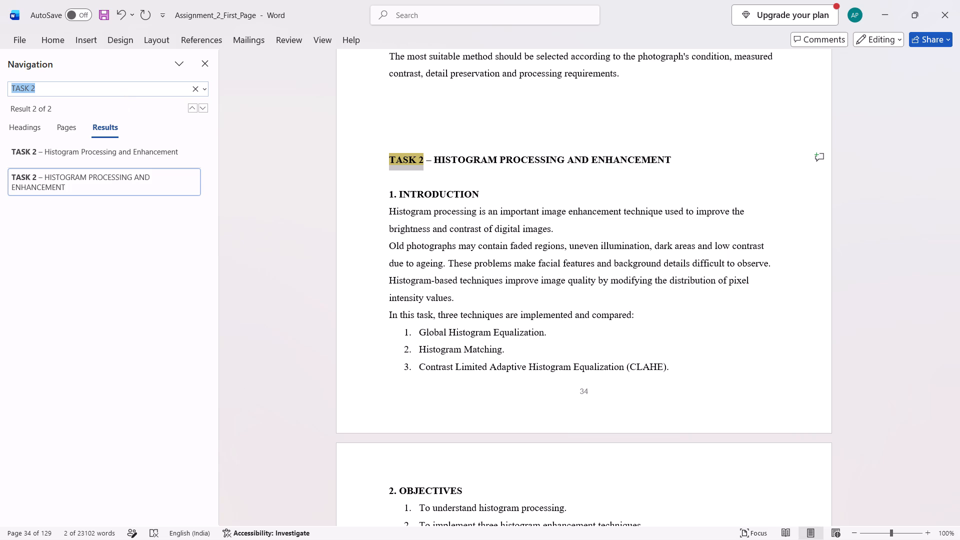
click(125, 88)
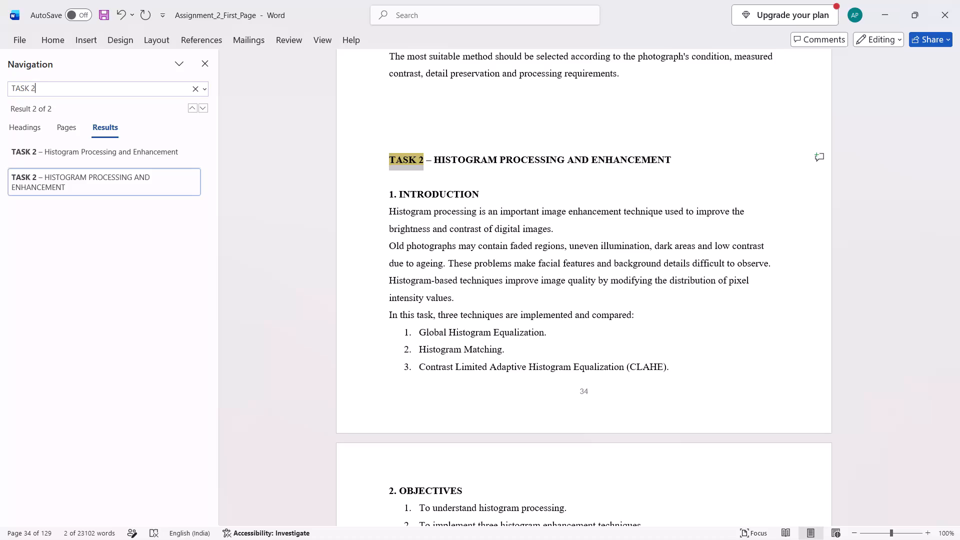
key(ctrl+a)
key(BackSpace)
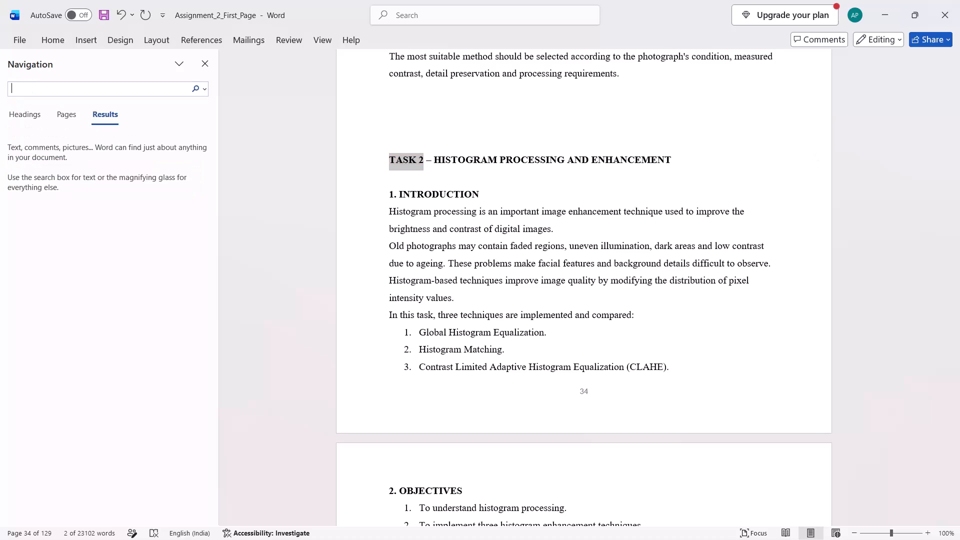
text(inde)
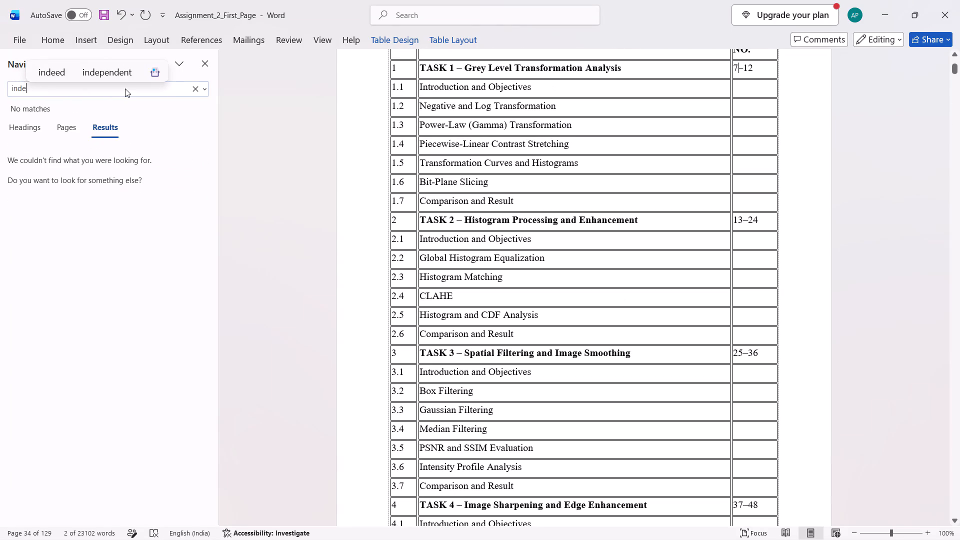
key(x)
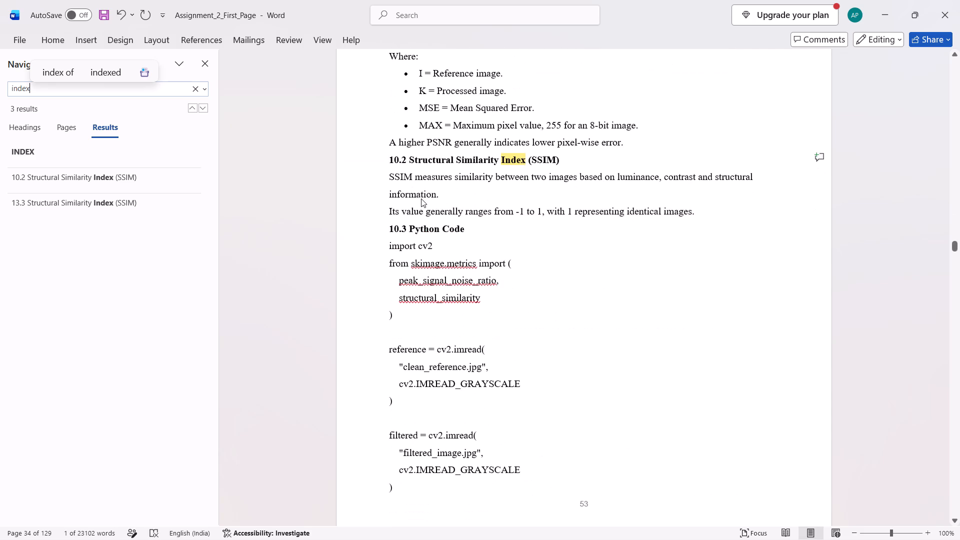
click(50, 161)
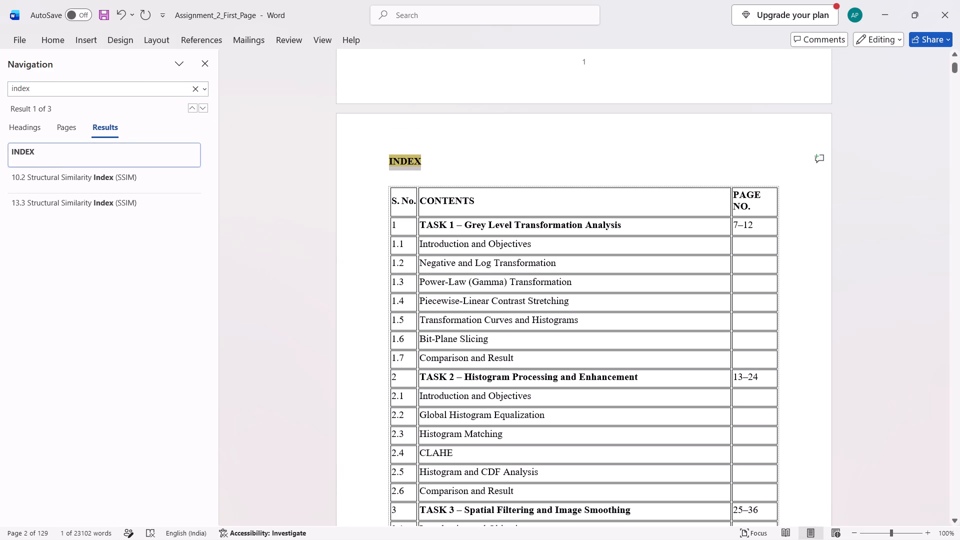
drag(734, 378, 743, 376)
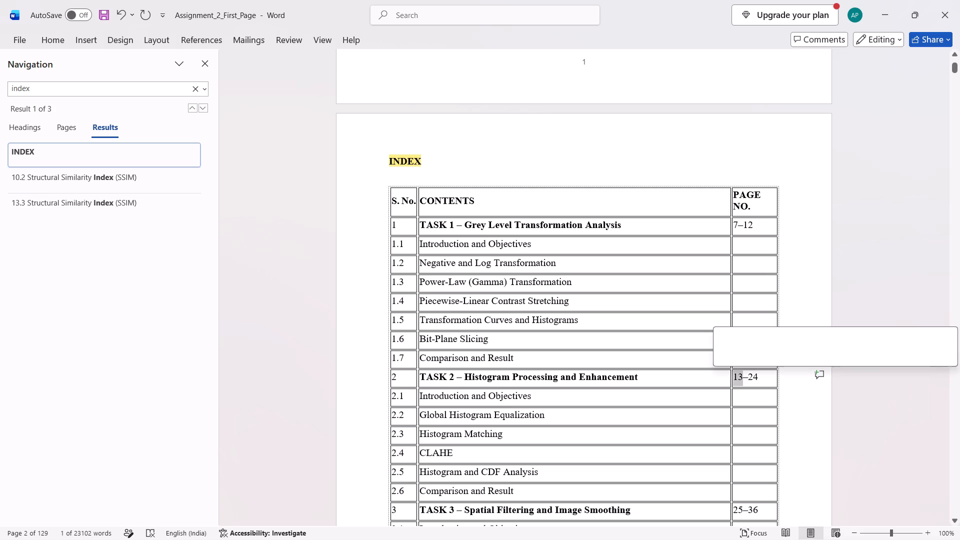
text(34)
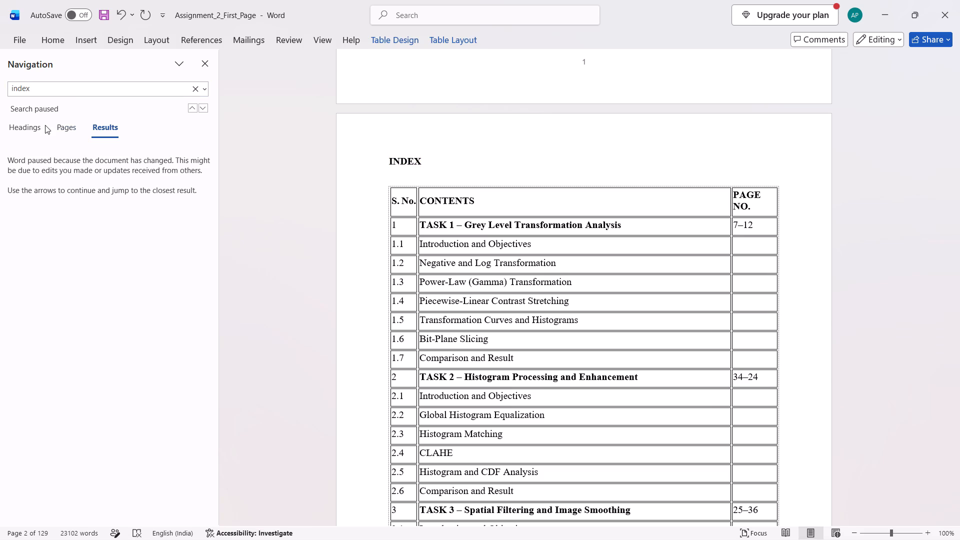
Find the TASK 3 – SPATIAL FILTERING AND IMAGE SMOOTHING section heading and insert three blank lines above it so that it starts on a new page.
click(51, 85)
key(ctrl+v)
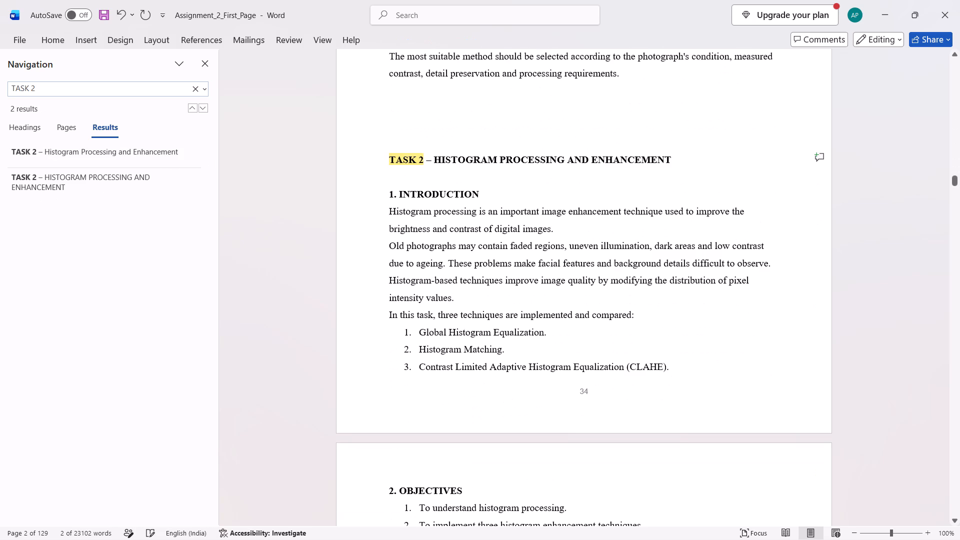
key(BackSpace)
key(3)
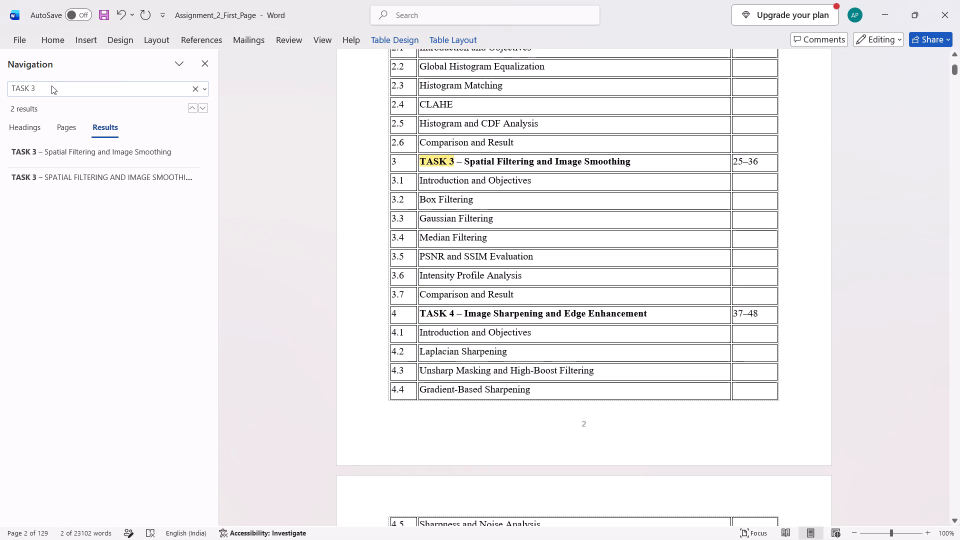
click(82, 175)
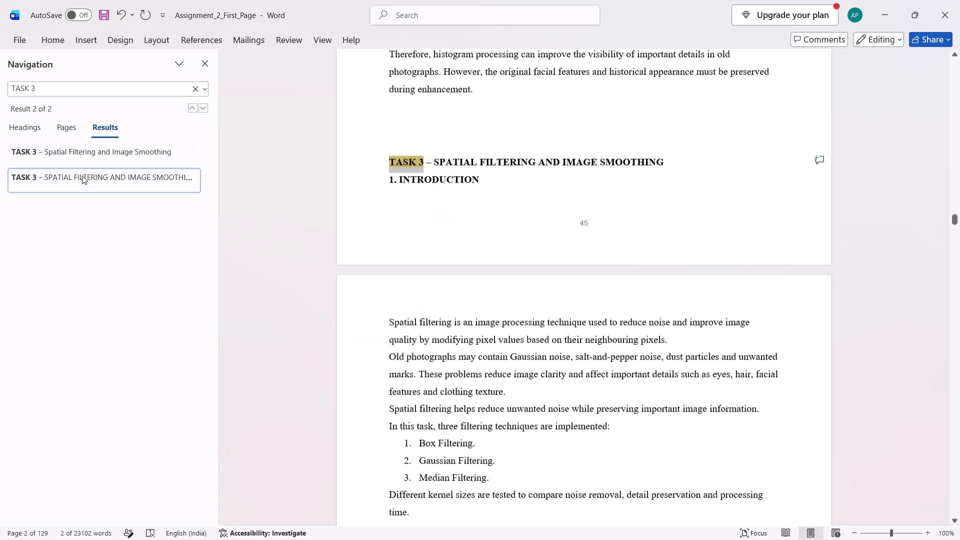
click(497, 105)
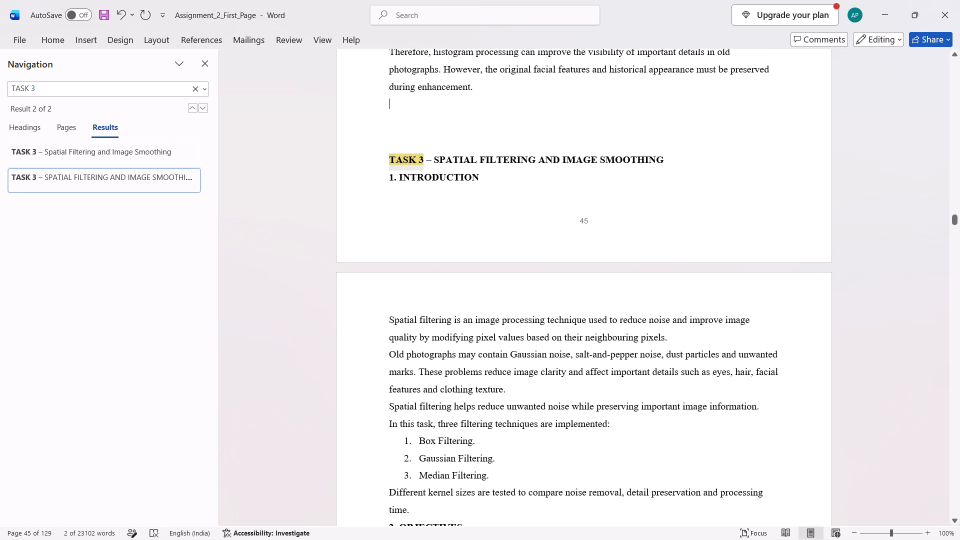
key(Return)
key(Return)
key(Return)
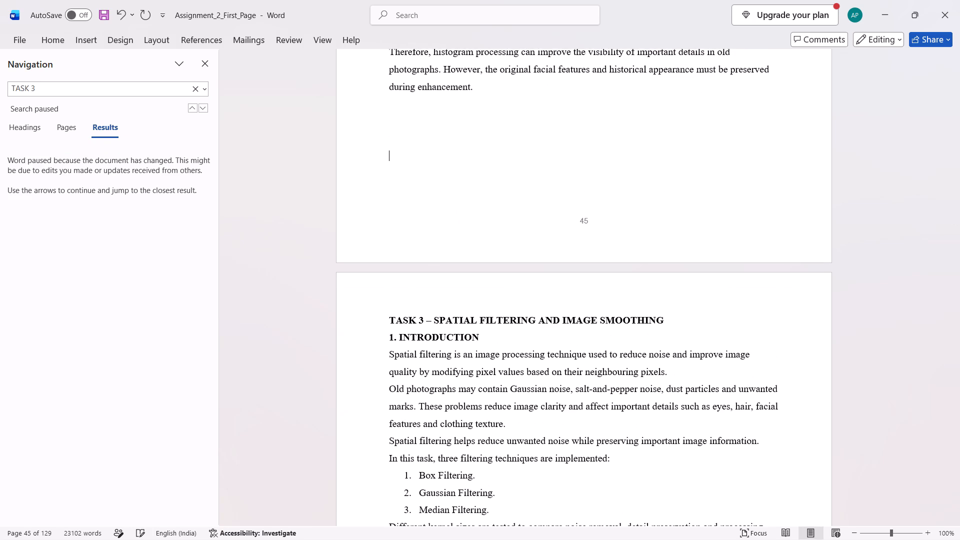
Insert a blank line between the TASK 3 section heading and its 1. INTRODUCTION heading.
key(Down)
key(Down)
key(Down)
key(Down)
key(Down)
key(Return)
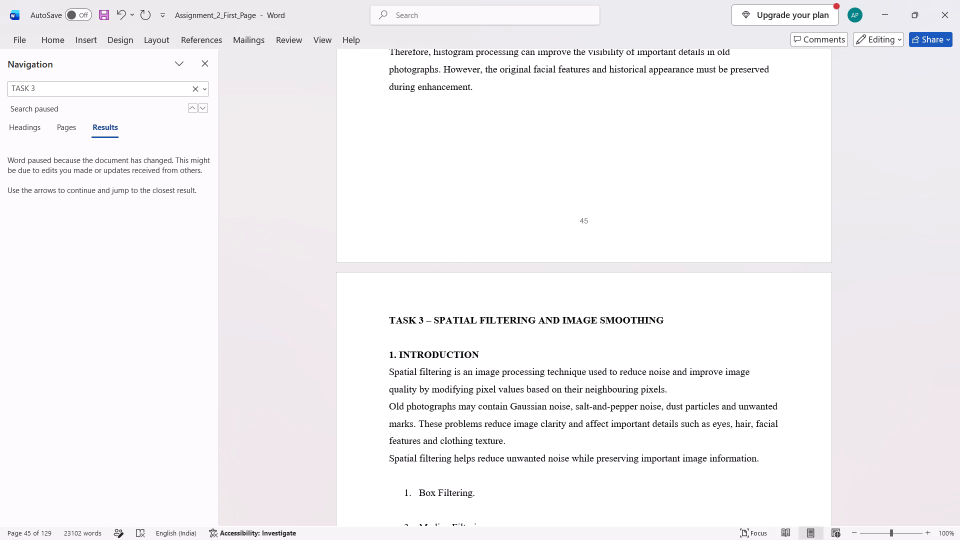
Return to the index's TASK 3 – Spatial Filtering and Image Smoothing row and set its starting page number to 45.
click(24, 127)
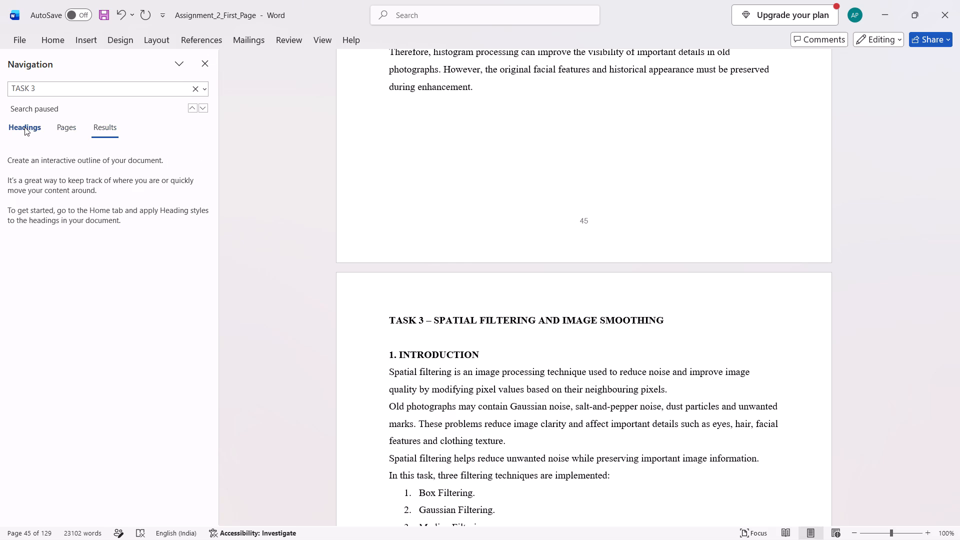
click(61, 88)
click(61, 88)
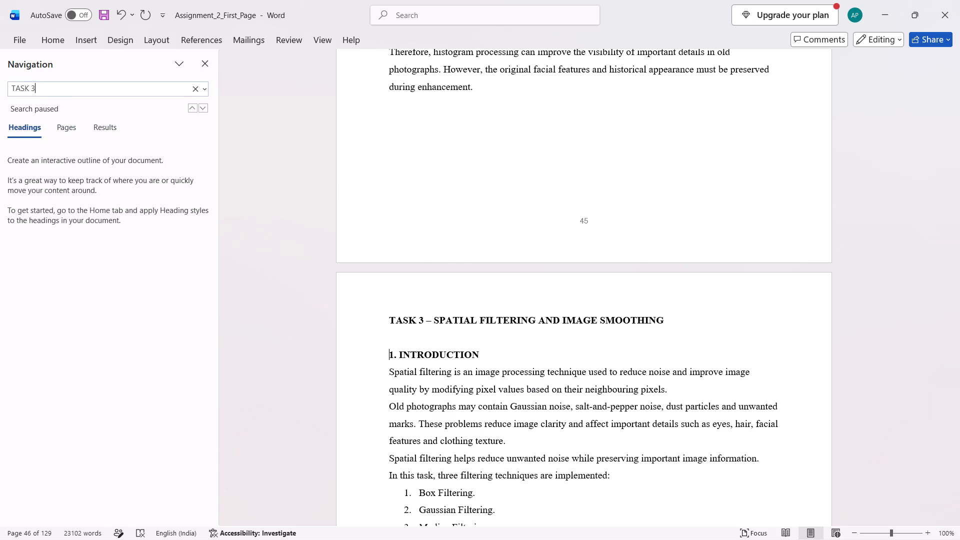
key(Return)
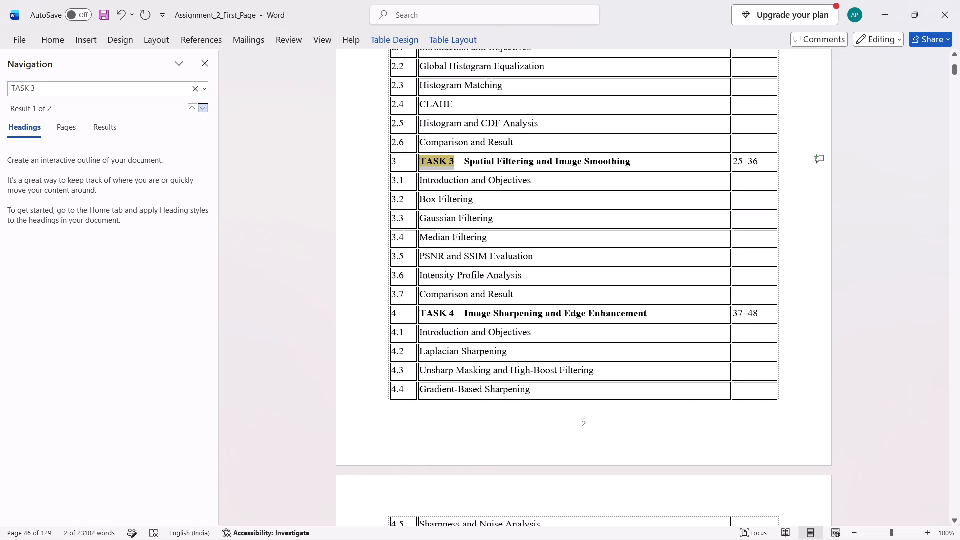
drag(736, 159, 741, 159)
key(BackSpace)
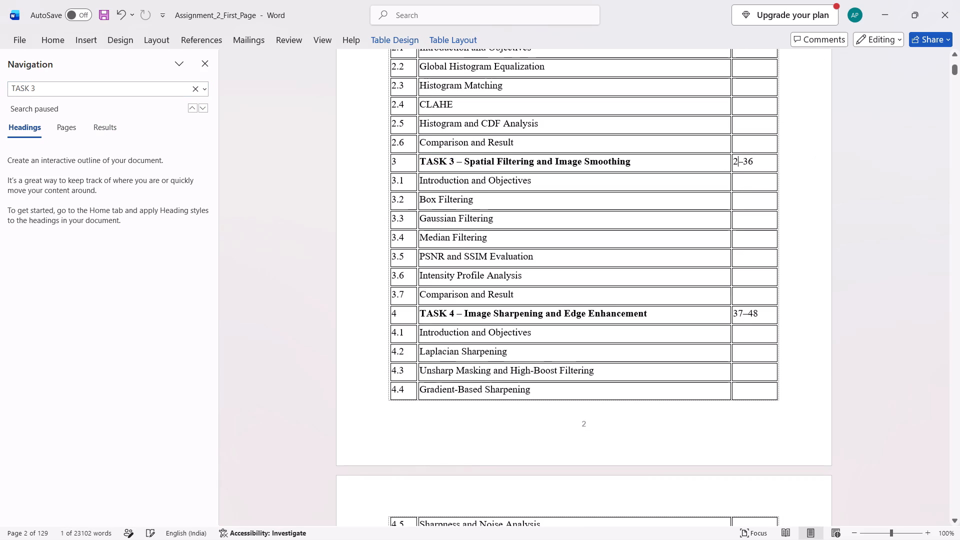
key(BackSpace)
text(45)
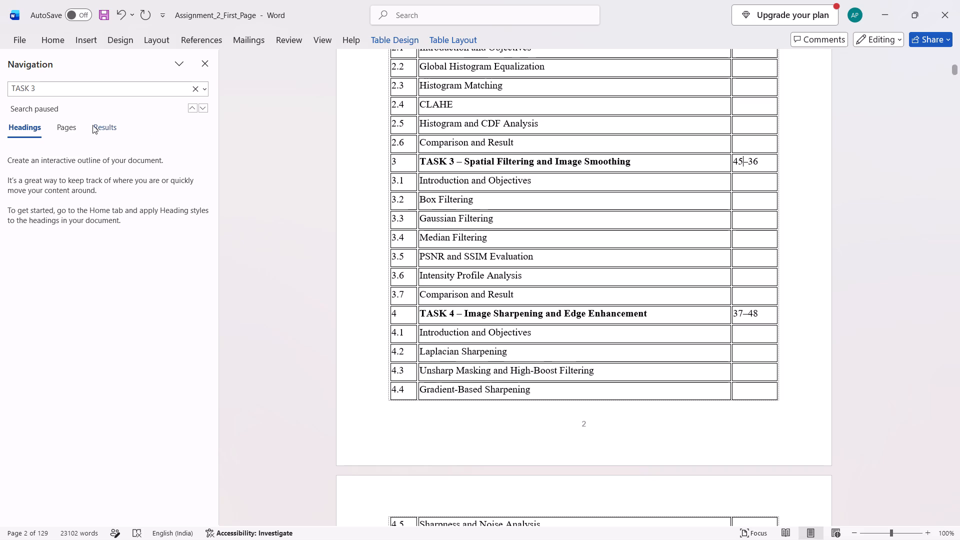
Look up the TASK 4 section's page by searching for TASK 4, and set the starting page number in the index's TASK 4 row to 59.
click(35, 87)
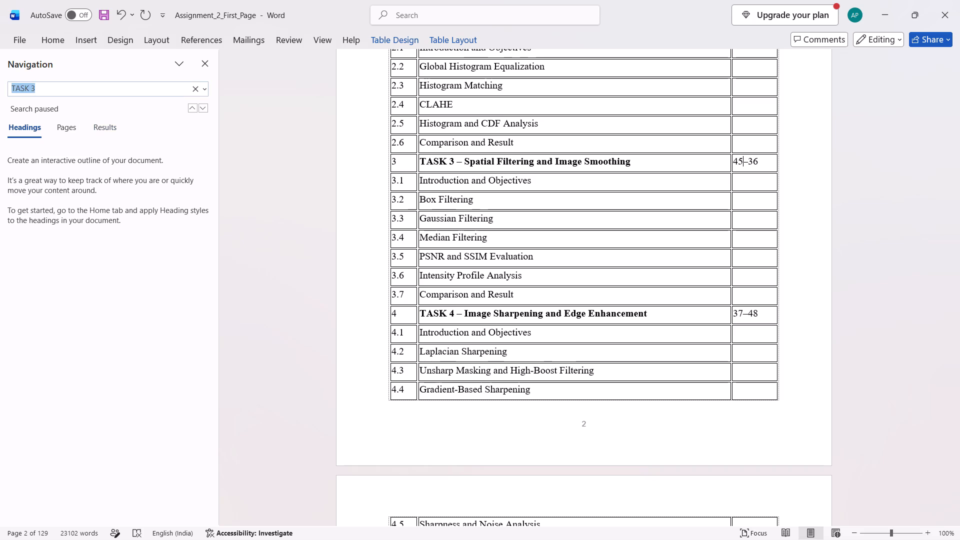
key(Right)
key(BackSpace)
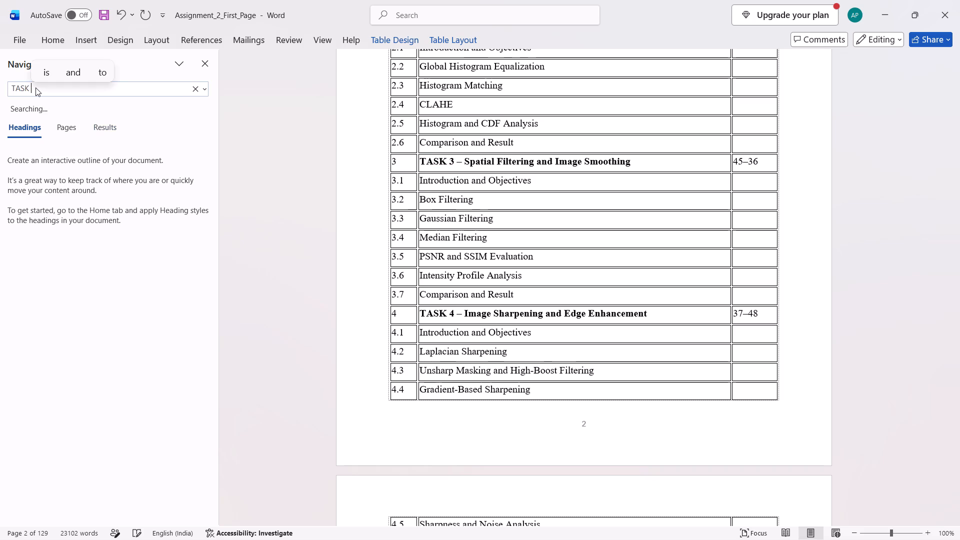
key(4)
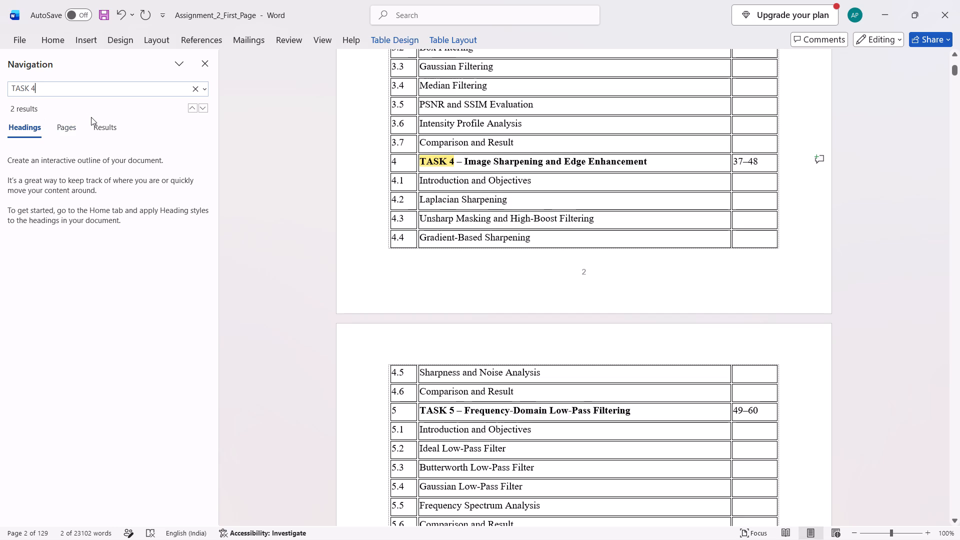
click(82, 90)
key(Return)
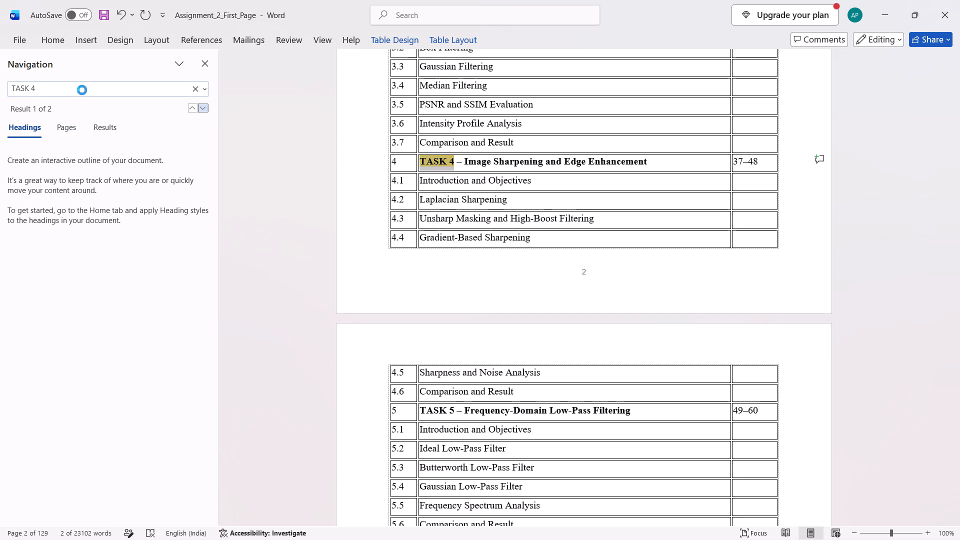
click(102, 125)
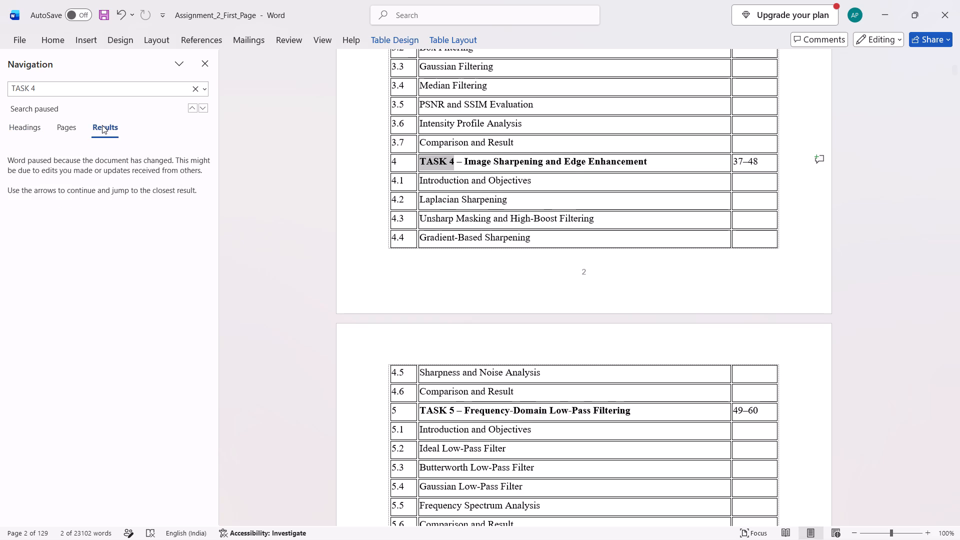
click(202, 109)
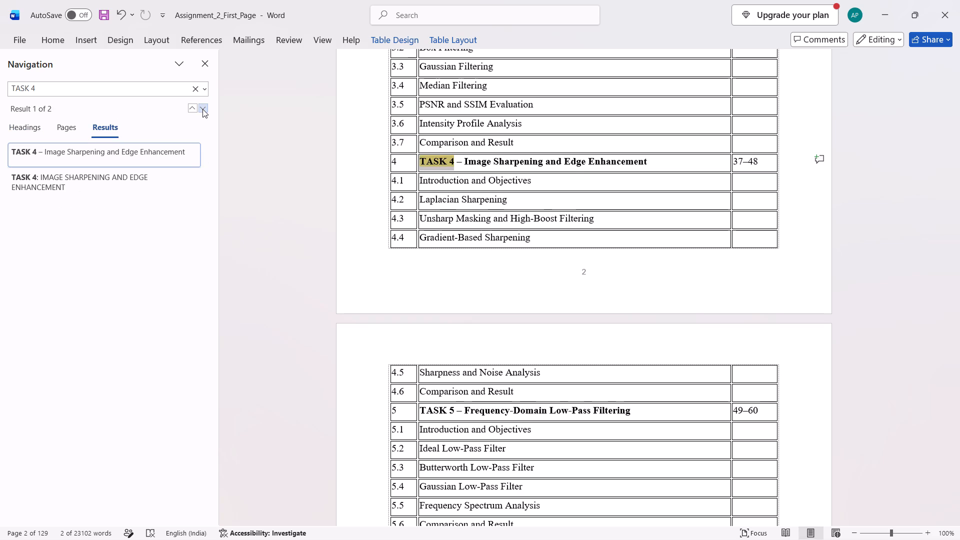
click(137, 177)
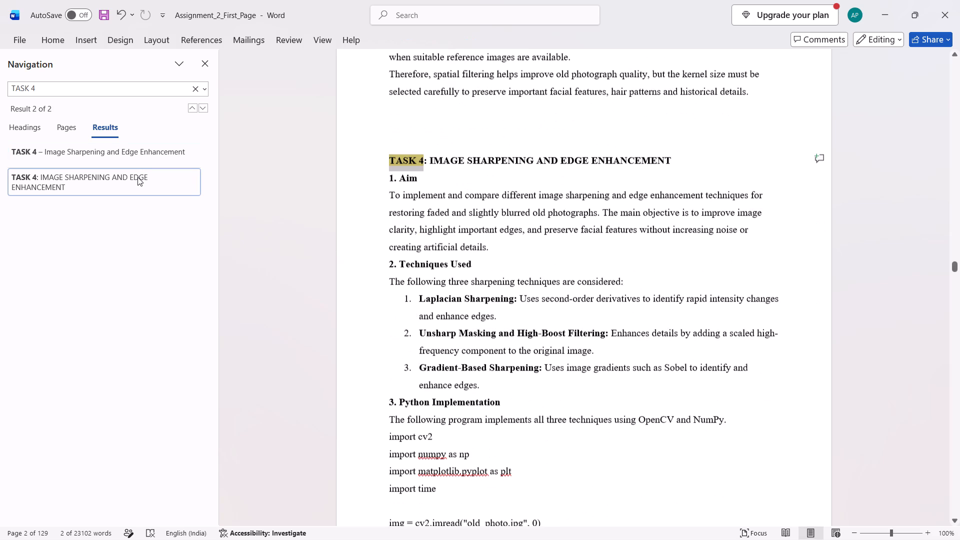
scroll(345, 177, down, 1)
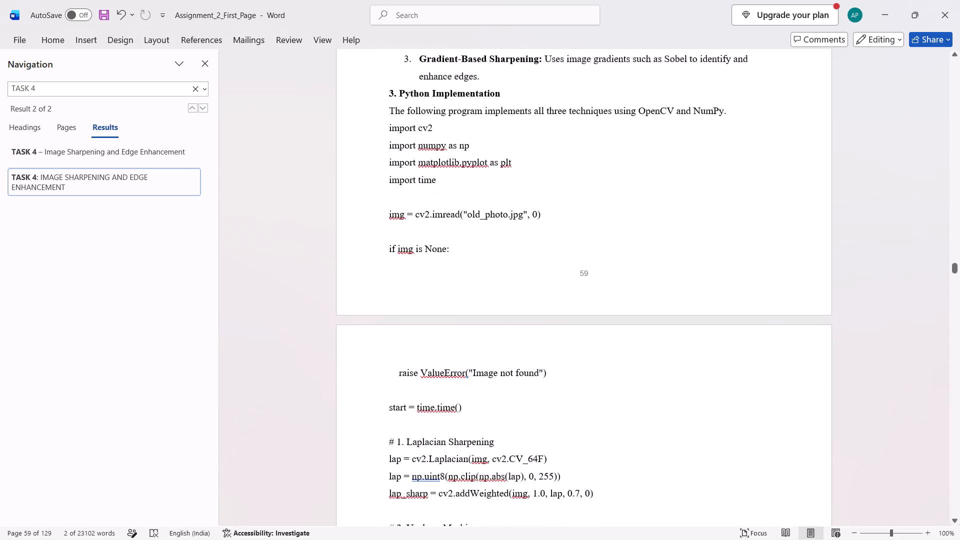
scroll(345, 177, down, 1)
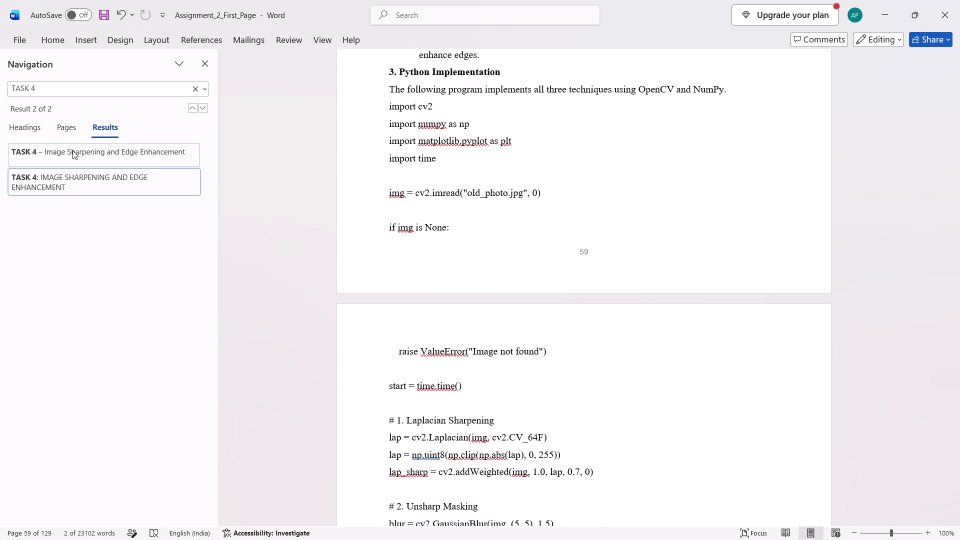
click(72, 150)
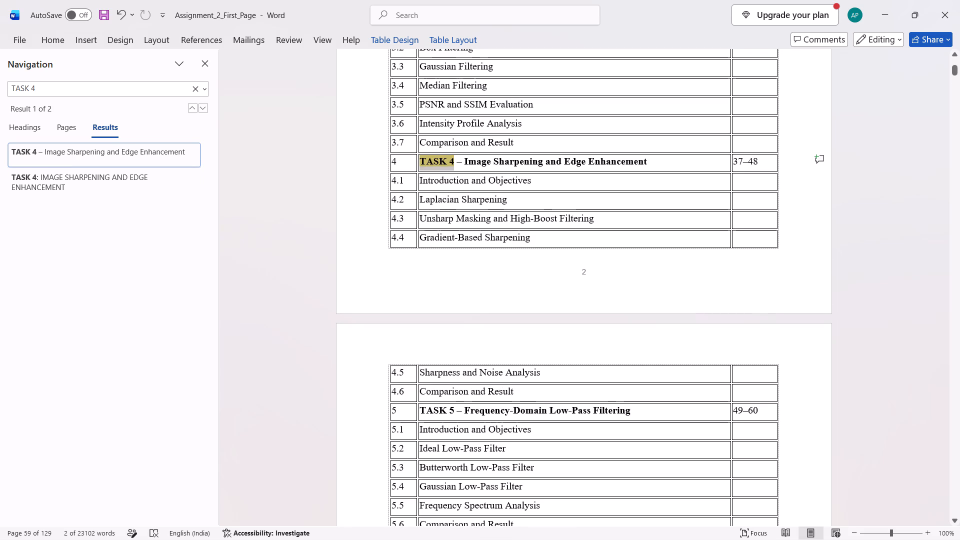
drag(741, 160, 734, 162)
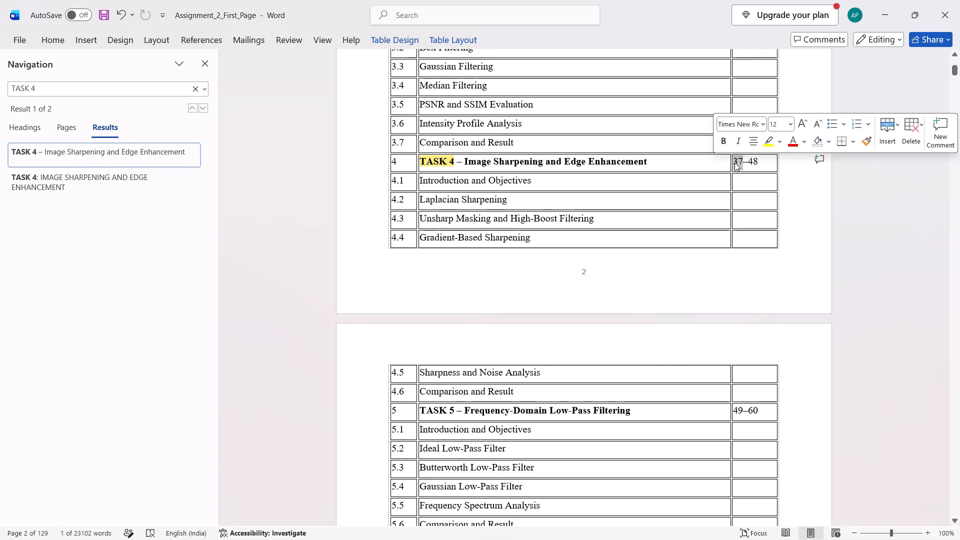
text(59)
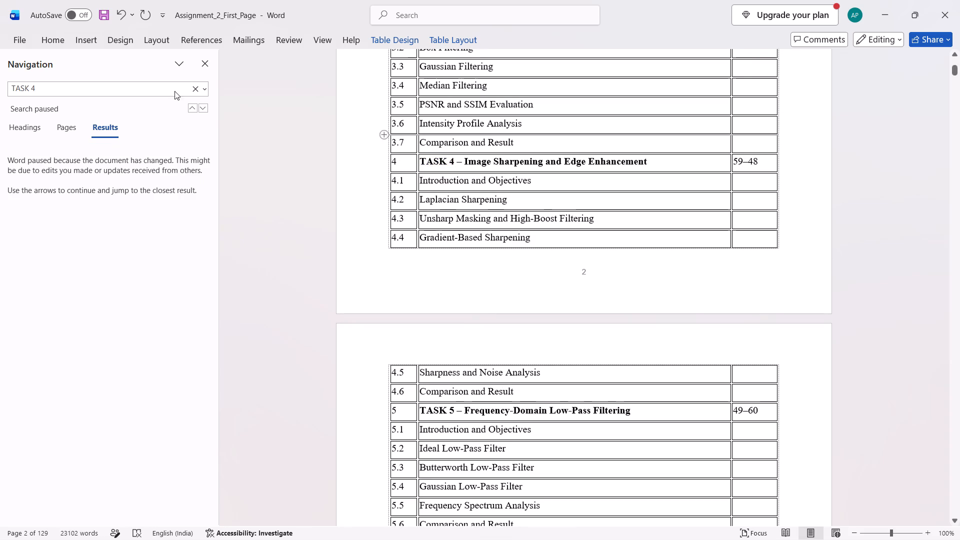
Search for TASK 4 again and check the page on which its IMAGE SHARPENING AND EDGE ENHANCEMENT section starts.
drag(90, 85, 33, 85)
click(33, 85)
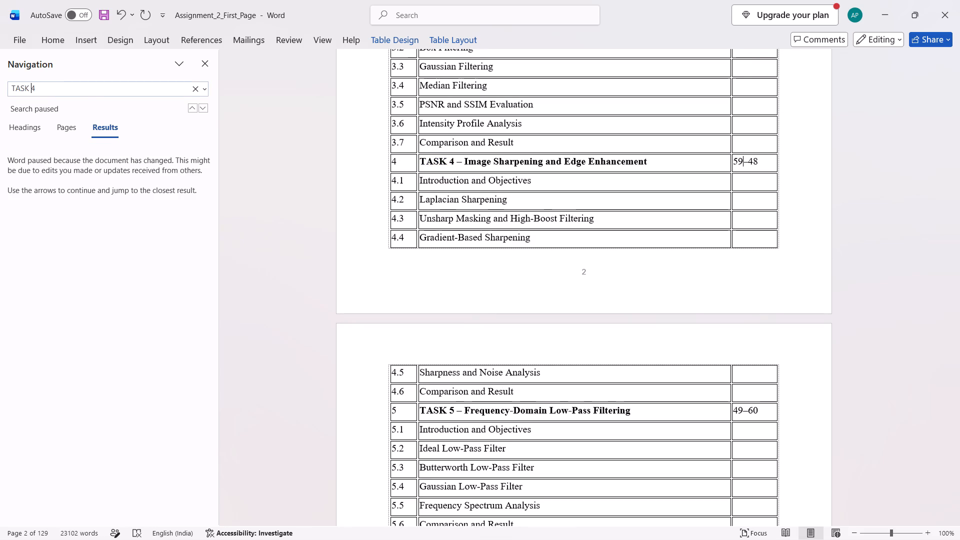
key(Delete)
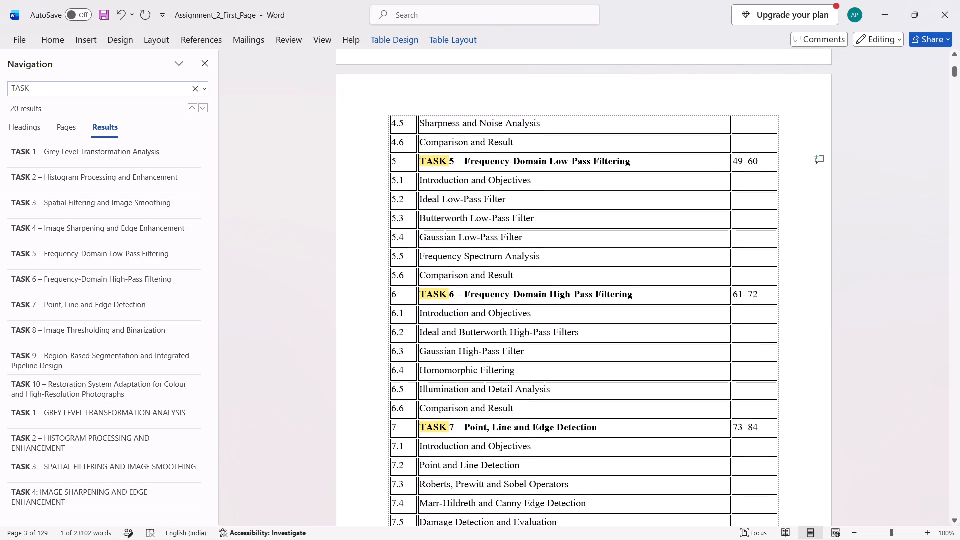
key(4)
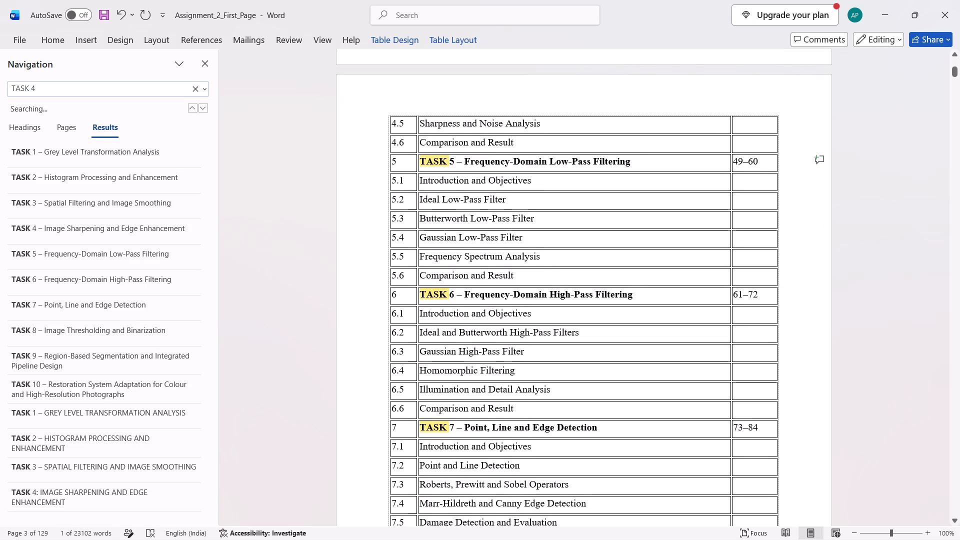
click(51, 178)
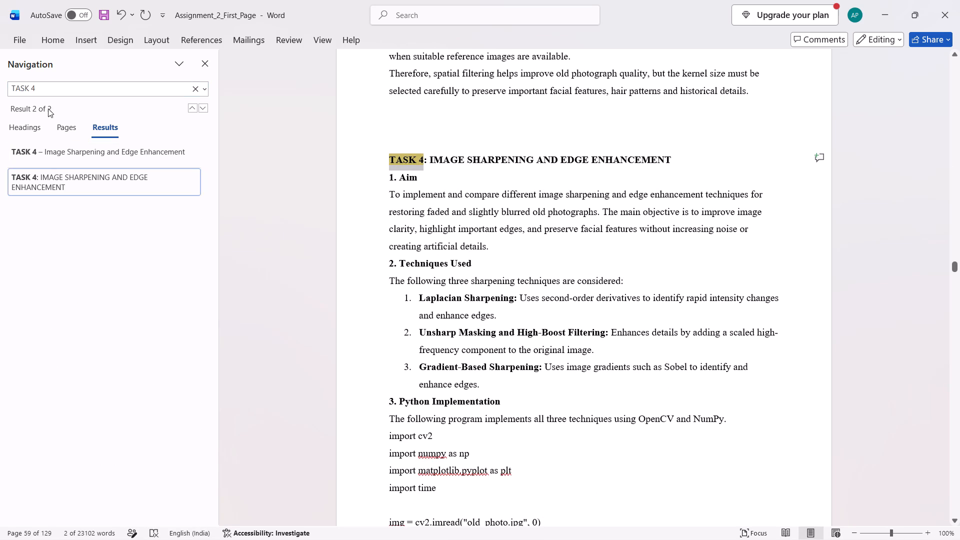
click(39, 85)
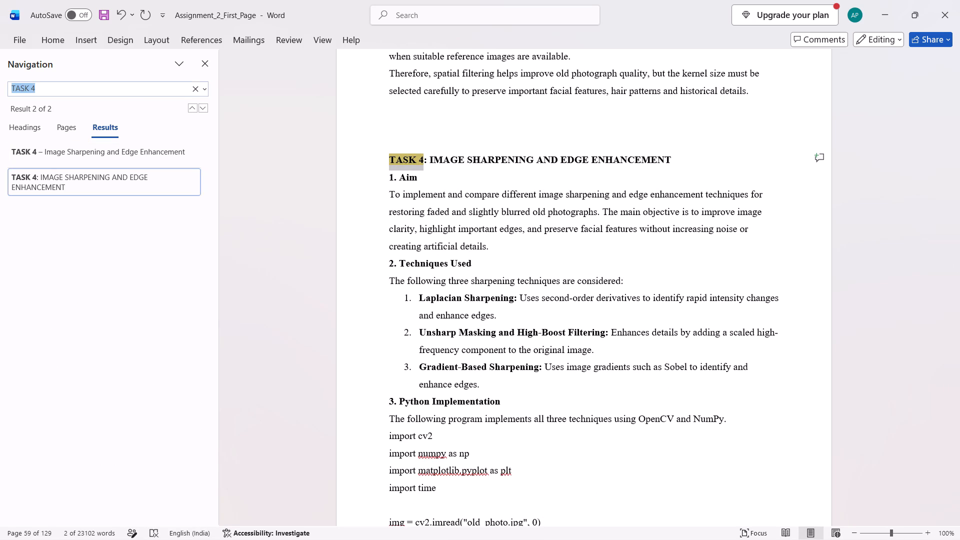
scroll(337, 147, up, 2)
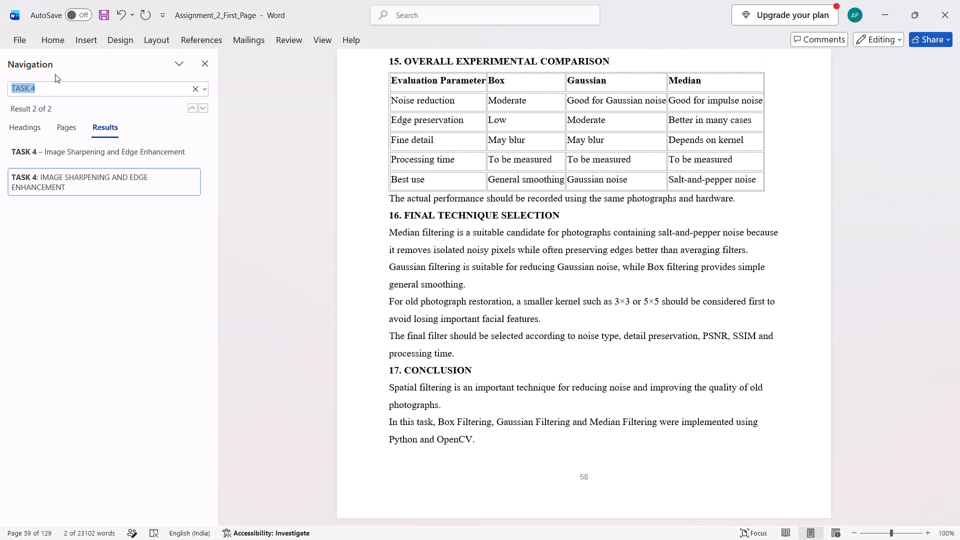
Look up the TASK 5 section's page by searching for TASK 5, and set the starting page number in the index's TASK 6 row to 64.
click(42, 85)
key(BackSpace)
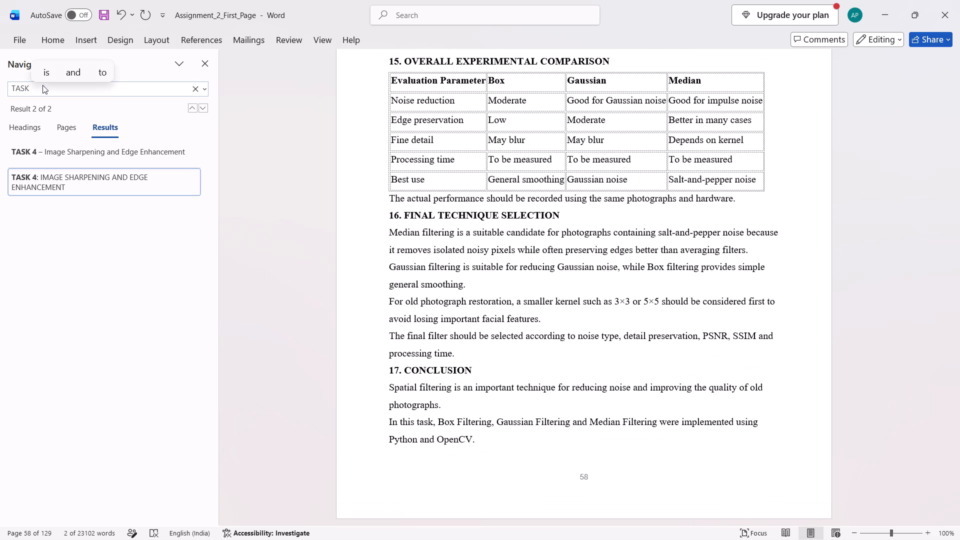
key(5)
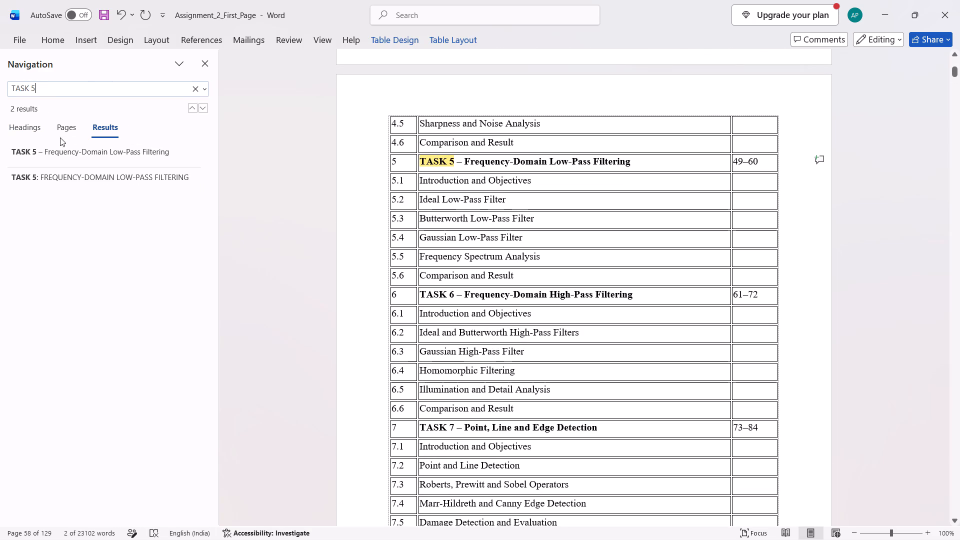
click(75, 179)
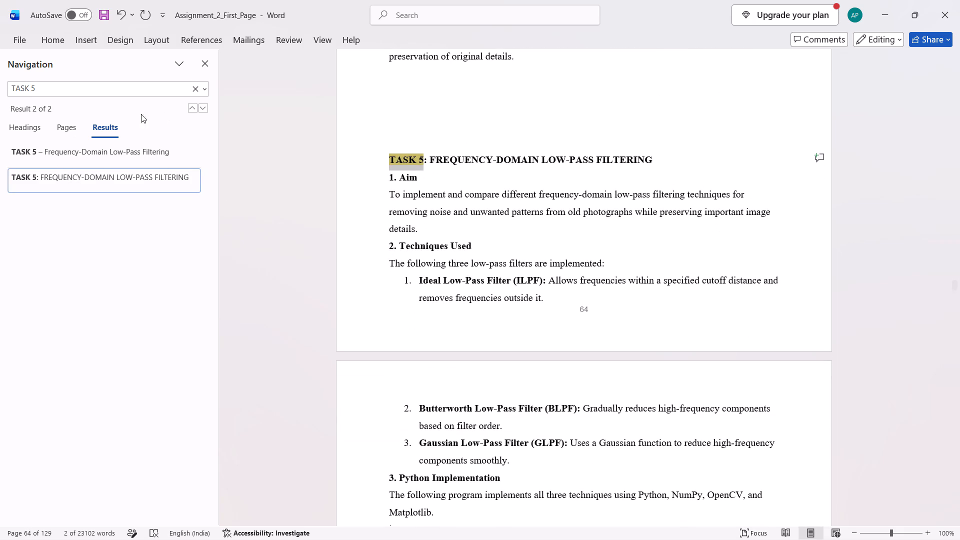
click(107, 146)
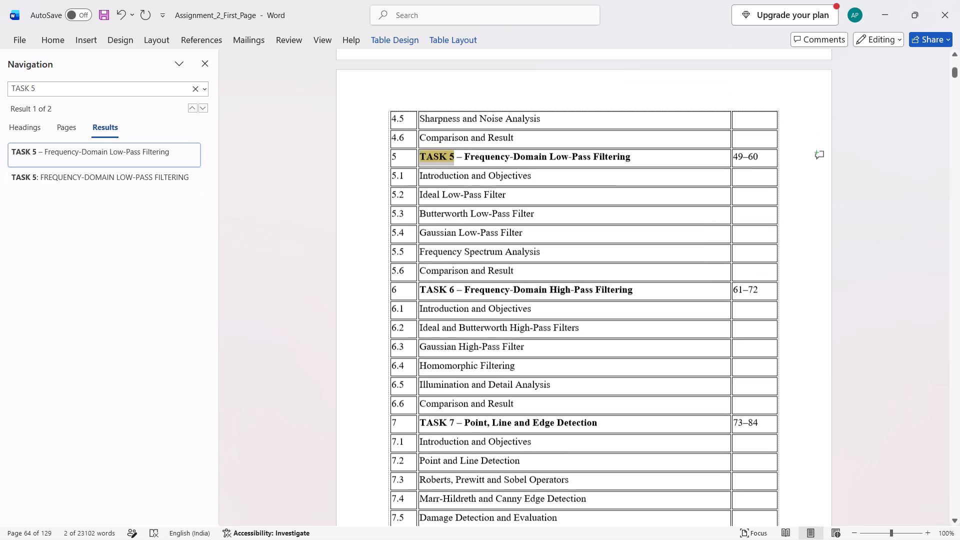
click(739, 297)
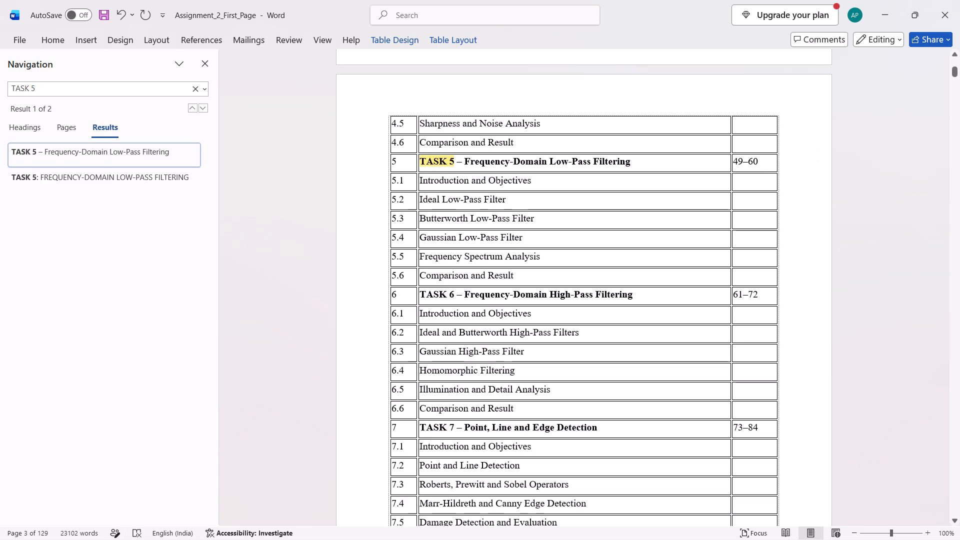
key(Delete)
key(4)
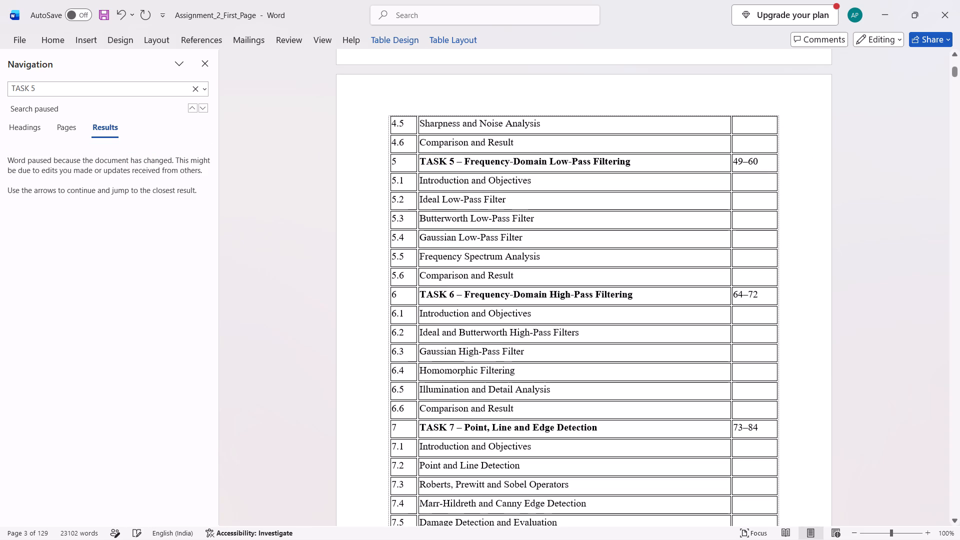
Look up the TASK 6 section's page by searching for TASK 6, and set the starting page number in the index's TASK 6 row to 70.
click(29, 85)
click(30, 86)
drag(30, 86, 33, 86)
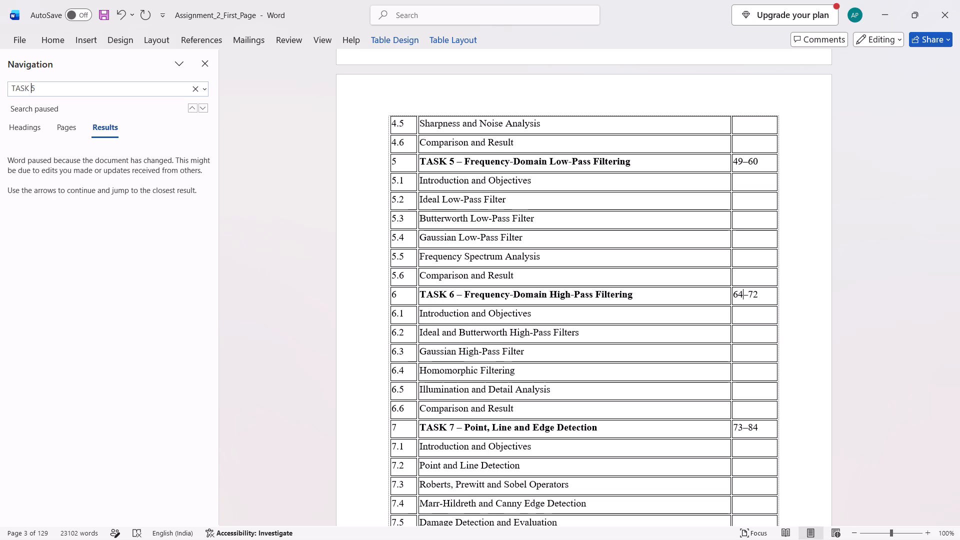
drag(33, 86, 36, 87)
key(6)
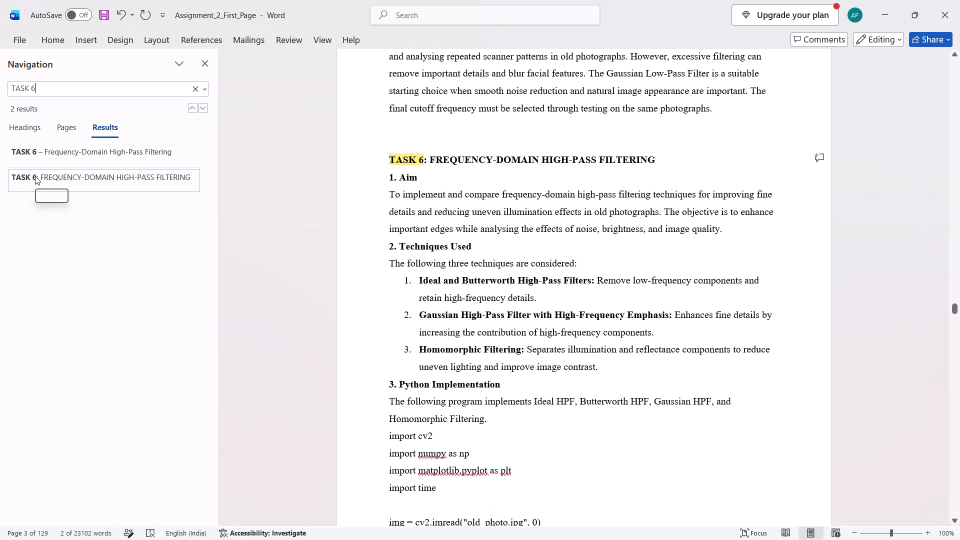
scroll(340, 169, up, 2)
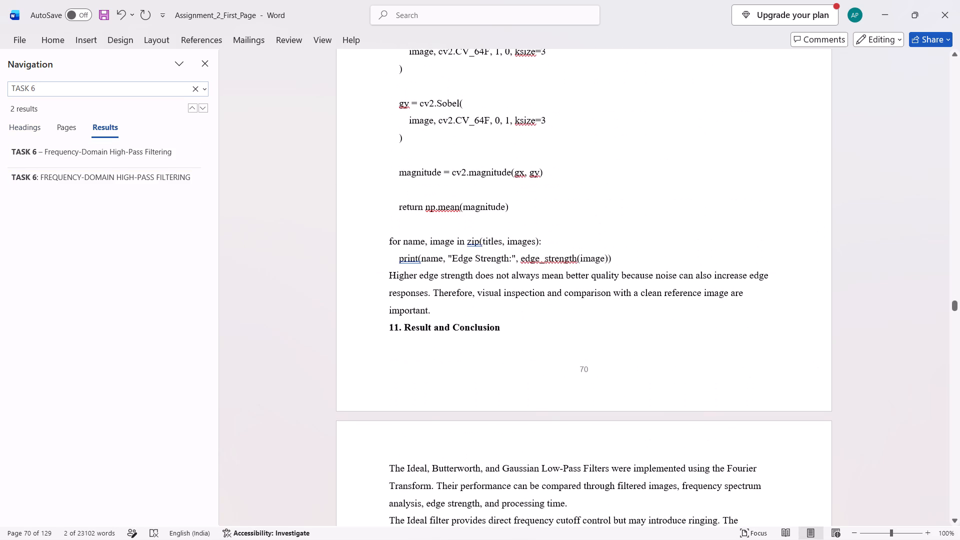
click(67, 150)
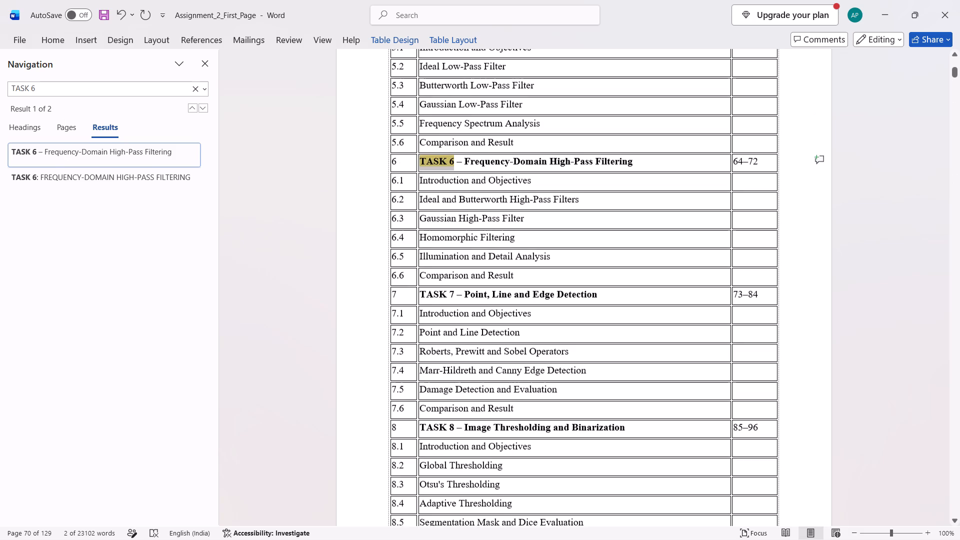
click(736, 159)
key(BackSpace)
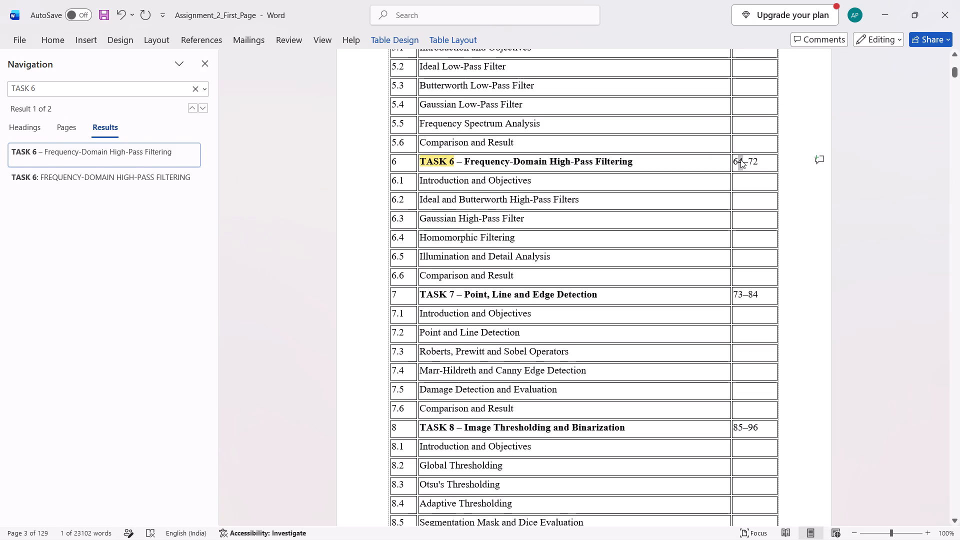
key(BackSpace)
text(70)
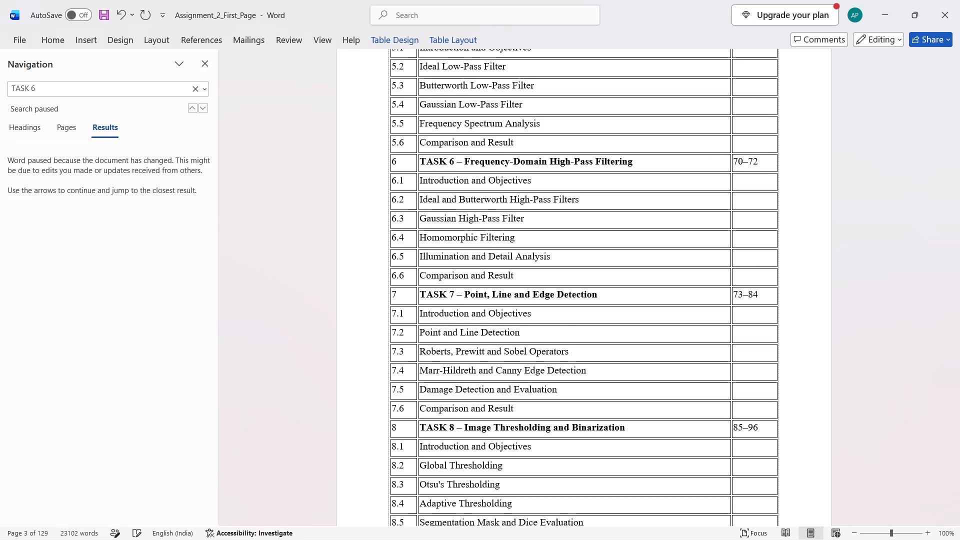
Look up the TASK 7 section's page by searching for TASK 7, and set the starting page number in the index's TASK 7 row to 78.
click(180, 90)
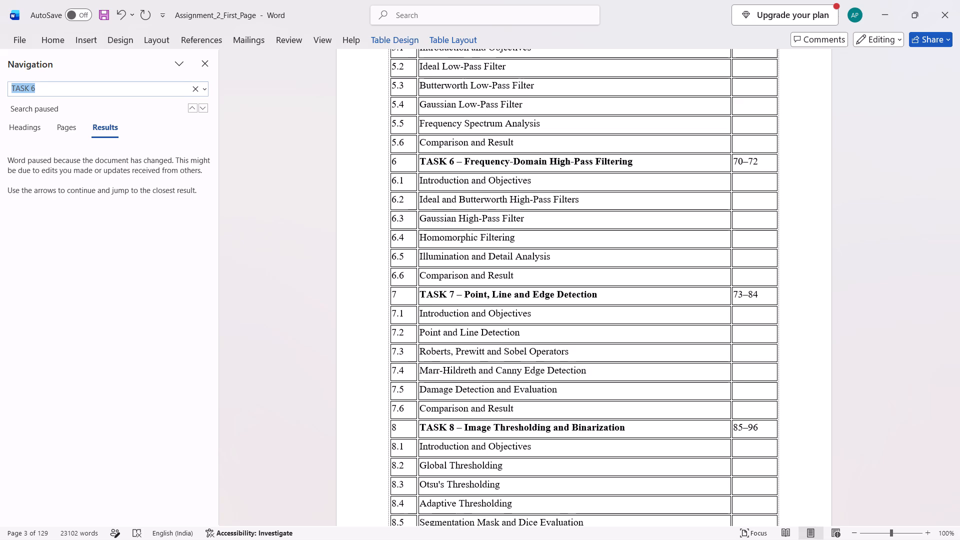
click(180, 90)
key(BackSpace)
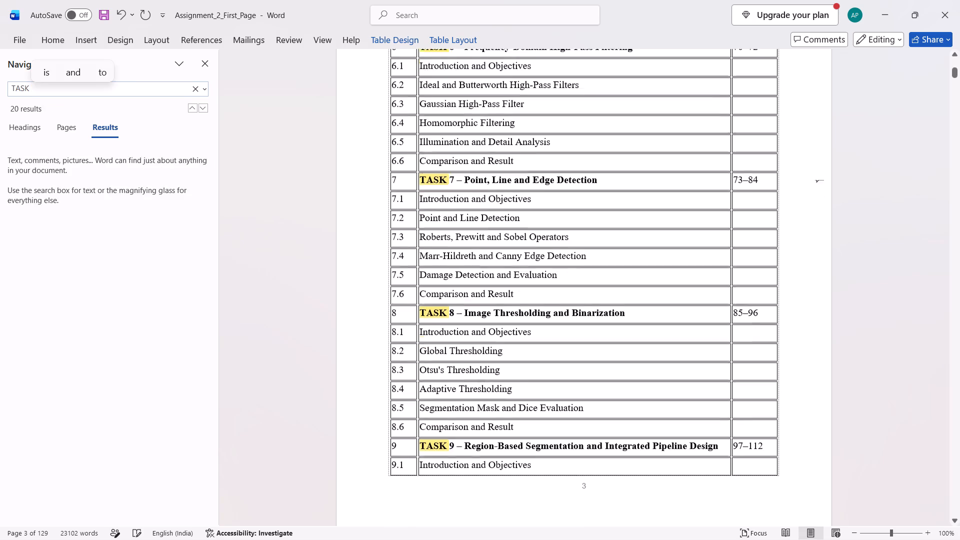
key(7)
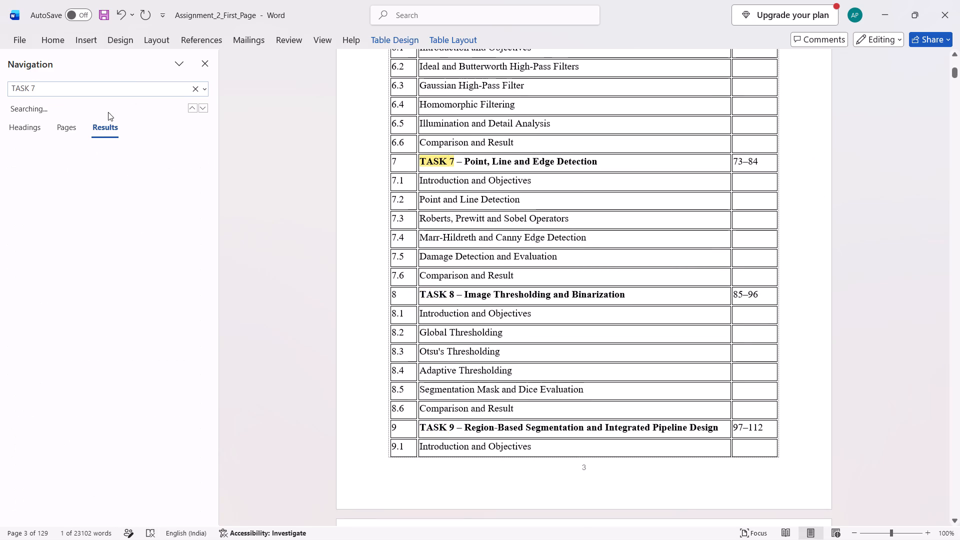
click(90, 176)
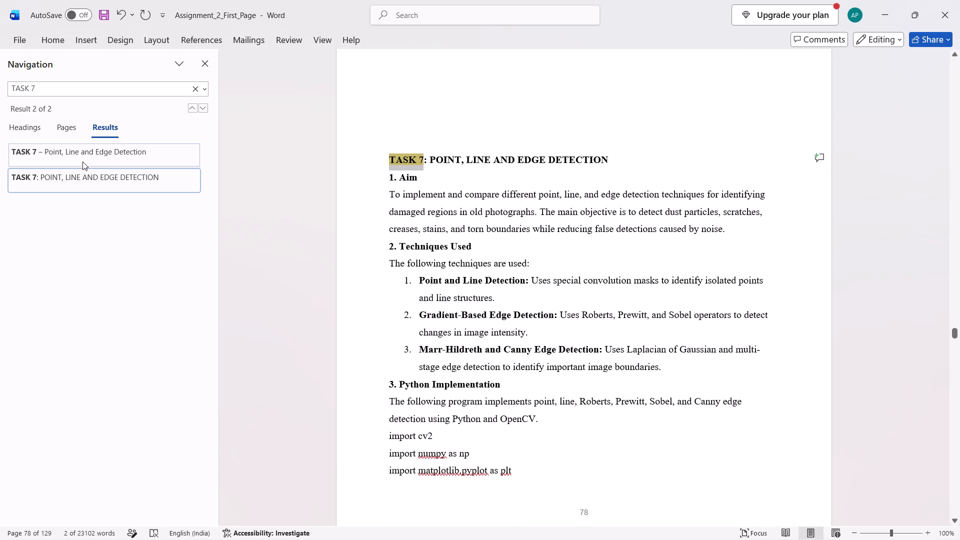
click(82, 161)
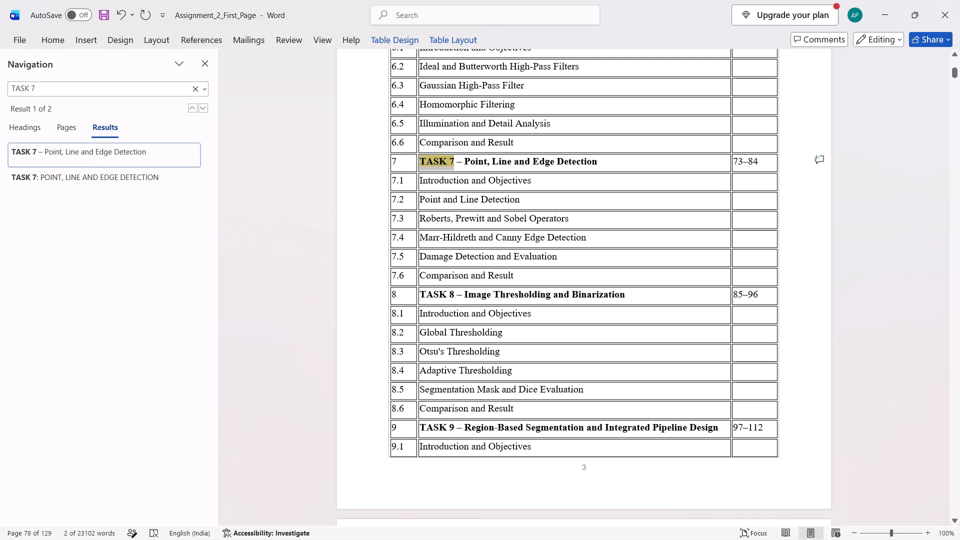
click(738, 160)
key(Delete)
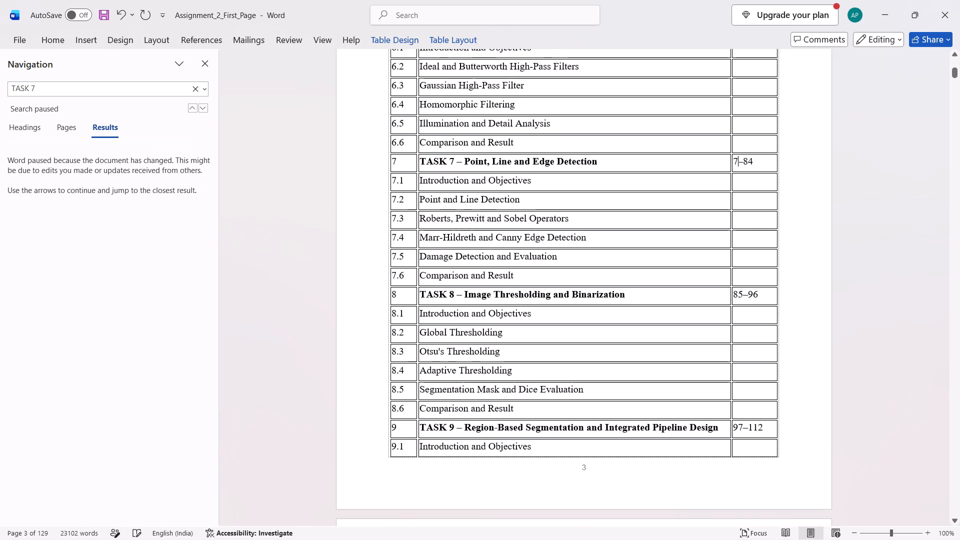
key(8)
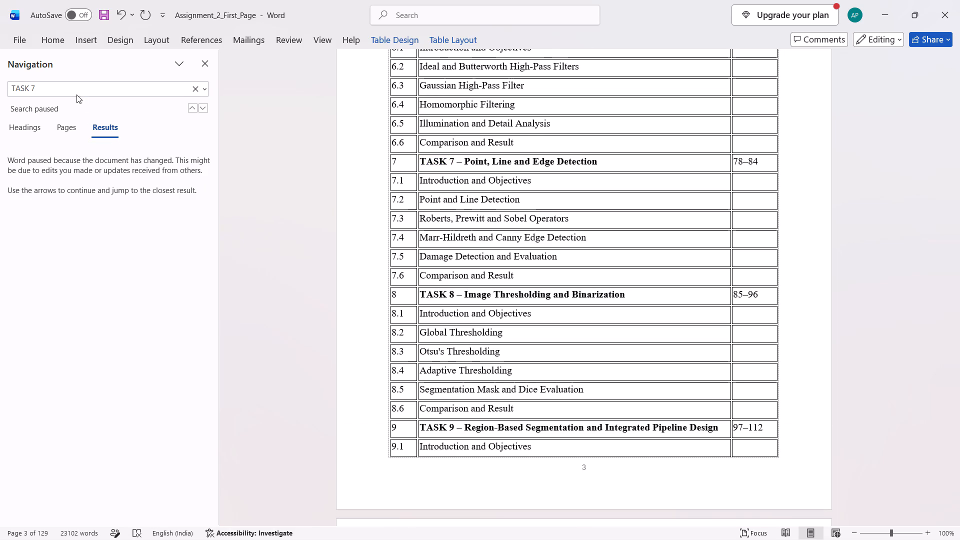
Find the TASK 8: IMAGE THRESHOLDING AND BINARIZATION section heading and insert three blank lines above it so that it starts on a new page.
click(76, 86)
key(Right)
key(BackSpace)
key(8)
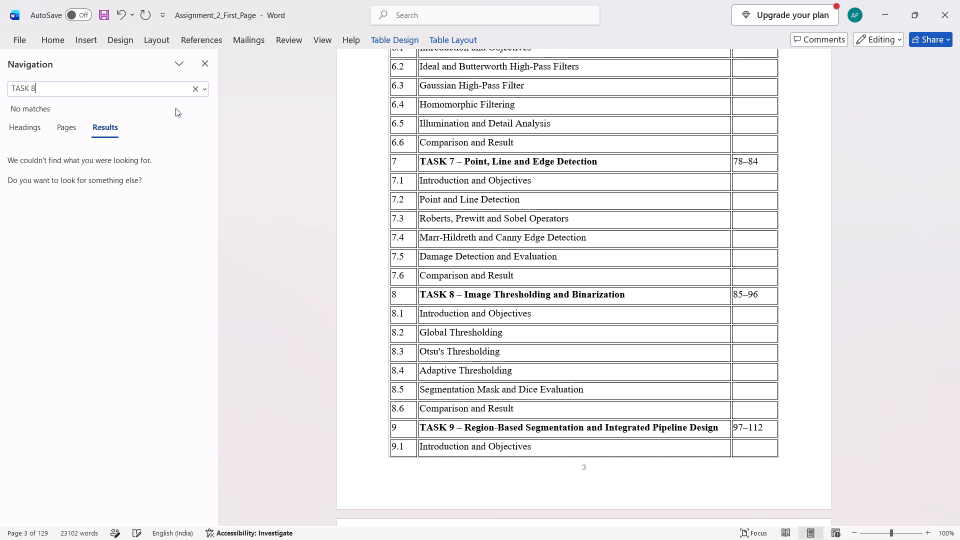
click(131, 172)
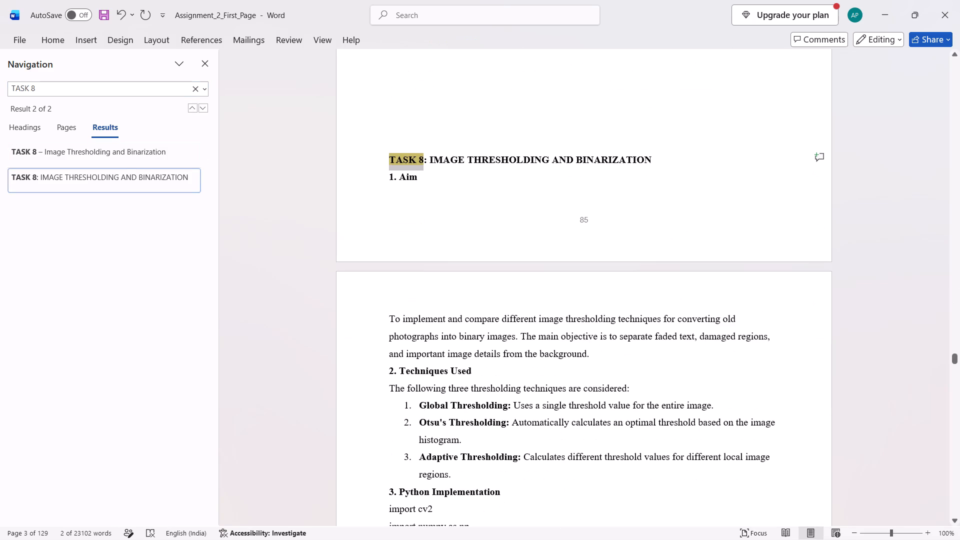
click(472, 105)
key(Return)
key(Return)
key(Return)
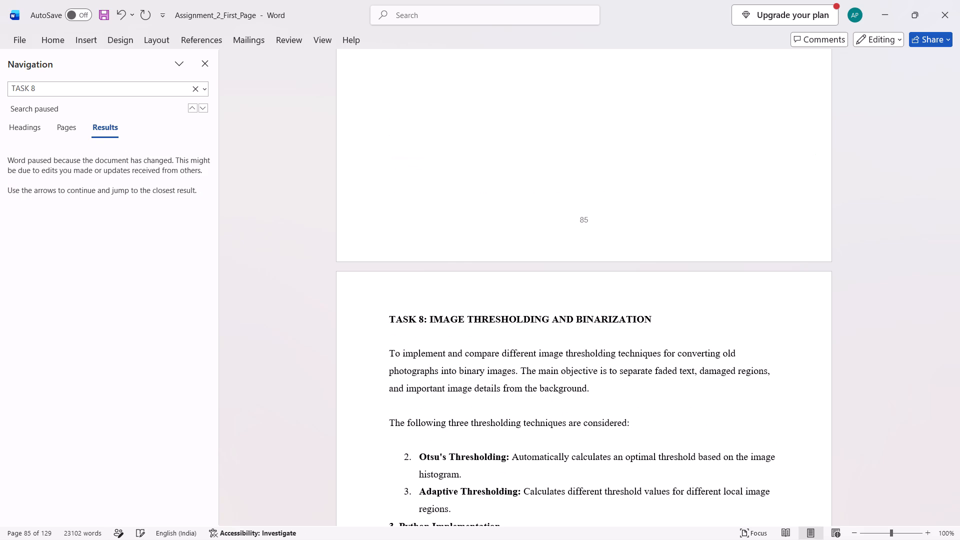
Search for TASK 8 again to check its section's page, and set the starting page number in the index's TASK 8 row to 86.
click(132, 89)
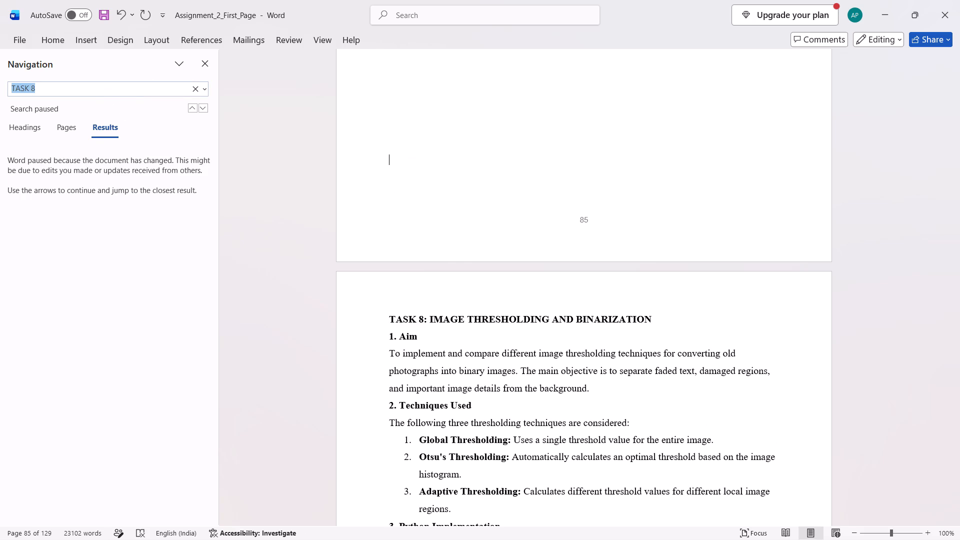
click(107, 89)
key(Return)
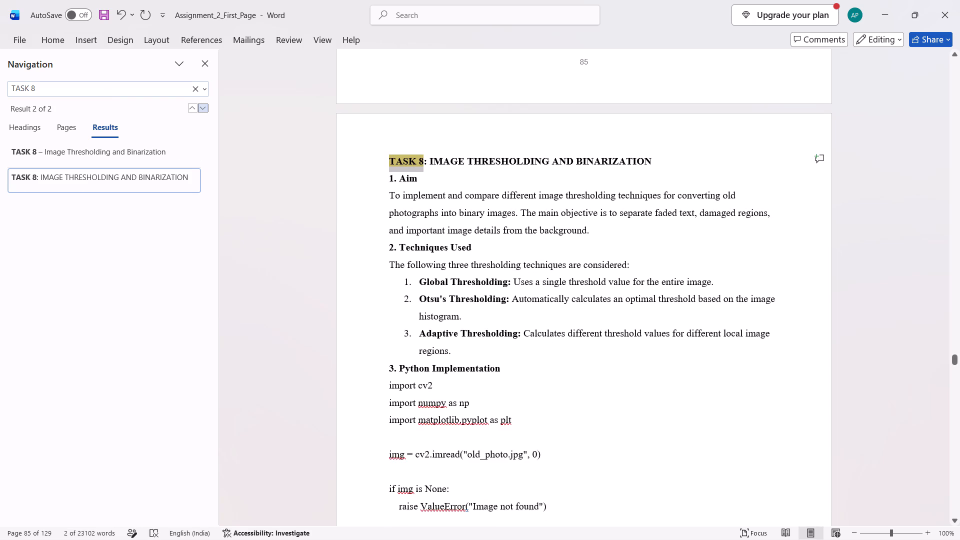
click(100, 154)
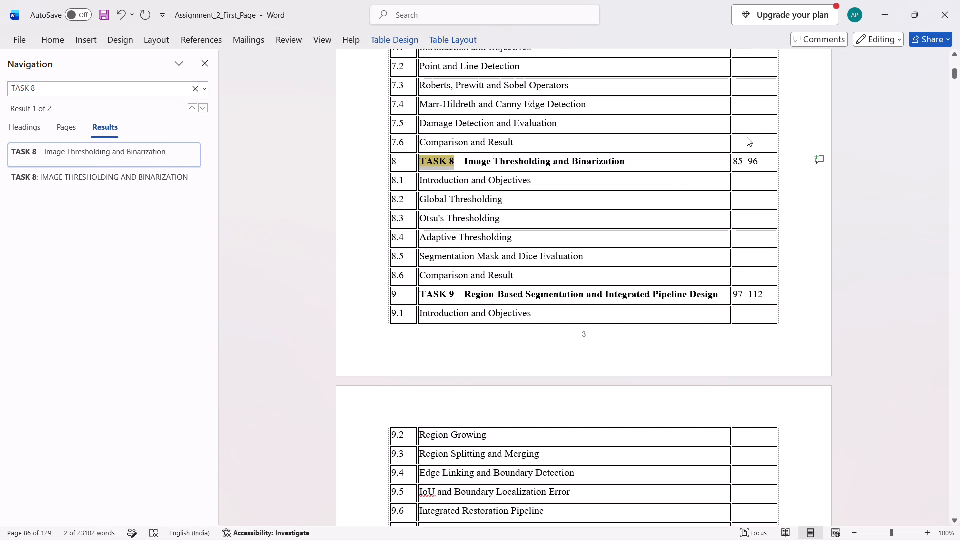
click(740, 156)
key(Delete)
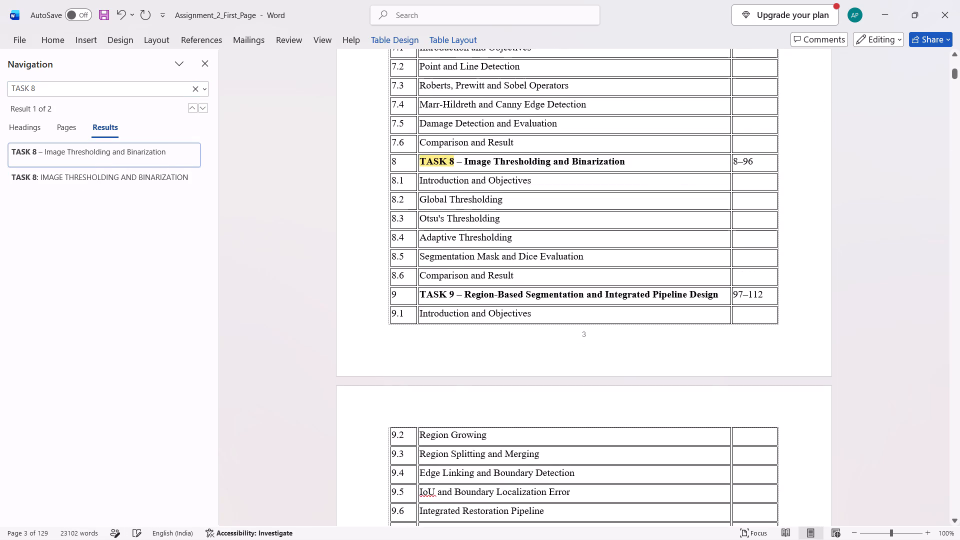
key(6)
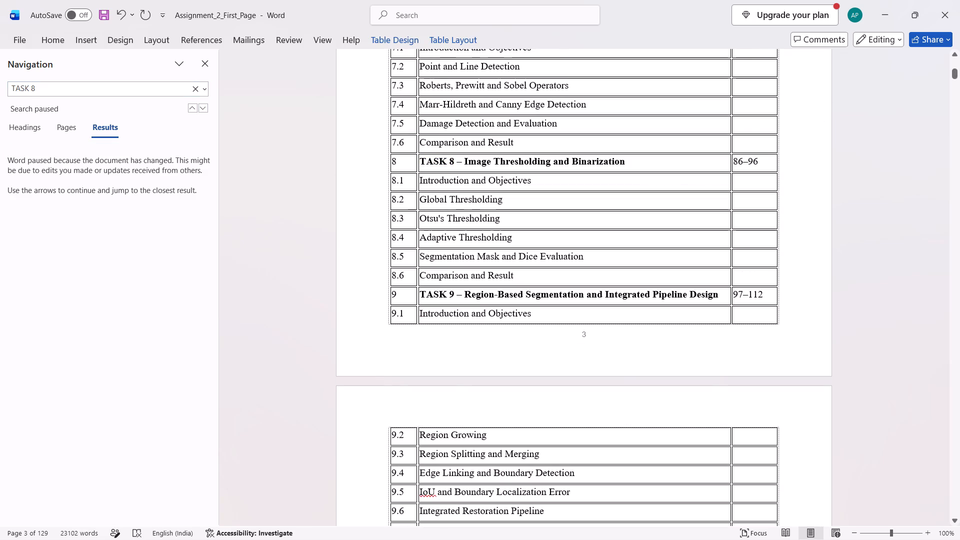
Look up the TASK 9 section's page by searching for TASK 9, and set the starting page number in the index's TASK 9 row to 94.
click(67, 84)
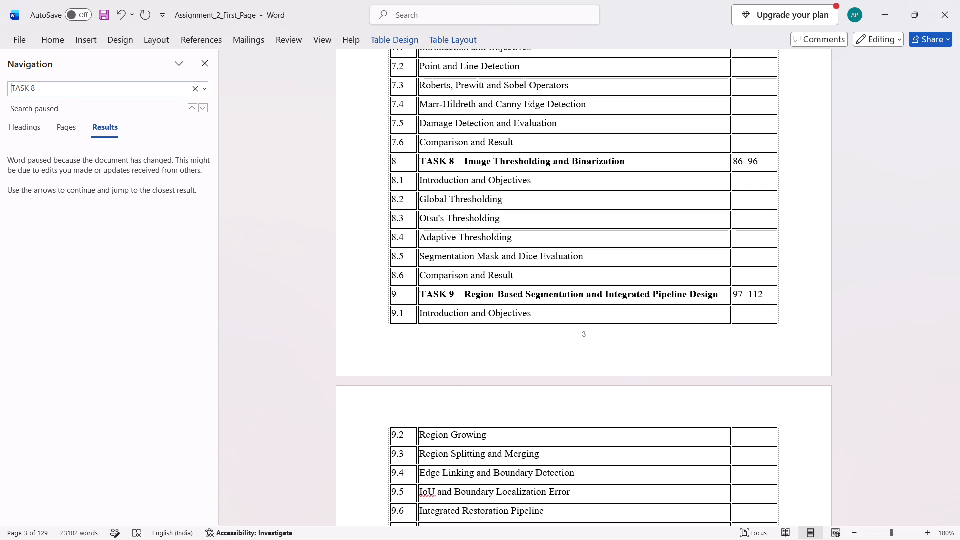
click(67, 84)
key(BackSpace)
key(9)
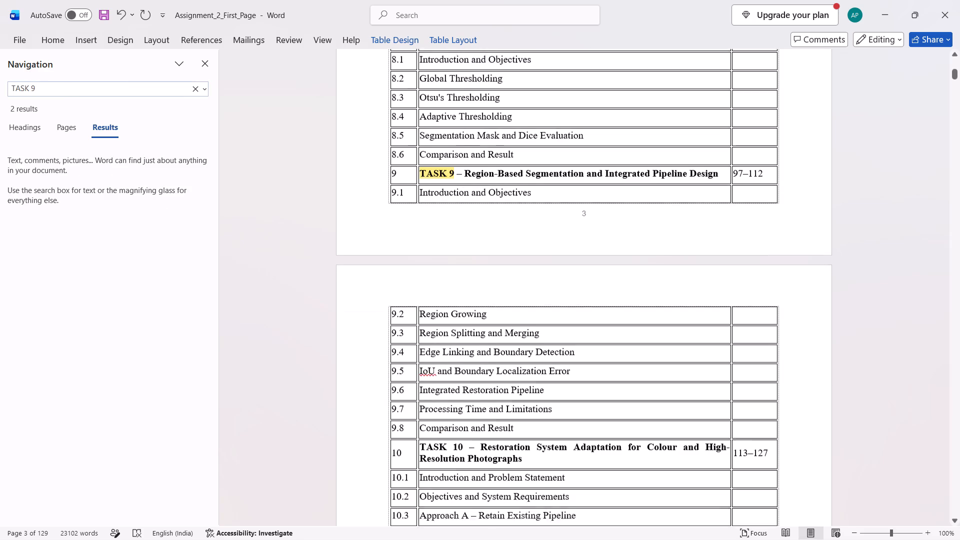
click(90, 188)
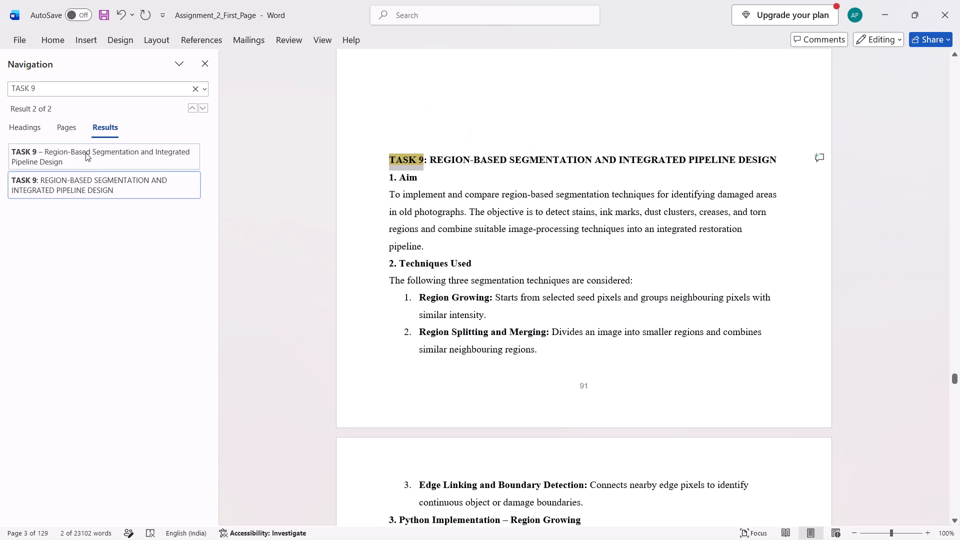
click(85, 152)
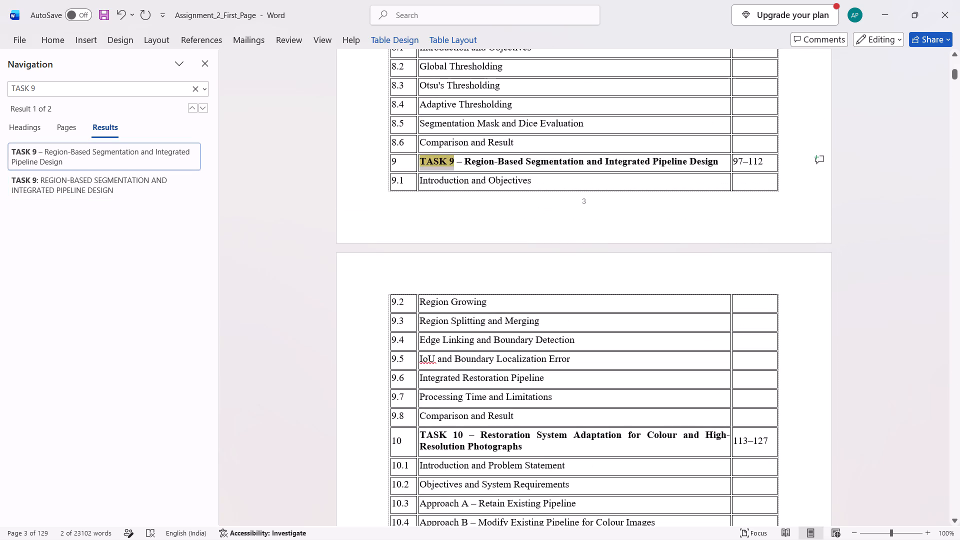
click(740, 162)
key(BackSpace)
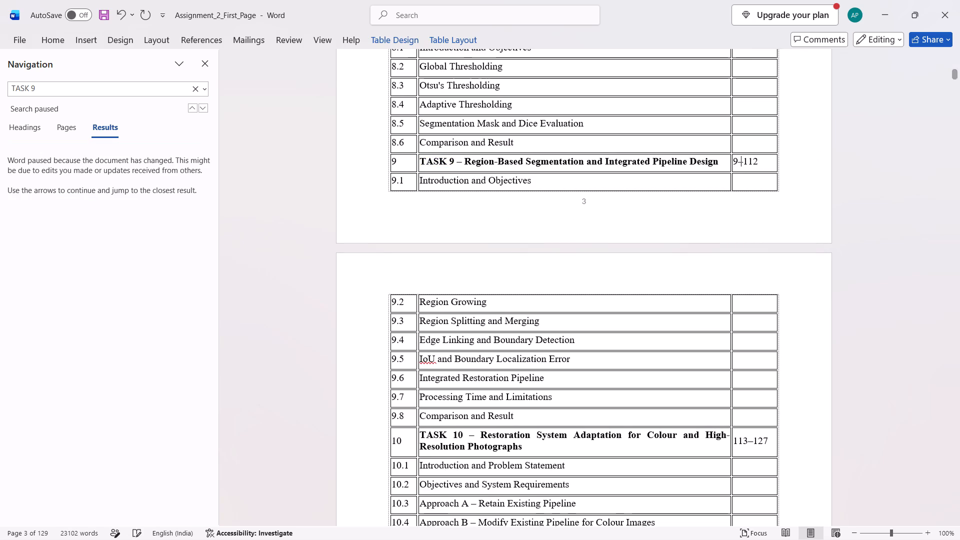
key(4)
Look up the TASK 10 section's page by searching for TASK 10, and set the starting page number in the index's TASK 10 row to 99.
click(128, 93)
click(128, 93)
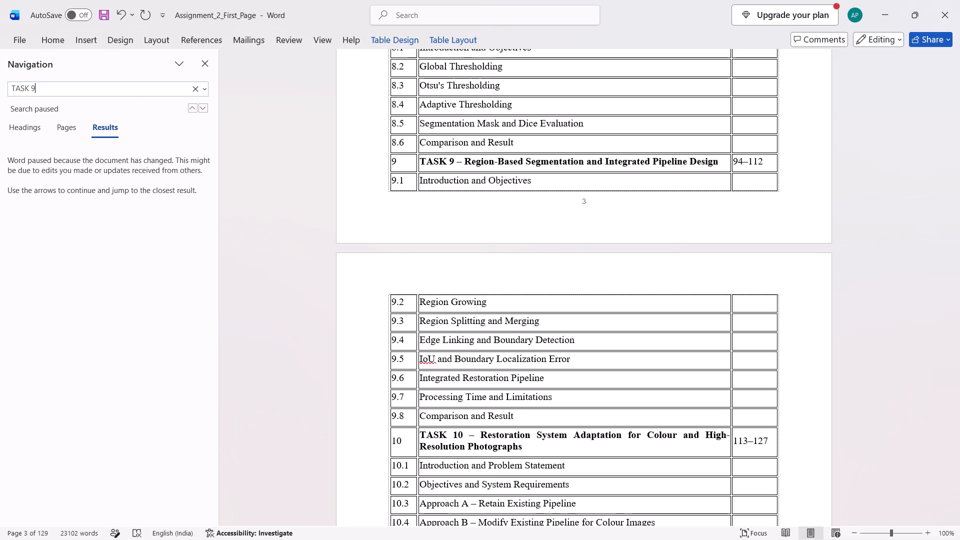
key(BackSpace)
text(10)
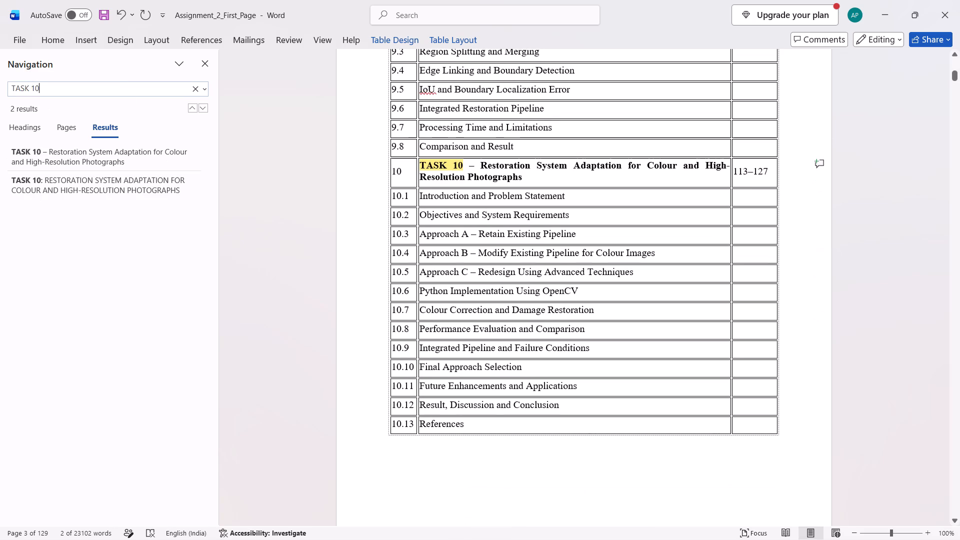
click(98, 179)
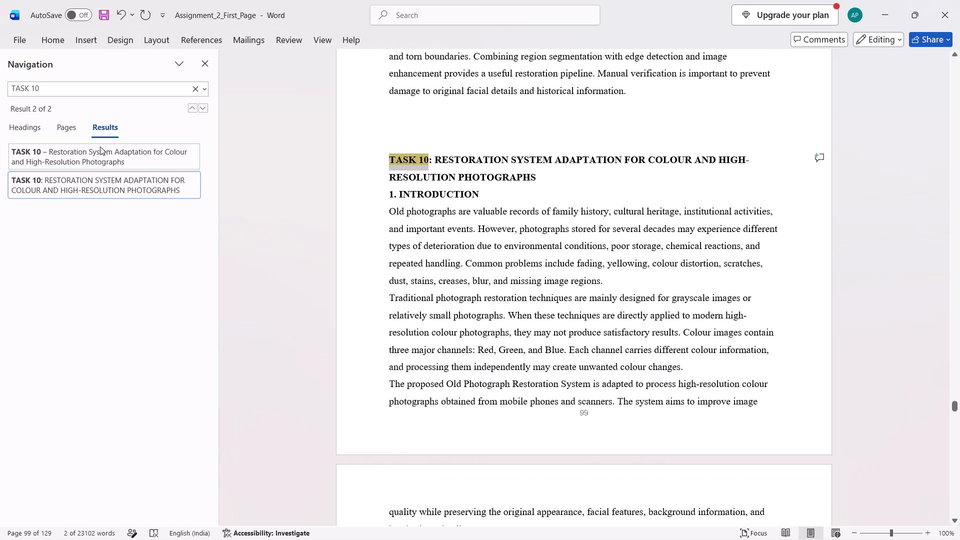
click(99, 155)
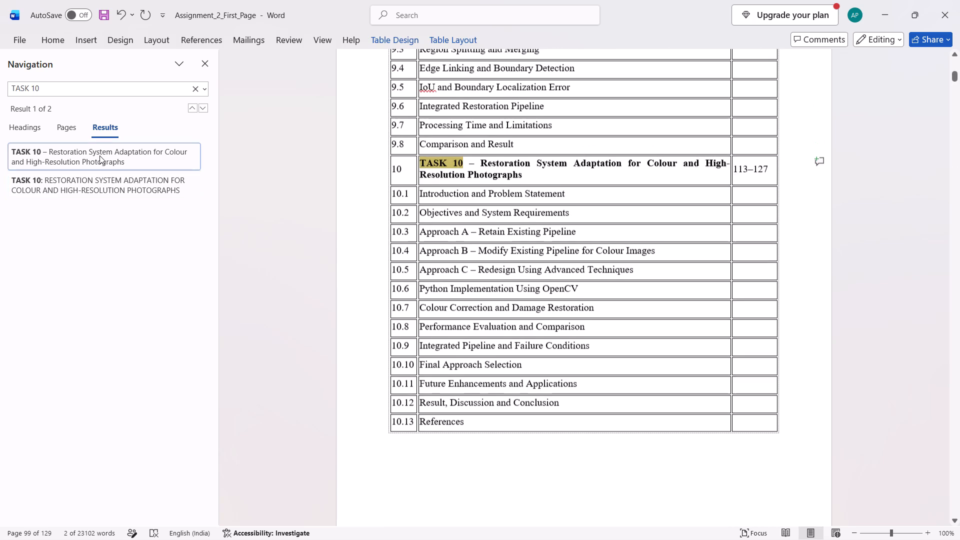
drag(734, 172, 734, 172)
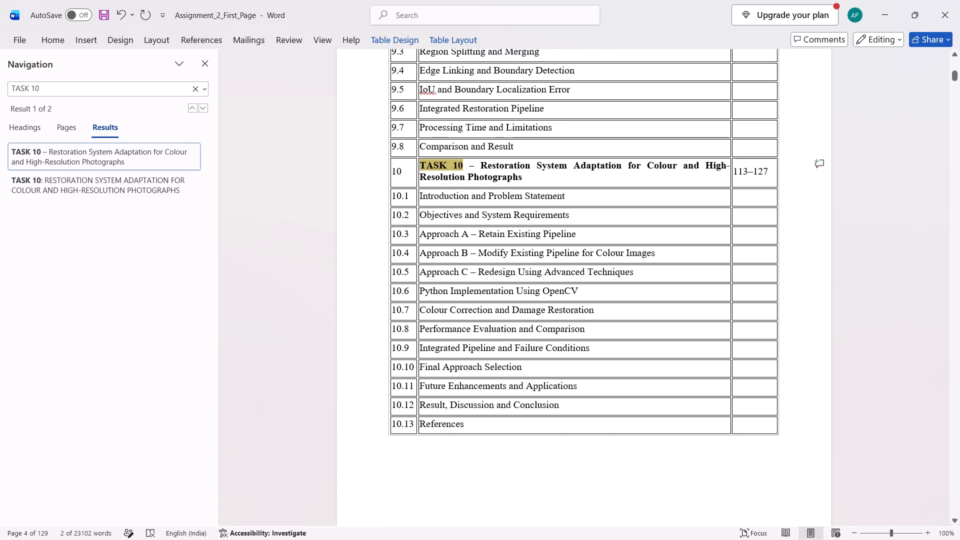
drag(734, 172, 746, 170)
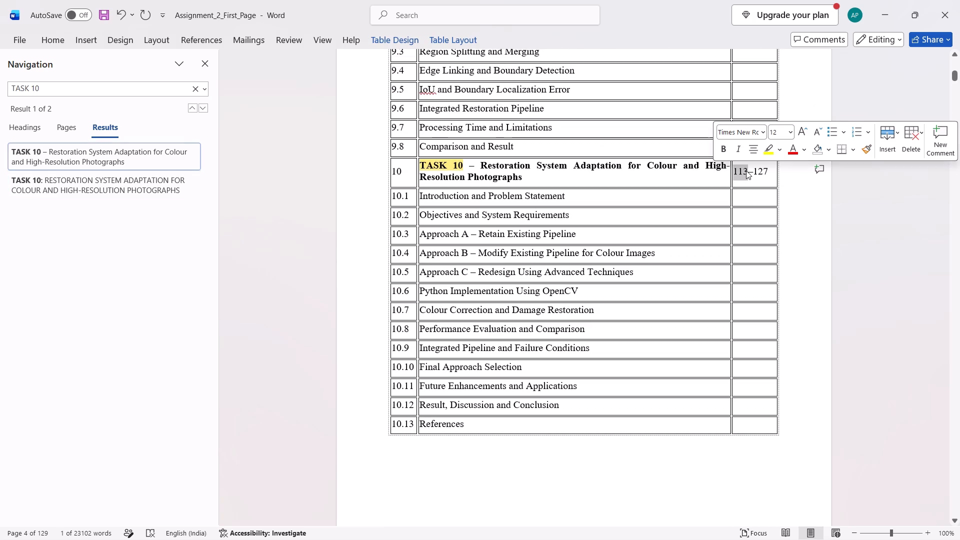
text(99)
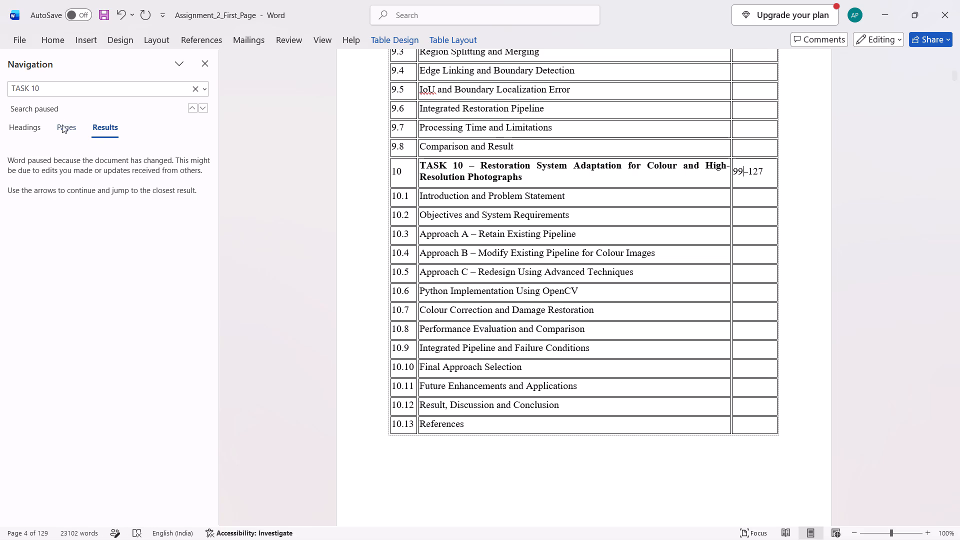
Search the document for TASK 11, and close the search afterward.
click(59, 89)
click(59, 89)
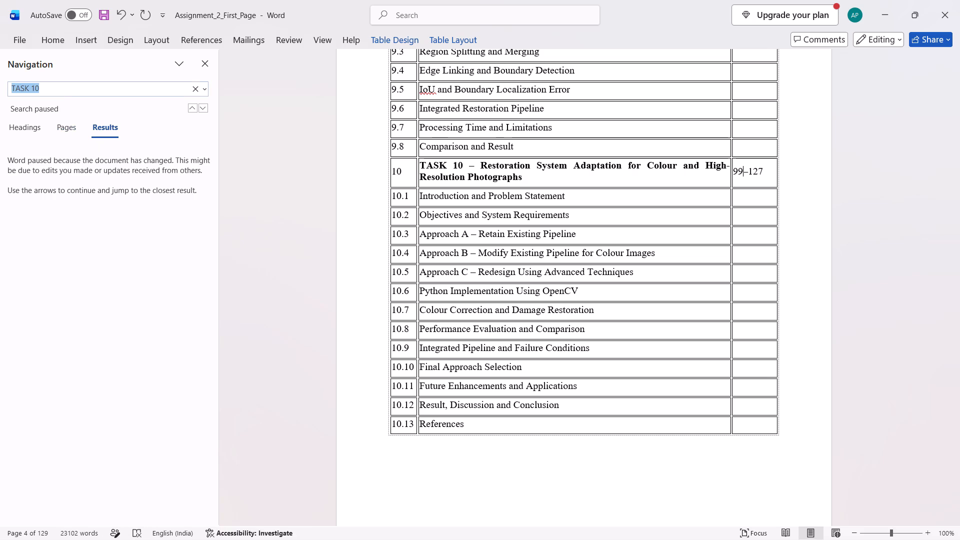
key(BackSpace)
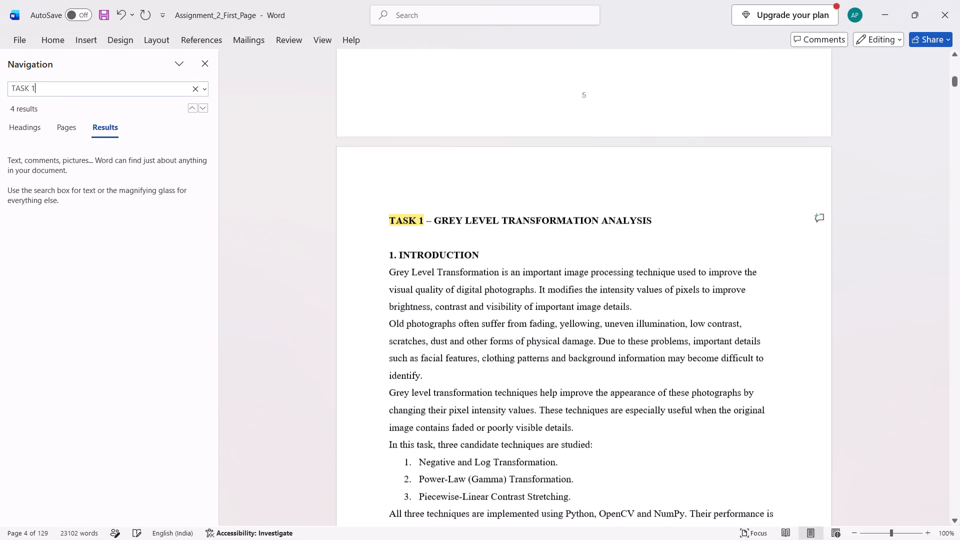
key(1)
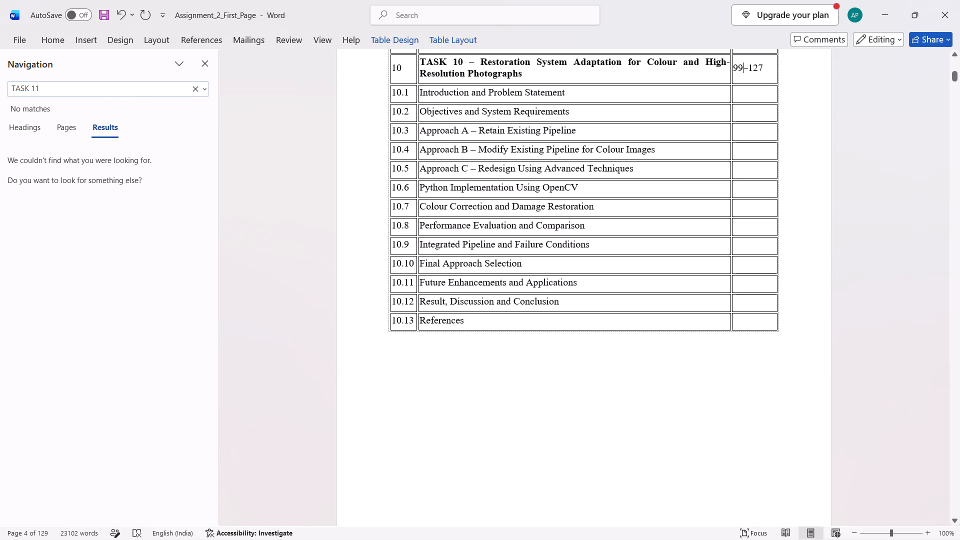
click(204, 62)
Check the page number of the document's last page and set the ending page number in the index's TASK 10 row to 129.
scroll(220, 263, down, 4)
scroll(220, 263, up, 1)
scroll(220, 263, down, 1)
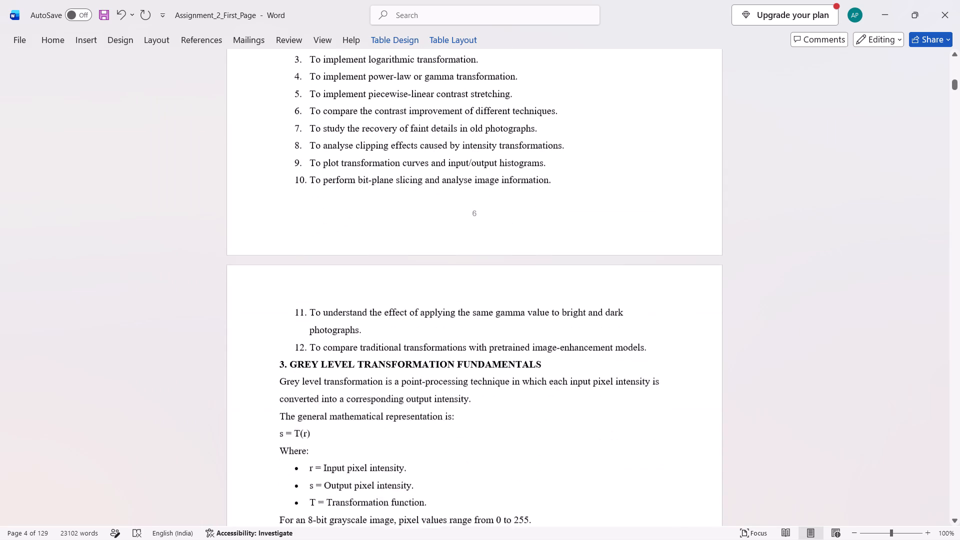
drag(956, 104, 954, 493)
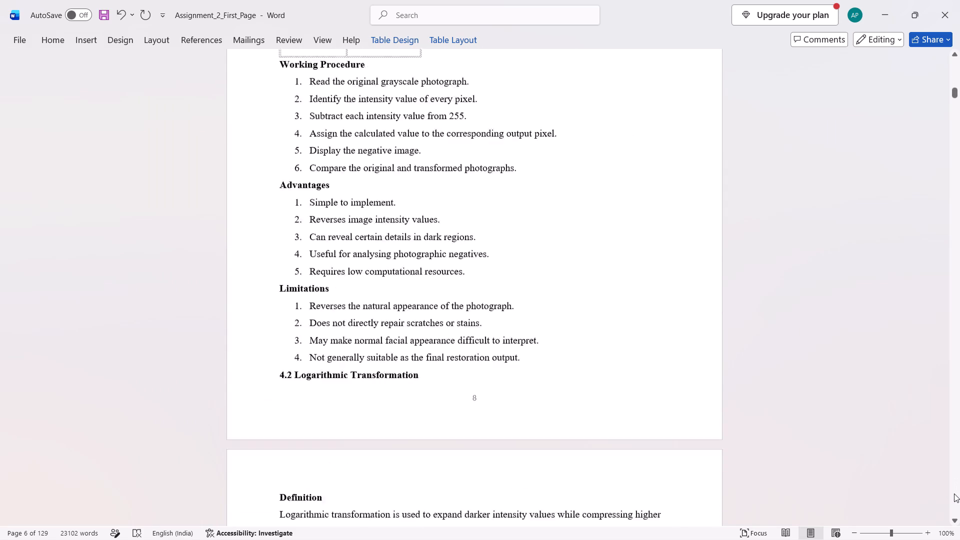
drag(954, 493, 959, 539)
scroll(885, 460, down, 20)
scroll(885, 460, down, 1)
scroll(885, 460, up, 3)
scroll(885, 460, down, 20)
scroll(885, 460, down, 1)
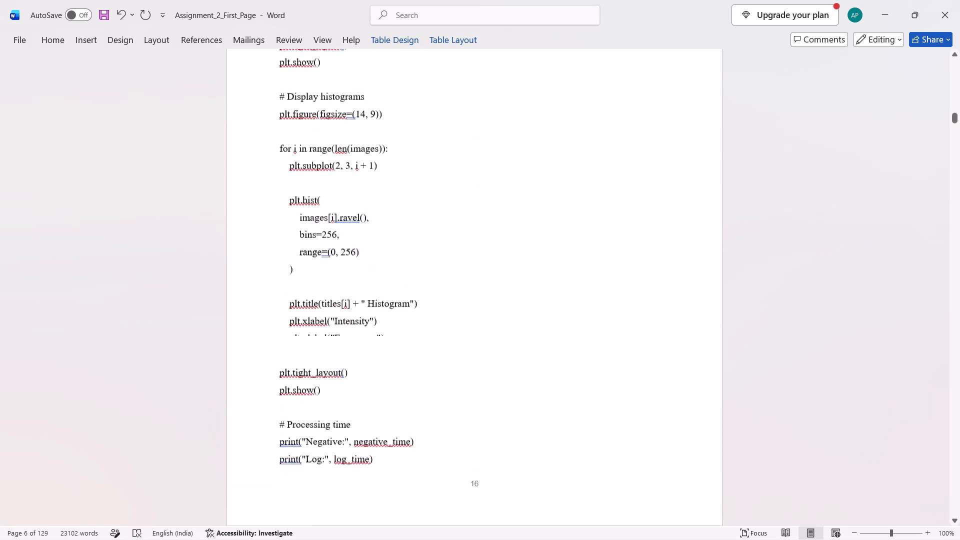
scroll(885, 460, down, 20)
scroll(885, 460, down, 20)
scroll(885, 460, down, 20)
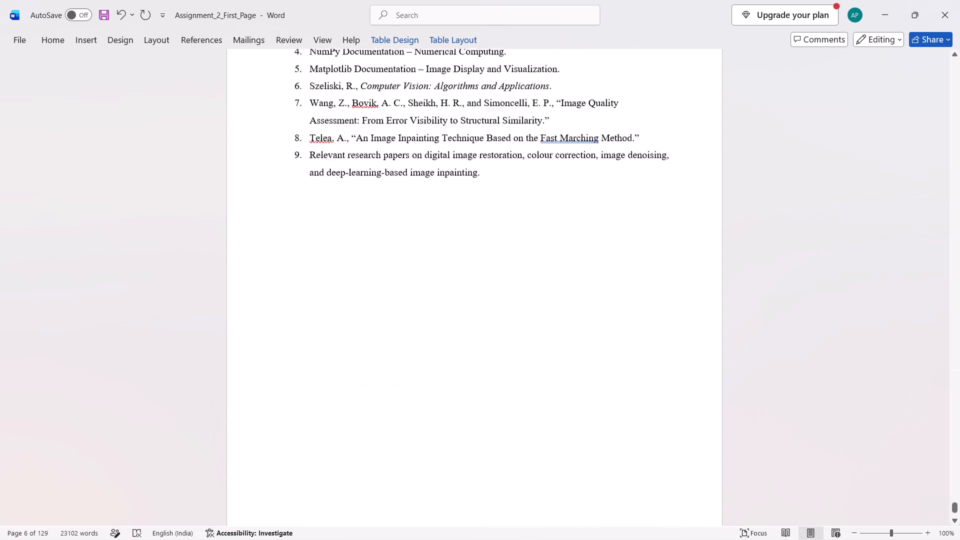
scroll(869, 367, up, 2)
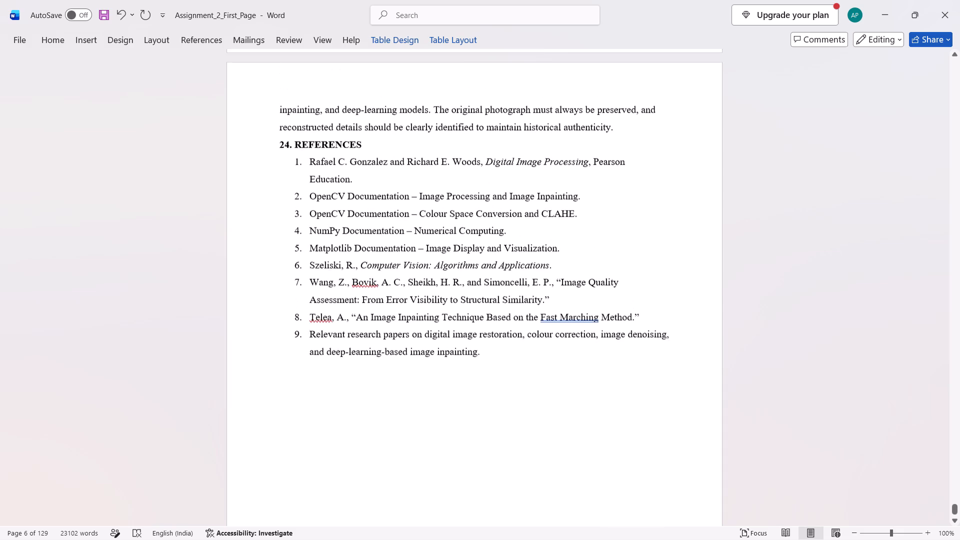
scroll(869, 367, up, 1)
scroll(869, 367, up, 20)
scroll(869, 367, up, 20)
scroll(869, 367, up, 20)
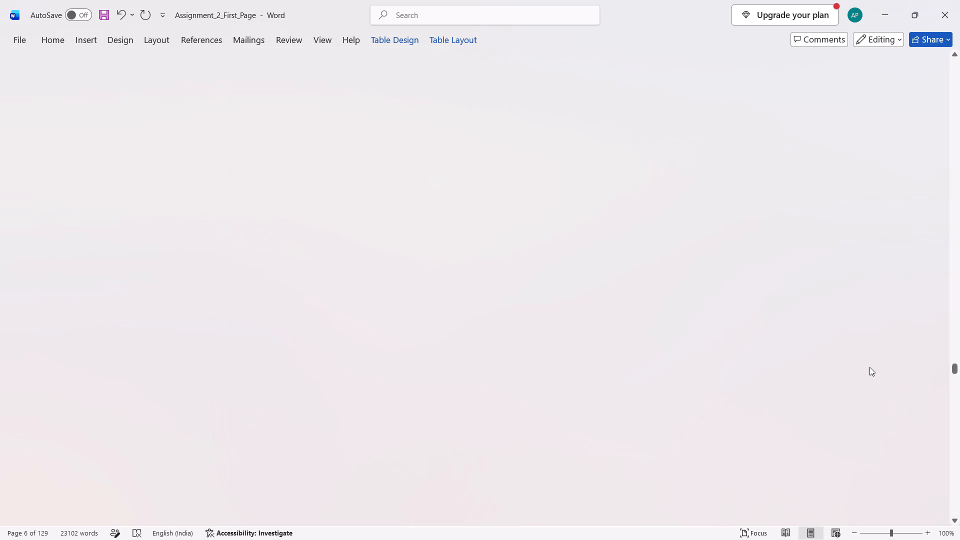
scroll(869, 367, up, 20)
scroll(869, 367, up, 20)
scroll(869, 367, up, 20)
scroll(869, 367, up, 14)
scroll(848, 348, down, 20)
scroll(848, 348, down, 10)
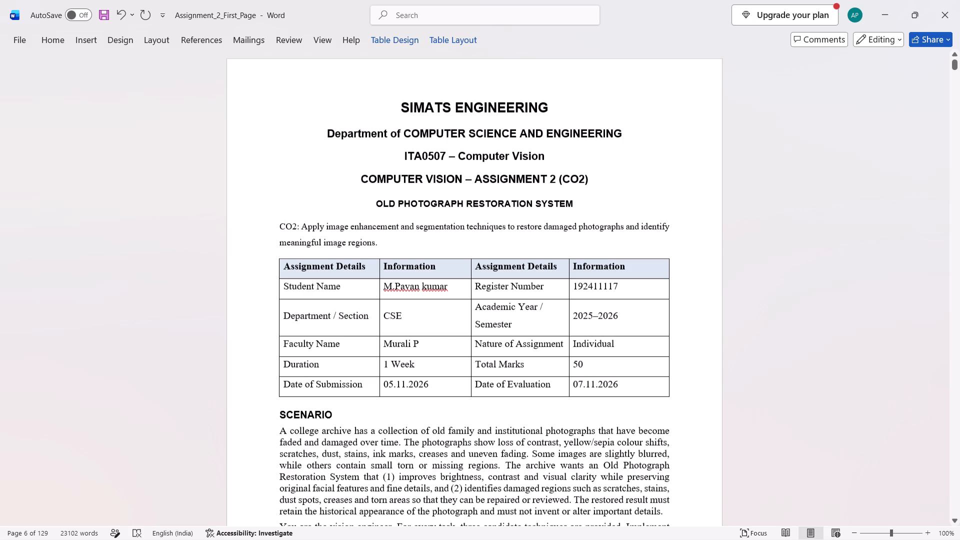
scroll(848, 348, down, 20)
scroll(848, 348, down, 20)
scroll(848, 348, down, 20)
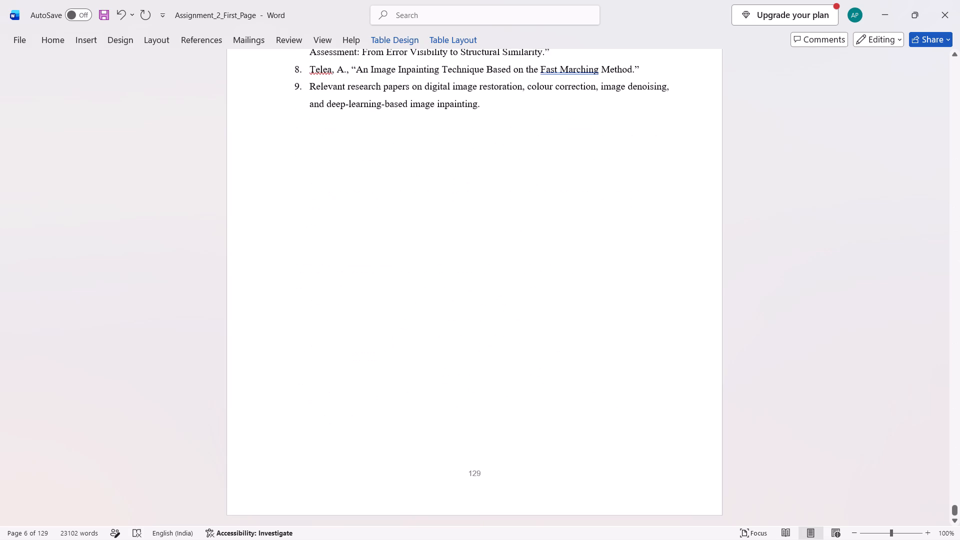
scroll(848, 348, down, 20)
scroll(848, 348, down, 20)
scroll(848, 348, down, 20)
scroll(848, 348, up, 20)
scroll(848, 348, up, 20)
scroll(848, 348, up, 20)
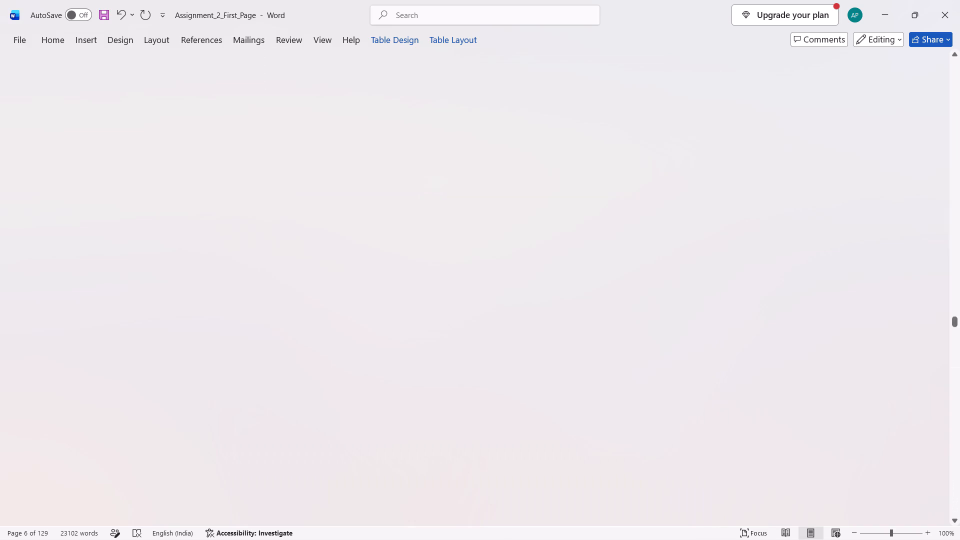
scroll(848, 348, up, 20)
scroll(848, 348, up, 20)
scroll(848, 348, up, 20)
scroll(792, 296, up, 20)
scroll(792, 296, up, 20)
scroll(792, 296, up, 1)
scroll(792, 296, down, 1)
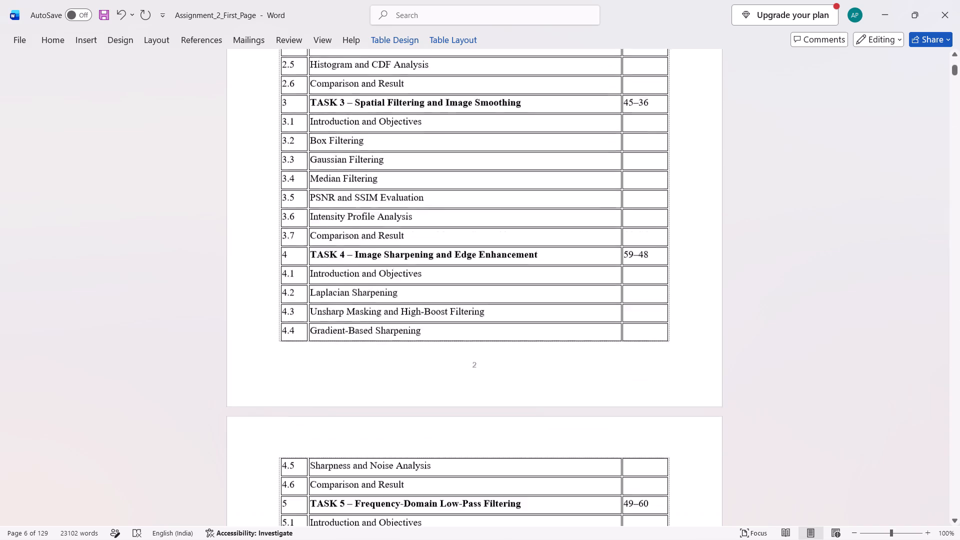
scroll(792, 296, down, 1)
scroll(718, 288, down, 2)
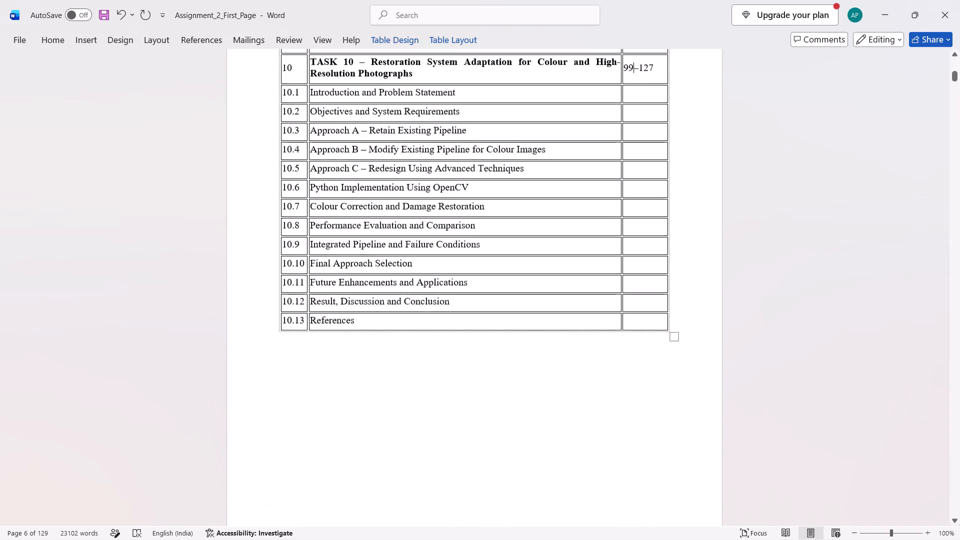
click(648, 64)
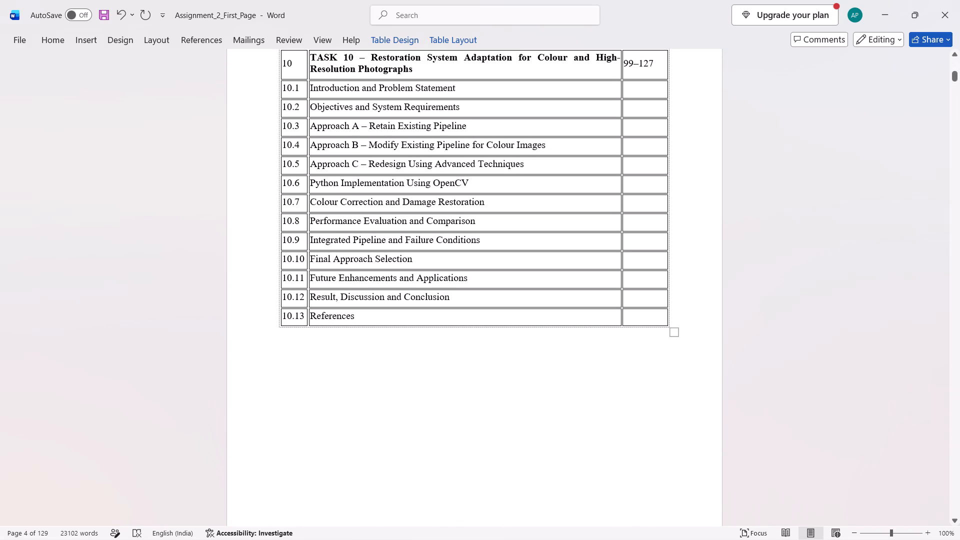
key(Delete)
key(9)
Set the ending page number in the index's TASK 9 row to 98.
scroll(648, 64, up, 1)
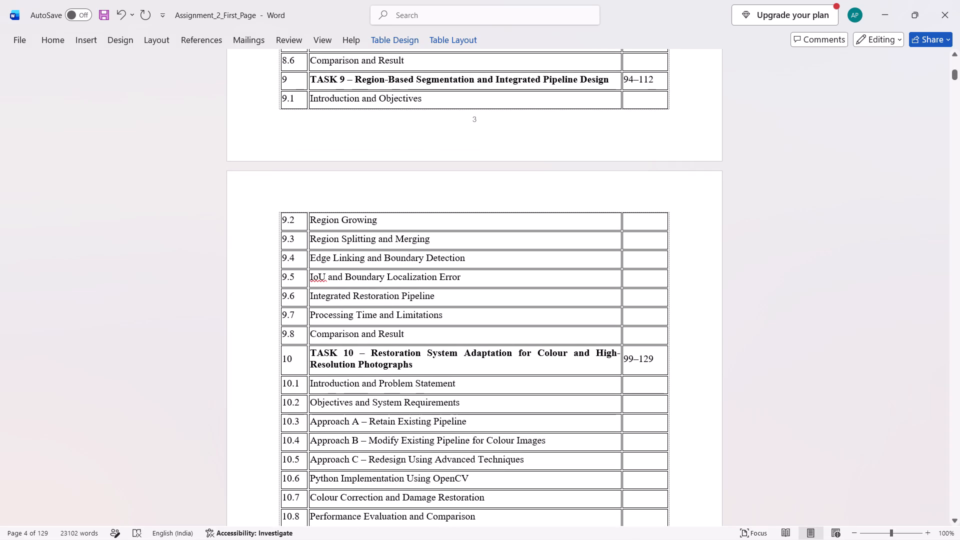
drag(640, 79, 652, 78)
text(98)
Set the ending page number in the index's TASK 8 row to 94.
scroll(652, 78, up, 1)
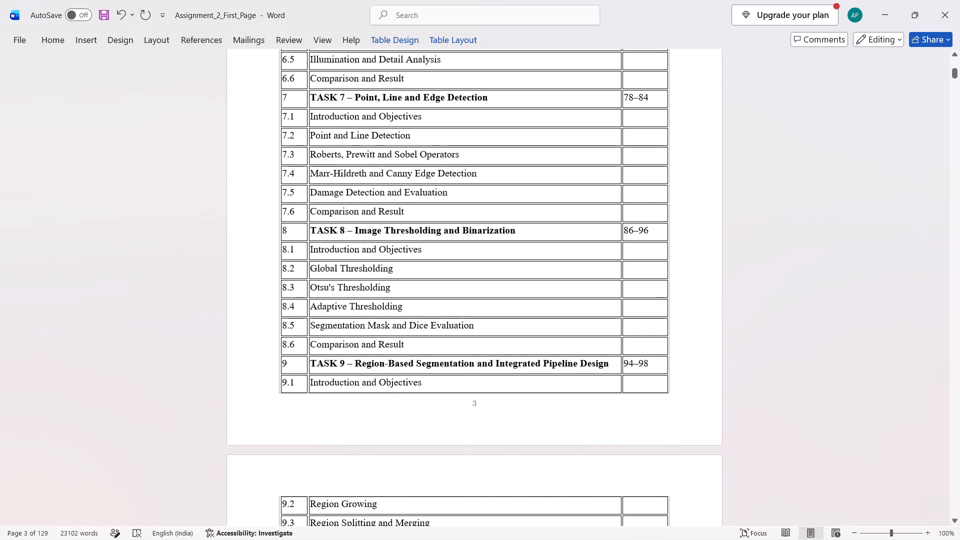
click(642, 232)
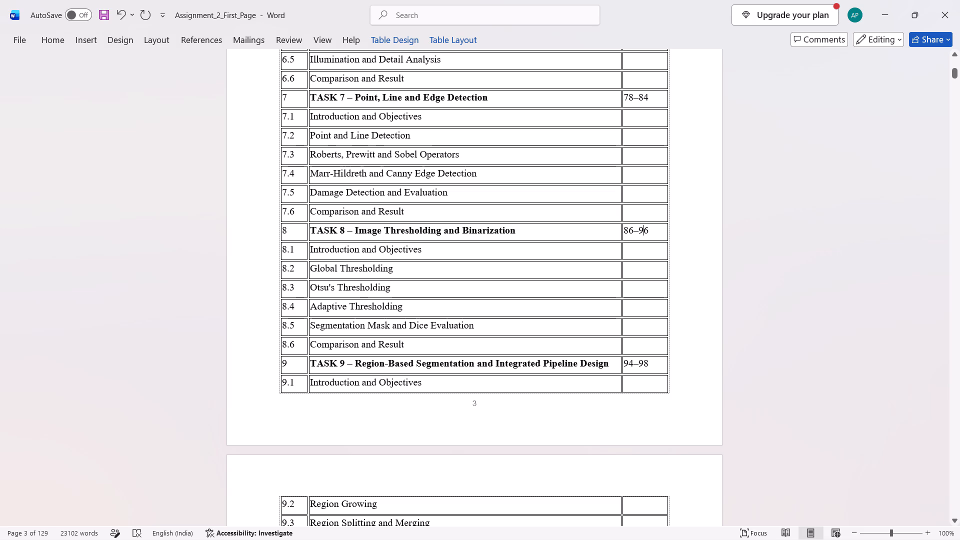
key(Delete)
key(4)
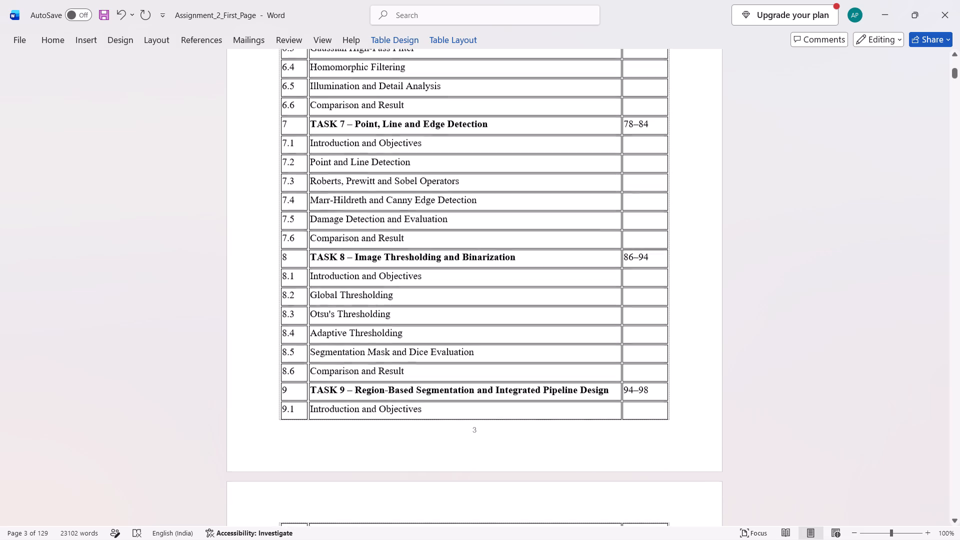
Set the ending page number in the index's TASK 7 row to 85.
drag(639, 123, 648, 124)
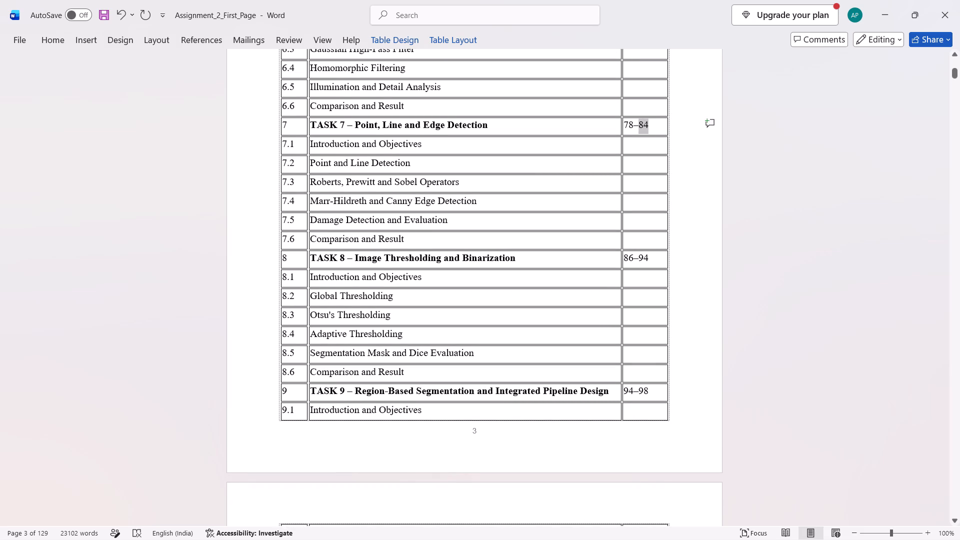
drag(648, 124, 648, 123)
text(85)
Set the ending page number in the index's TASK 6 row to 77.
scroll(648, 123, up, 1)
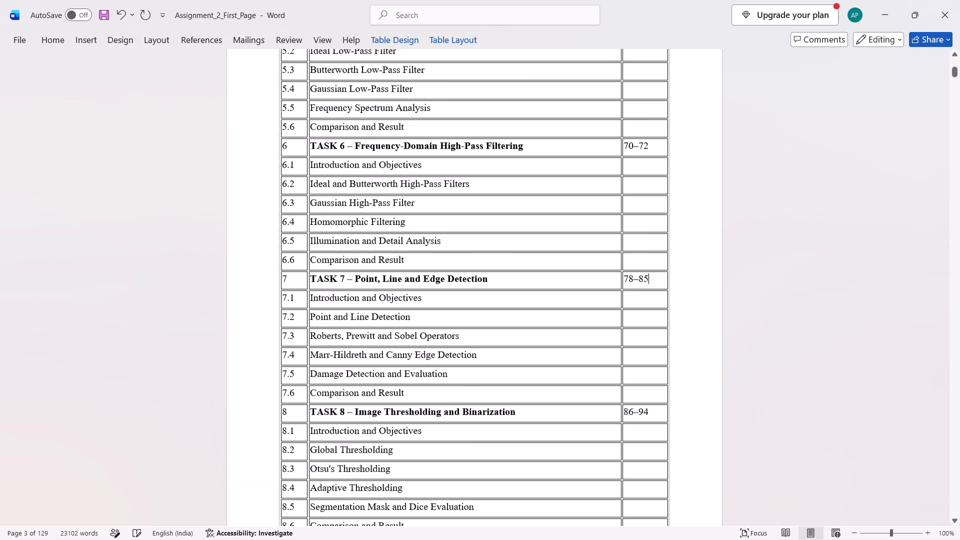
scroll(648, 123, up, 1)
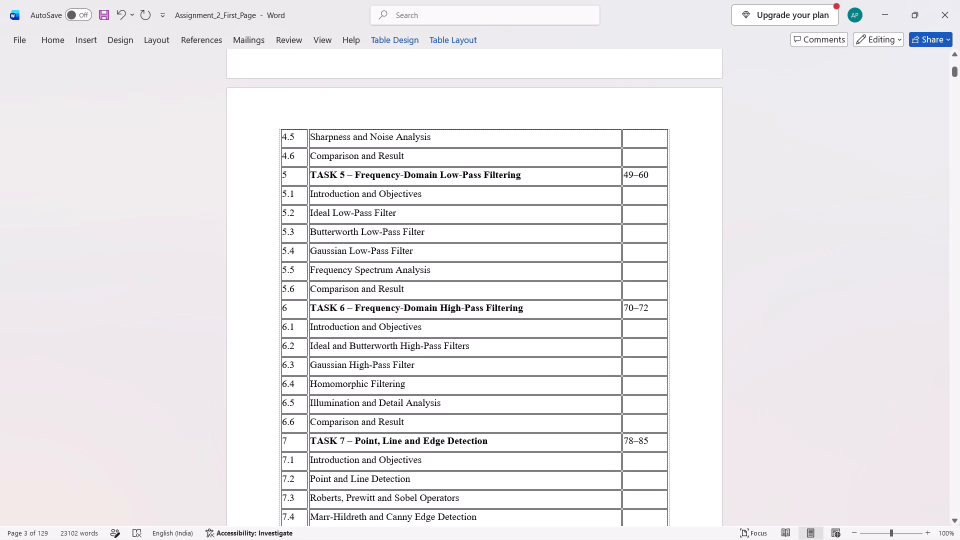
drag(639, 308, 646, 307)
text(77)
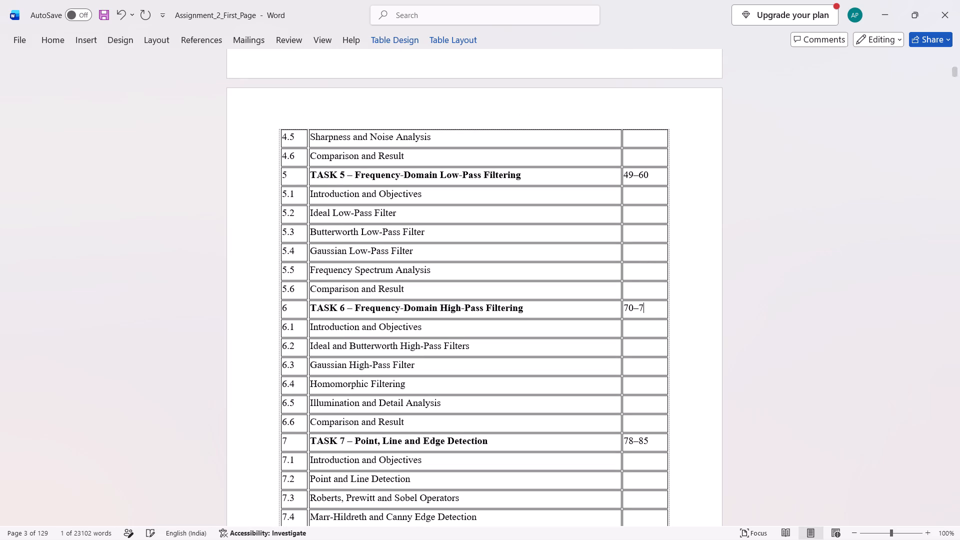
Set the ending page number in the index's TASK 5 row to 69.
click(646, 176)
key(BackSpace)
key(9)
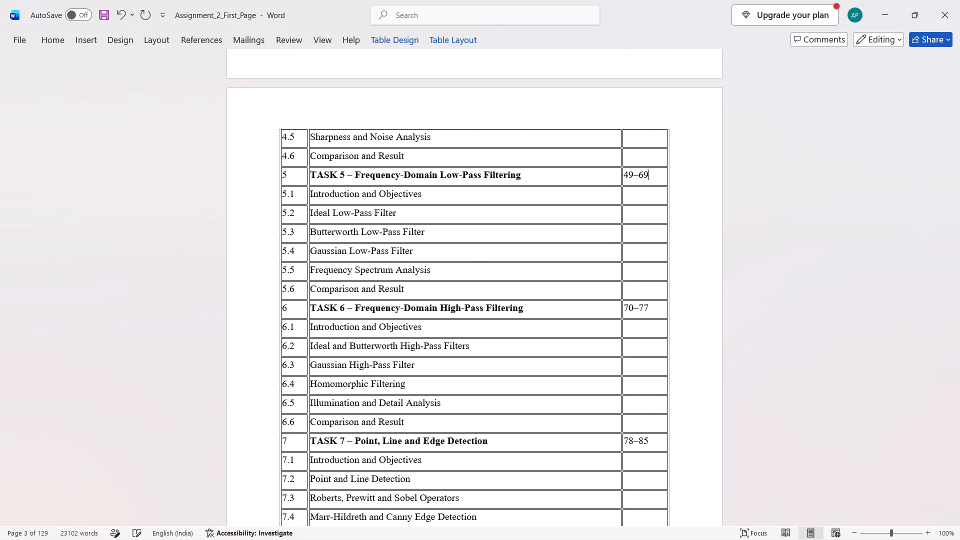
Set the ending page number in the index's TASK 3 row to 58.
scroll(646, 176, up, 1)
scroll(638, 393, down, 1)
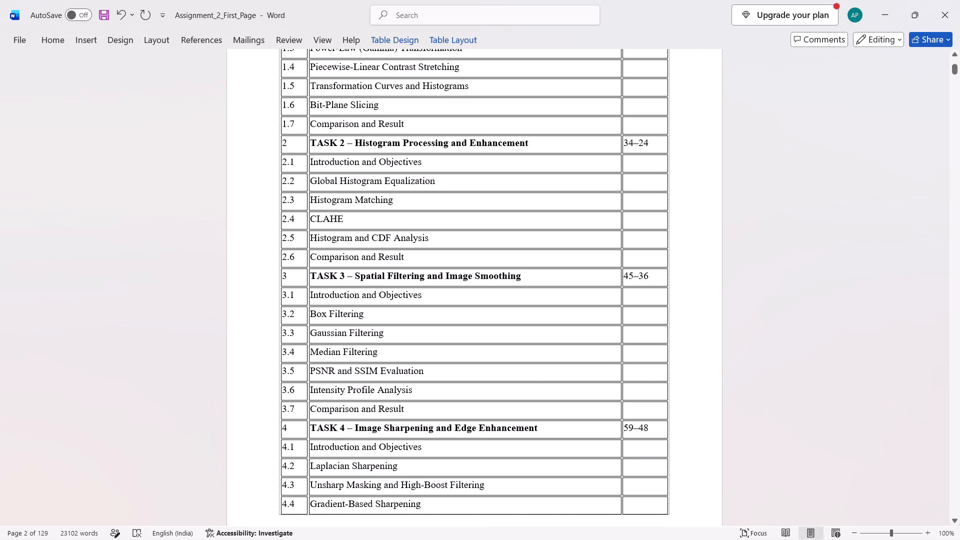
scroll(638, 393, down, 1)
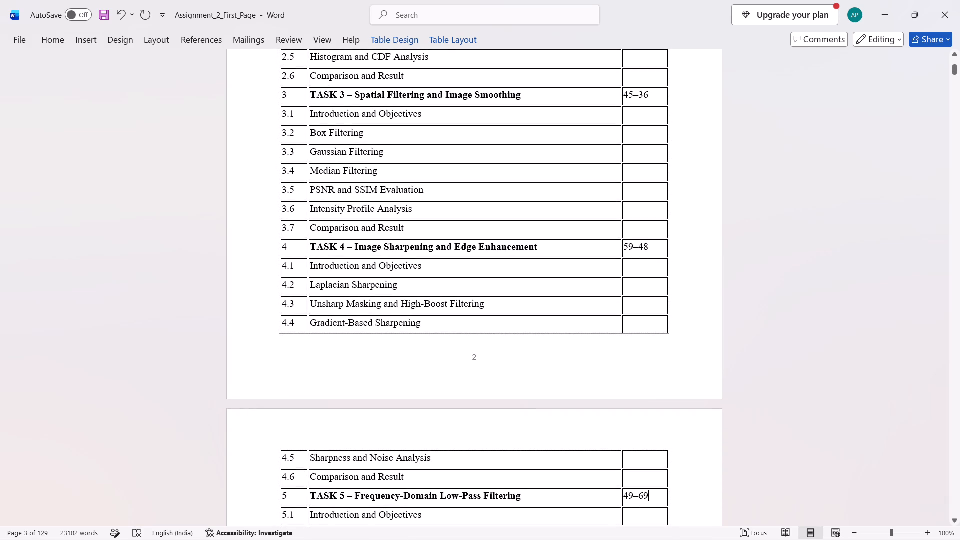
scroll(651, 251, up, 1)
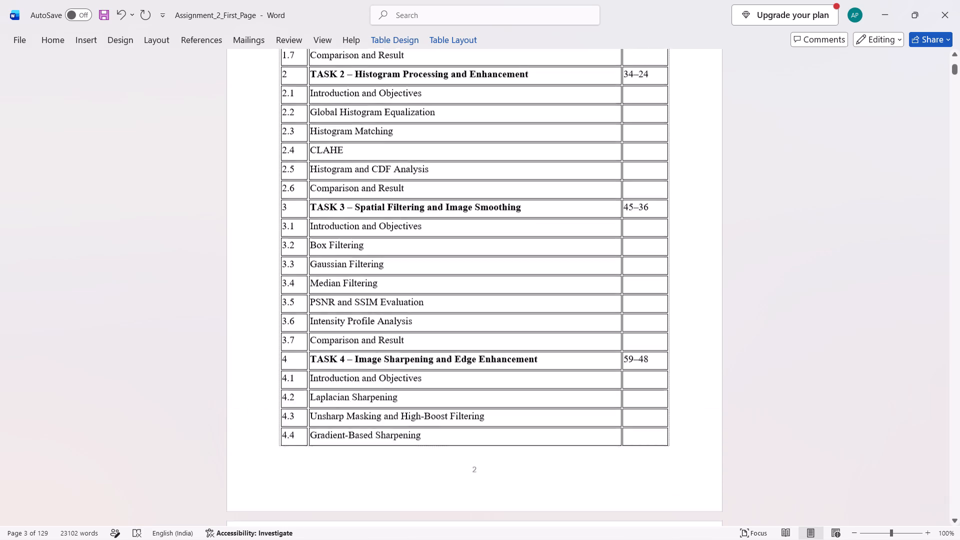
scroll(651, 251, up, 1)
drag(640, 259, 642, 259)
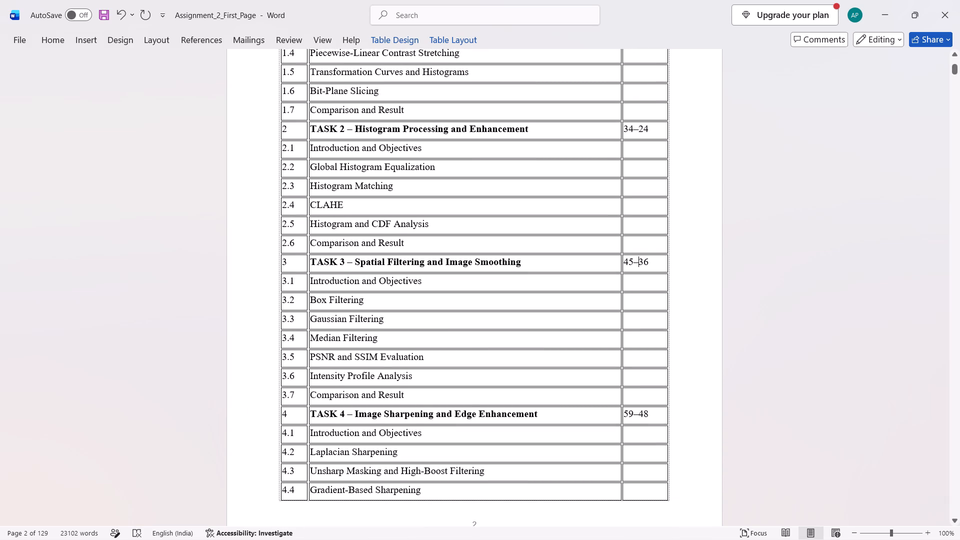
drag(642, 259, 647, 259)
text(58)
Set the ending page number in the index's TASK 2 row to 44.
click(643, 127)
key(BackSpace)
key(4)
Set the ending page number in the index's TASK 1 row to 33.
scroll(643, 127, up, 1)
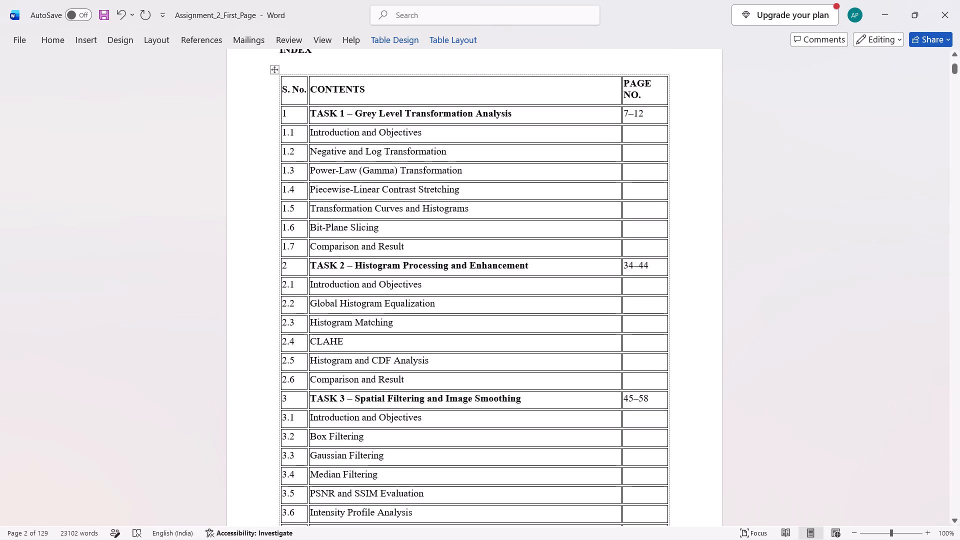
drag(634, 113, 642, 109)
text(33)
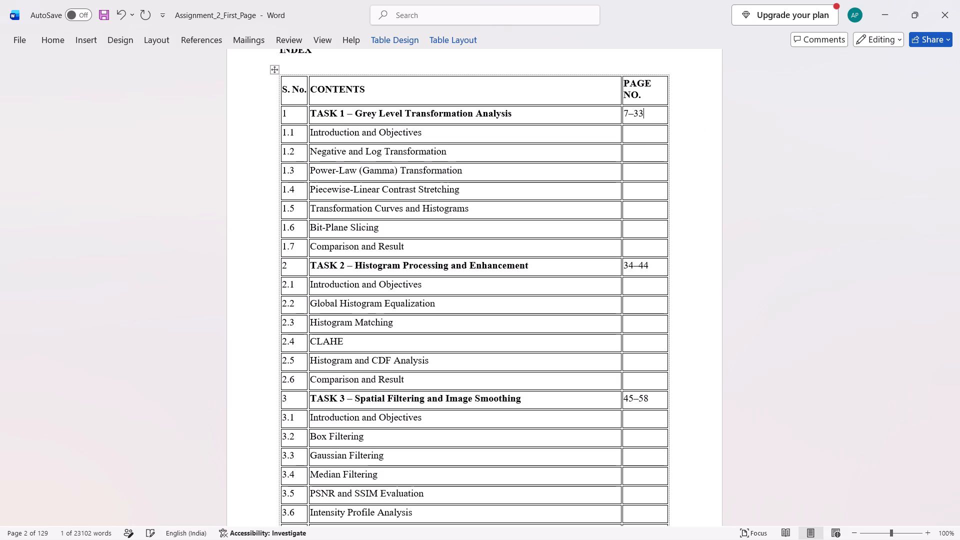
Look over the document from the cover page to the references at its end and return to the cover page.
scroll(642, 109, up, 2)
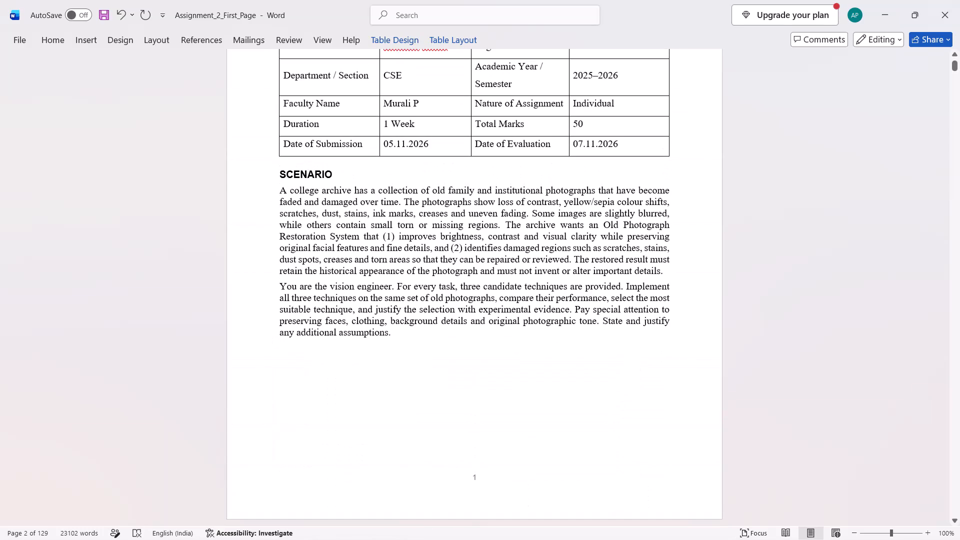
scroll(642, 109, down, 20)
scroll(642, 109, down, 4)
scroll(642, 109, up, 3)
scroll(642, 109, down, 20)
scroll(642, 109, down, 20)
scroll(642, 109, down, 20)
scroll(642, 109, down, 20)
scroll(642, 109, down, 20)
scroll(642, 109, down, 20)
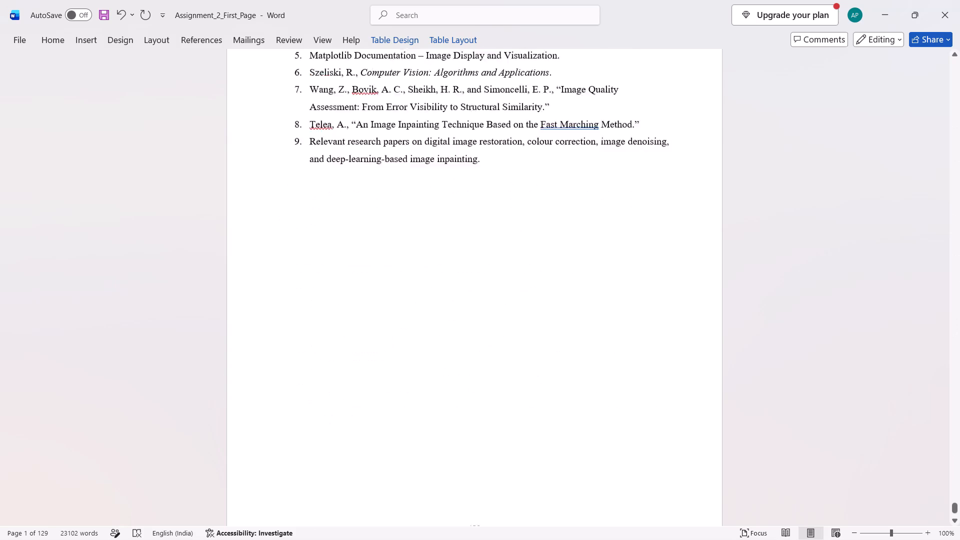
scroll(642, 109, down, 20)
scroll(642, 109, down, 20)
scroll(642, 109, down, 20)
scroll(642, 109, up, 20)
scroll(642, 109, up, 20)
scroll(642, 109, up, 20)
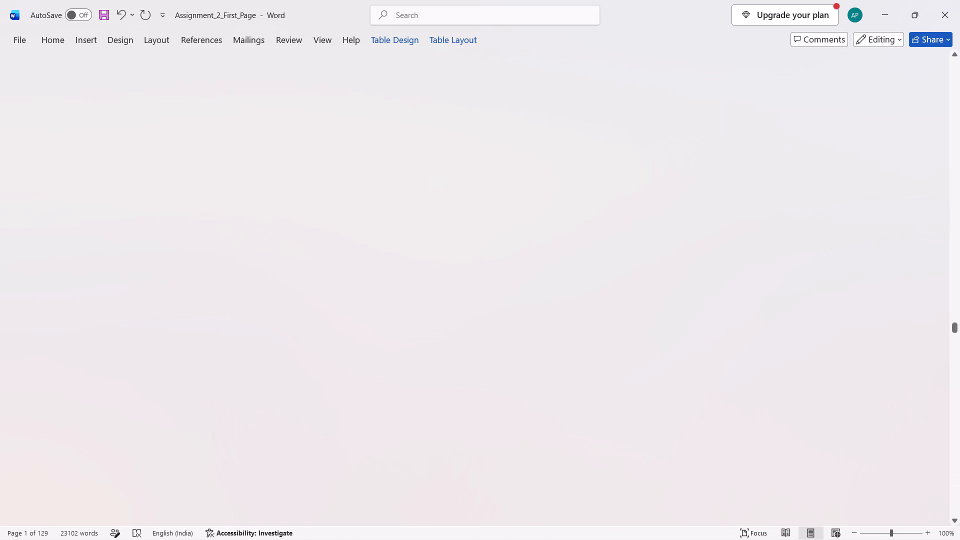
scroll(642, 109, up, 20)
scroll(642, 109, up, 20)
scroll(642, 109, up, 20)
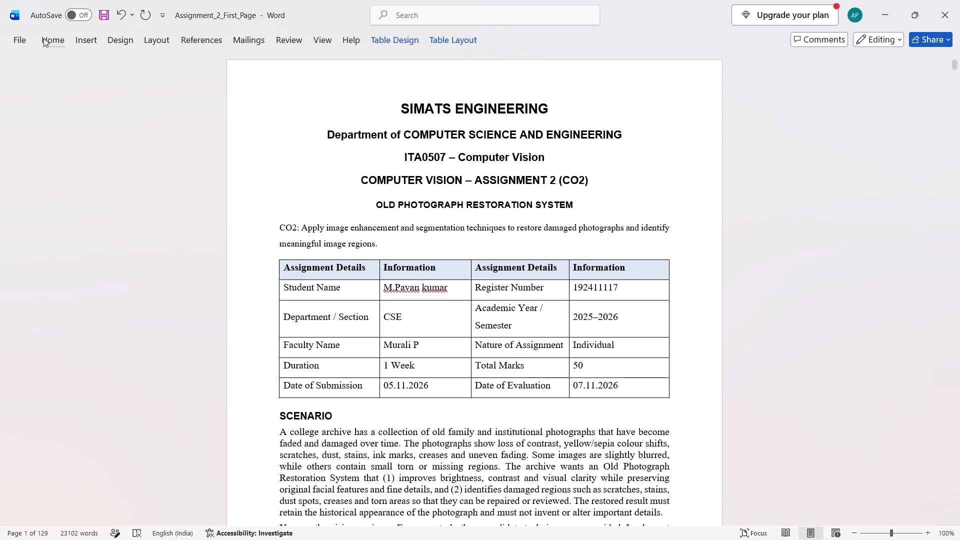
Open the Save As dialog in the Downloads folder on this PC for saving the document under another name.
click(24, 36)
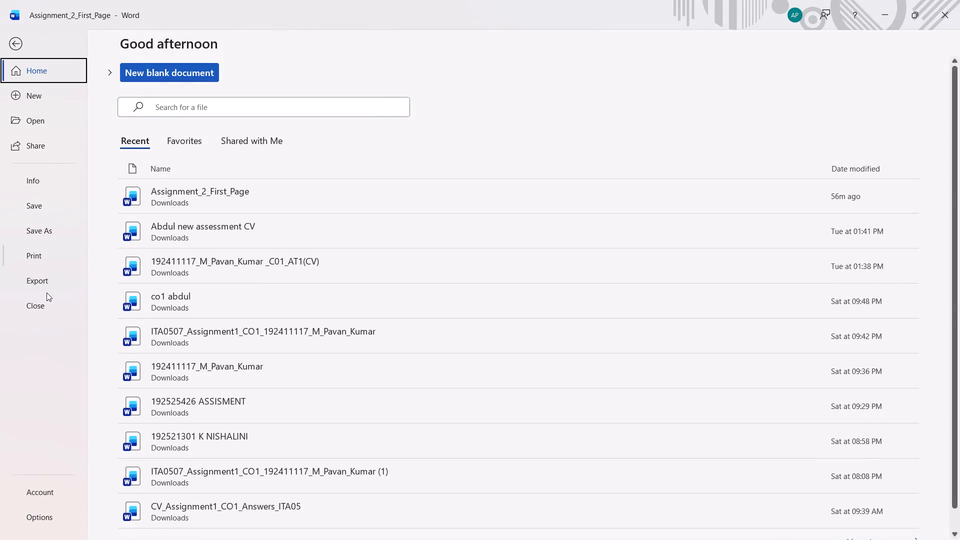
click(51, 229)
click(168, 274)
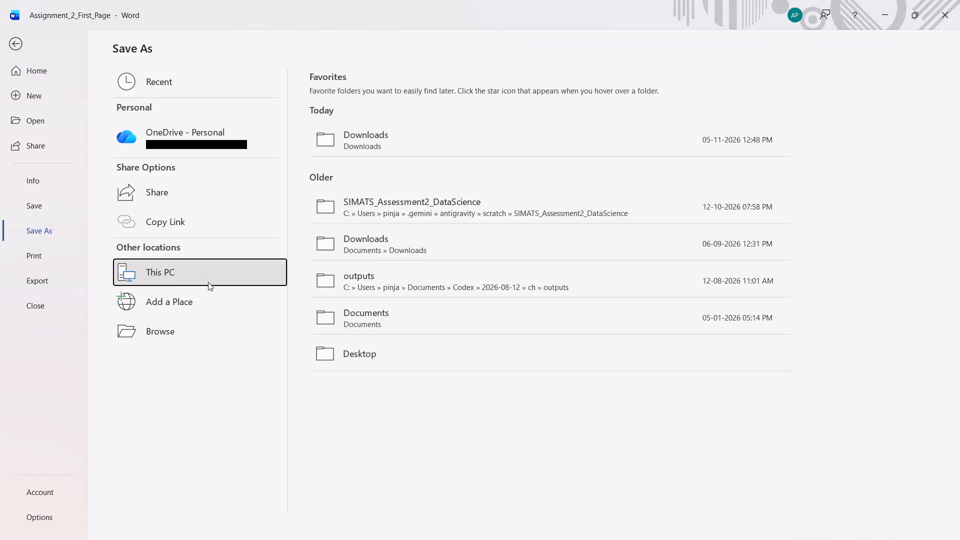
click(196, 290)
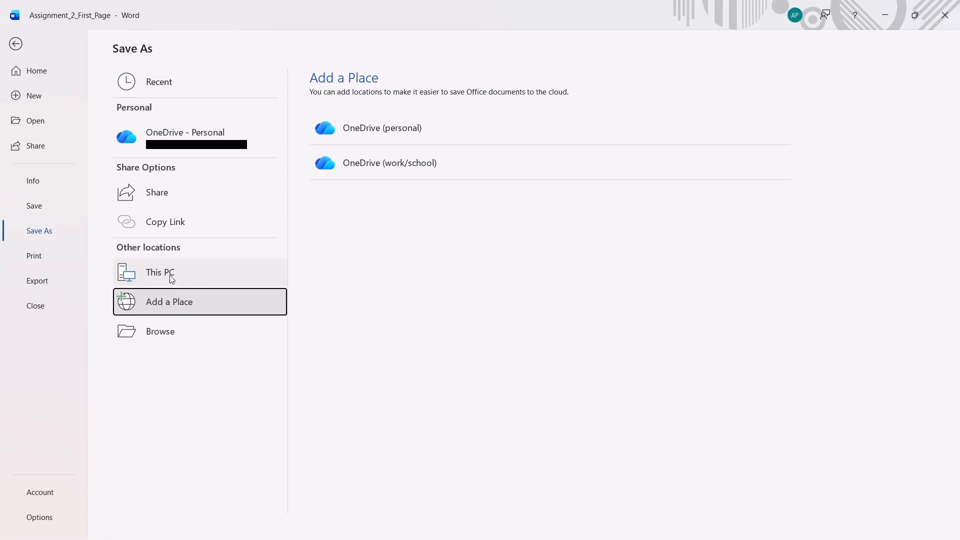
click(169, 272)
click(167, 335)
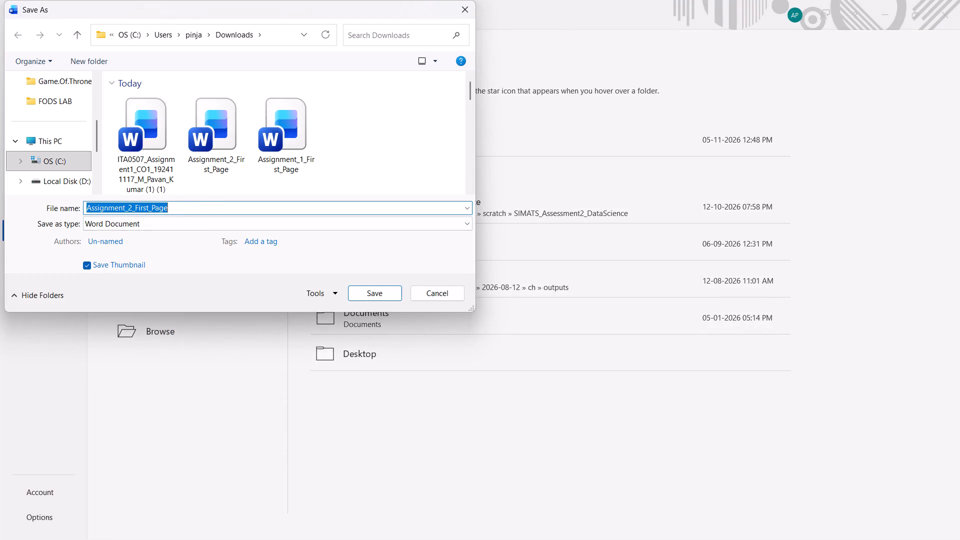
Set the file name to the student's register number and name followed by Co1_At_2, joined with underscores.
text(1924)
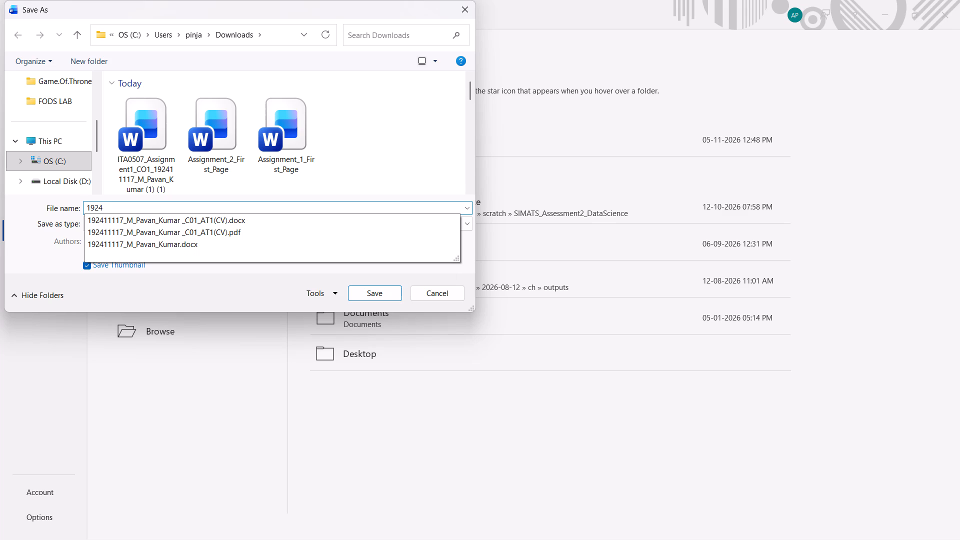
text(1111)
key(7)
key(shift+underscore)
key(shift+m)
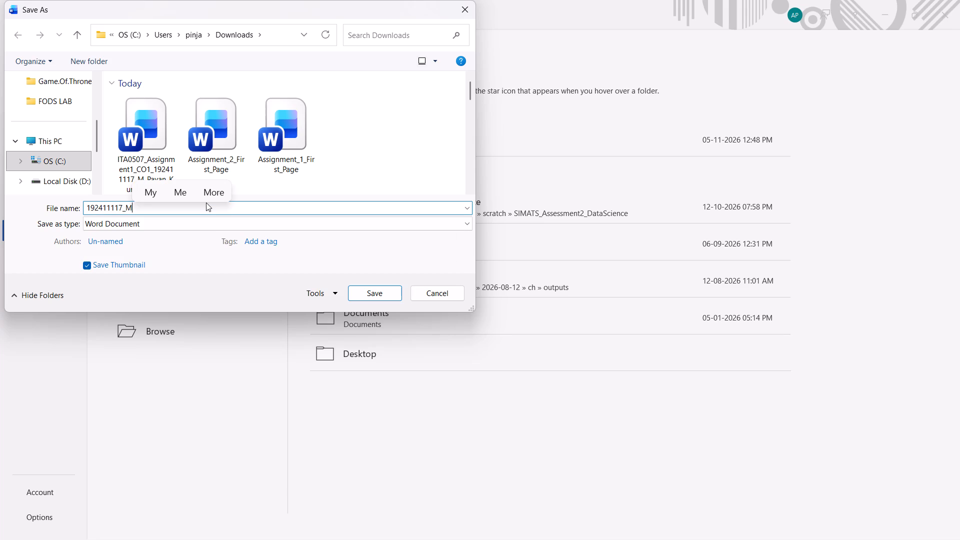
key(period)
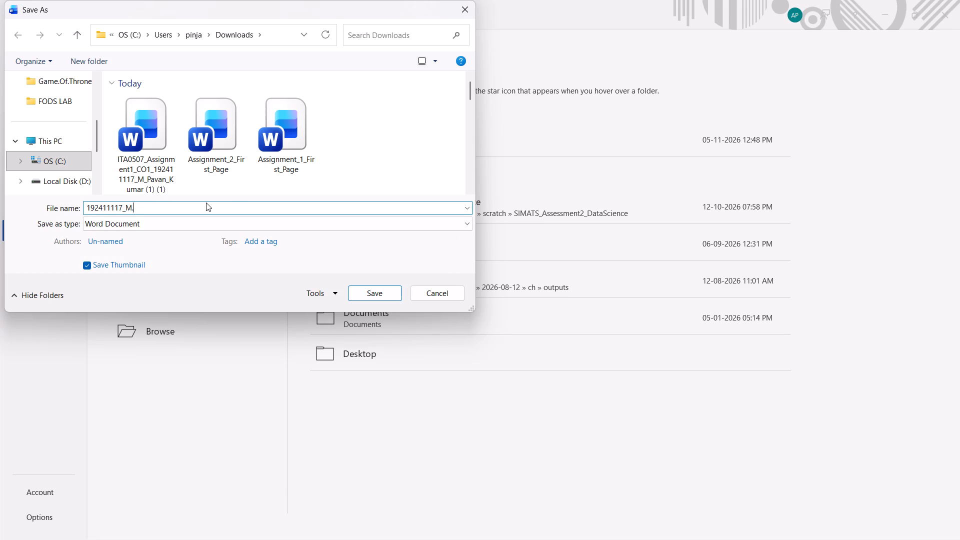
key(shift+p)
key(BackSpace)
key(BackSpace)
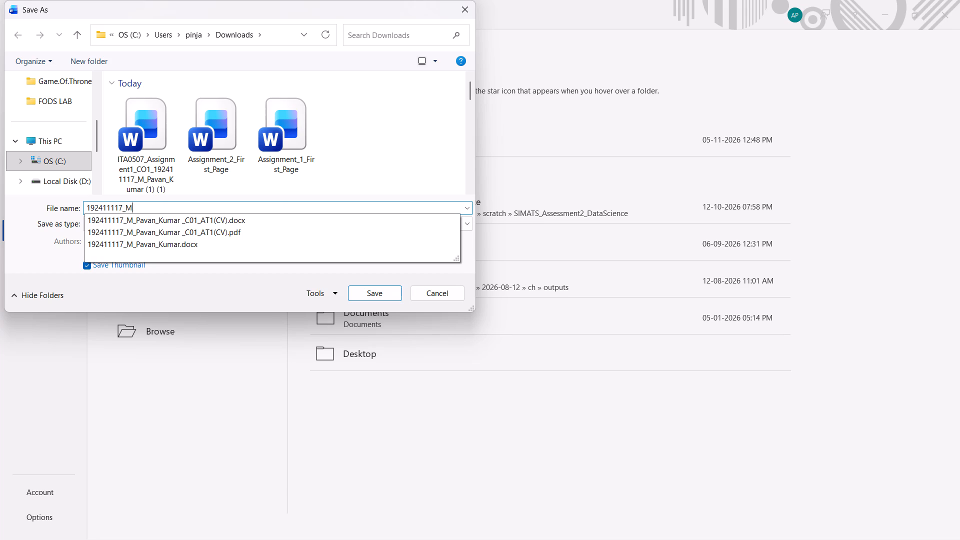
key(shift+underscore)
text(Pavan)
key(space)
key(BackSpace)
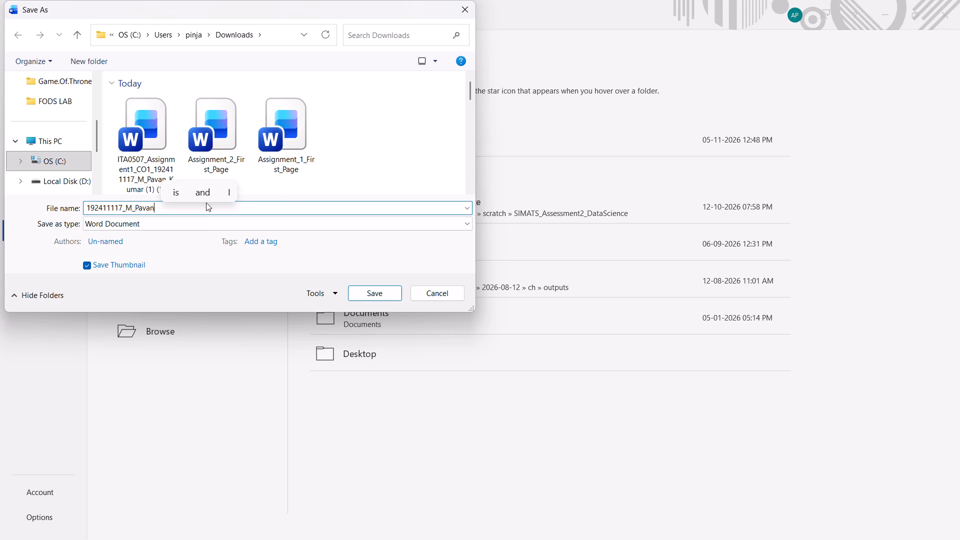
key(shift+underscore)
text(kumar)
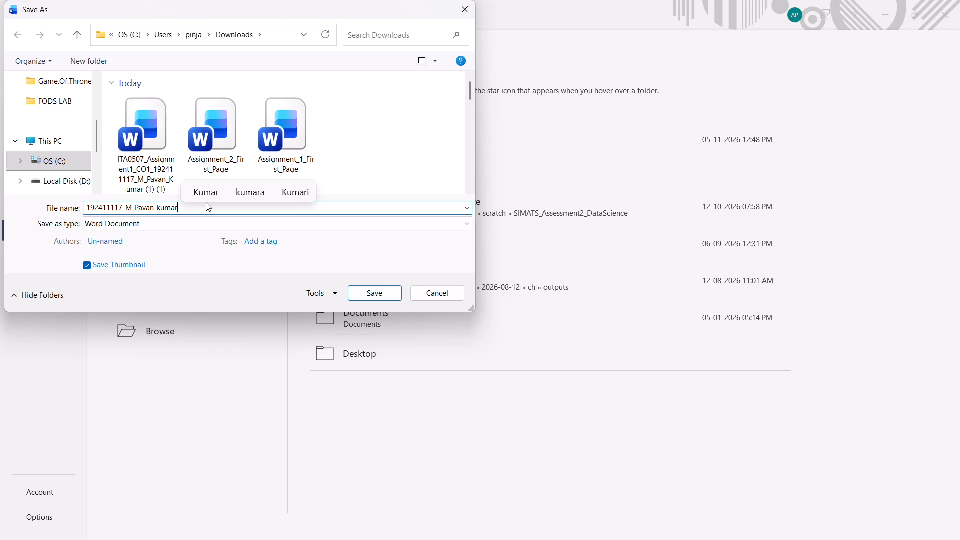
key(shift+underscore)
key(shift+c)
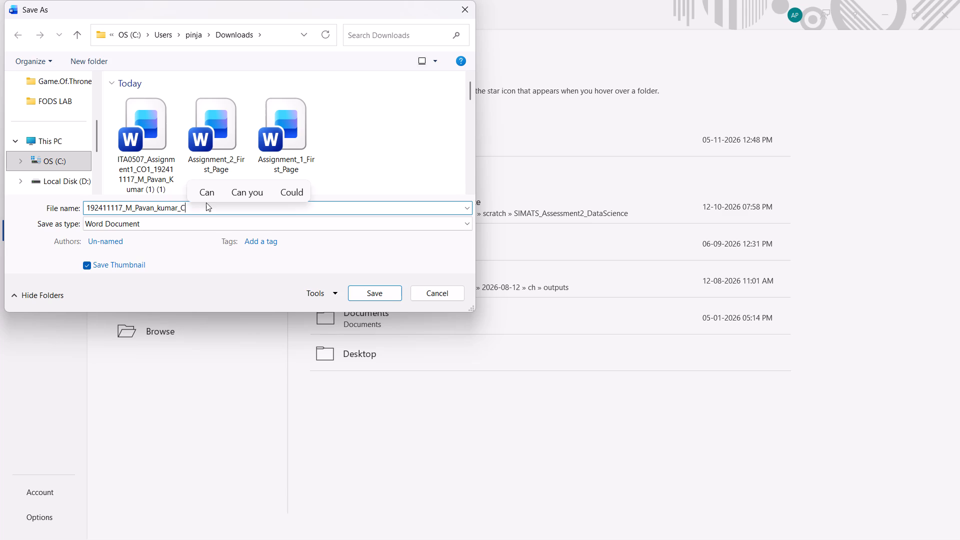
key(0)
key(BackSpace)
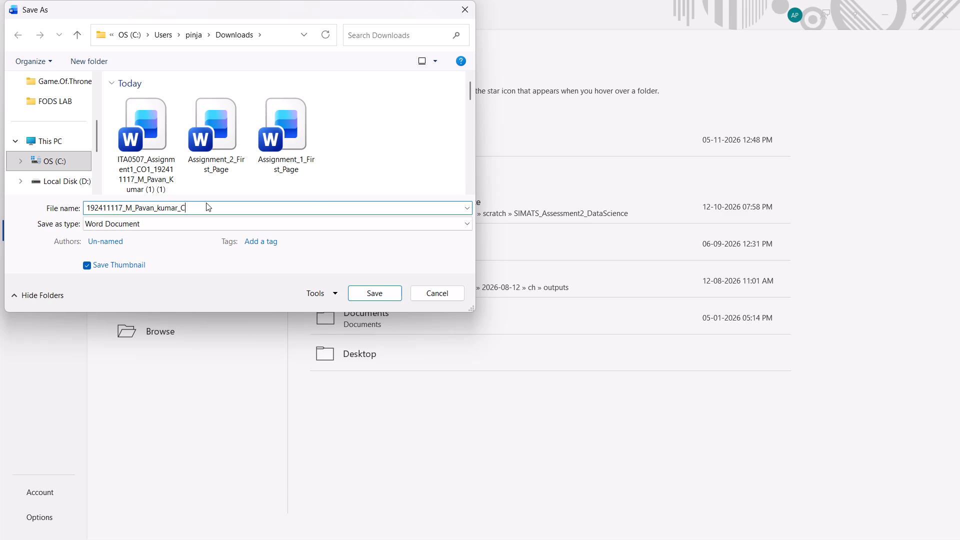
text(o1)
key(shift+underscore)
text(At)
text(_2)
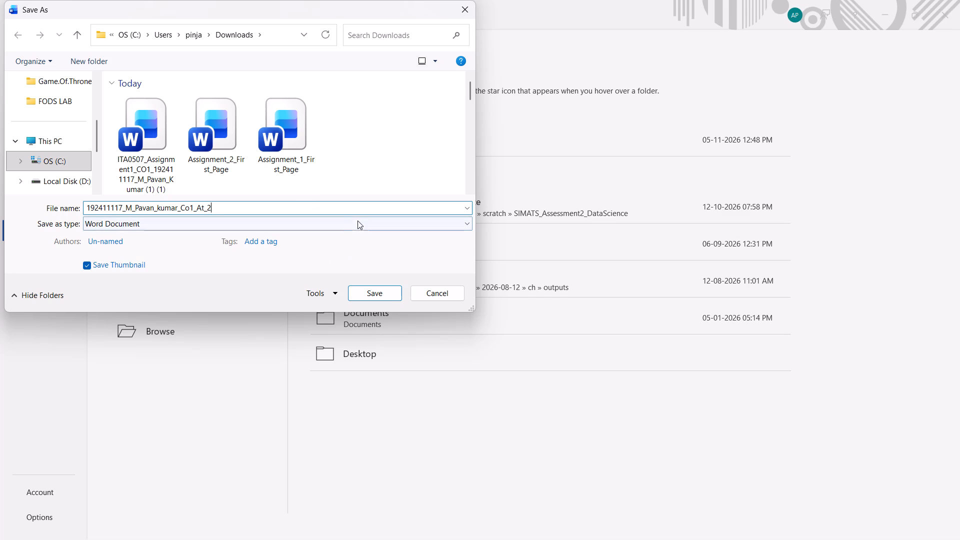
Choose PDF as the file type, clear the author entry, and save the file in Downloads.
click(358, 226)
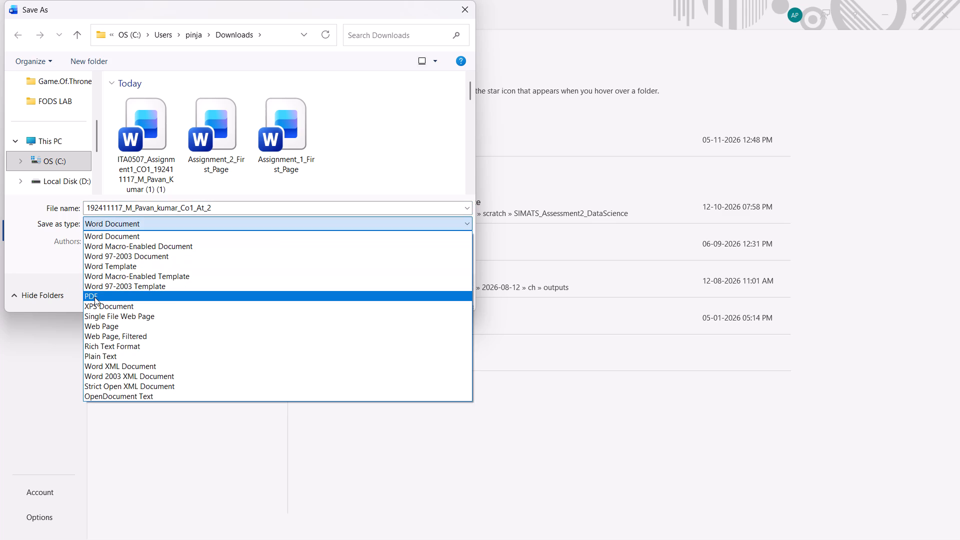
click(94, 297)
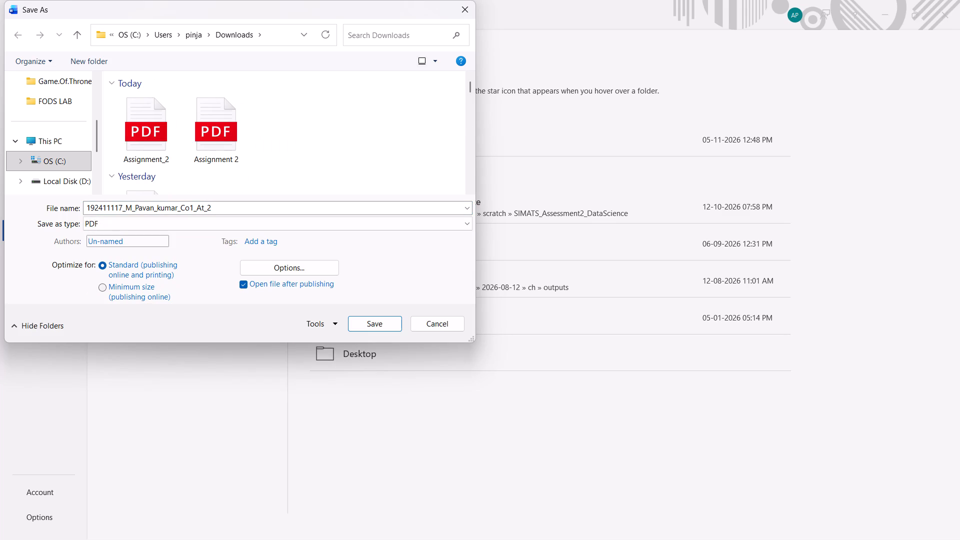
click(121, 242)
key(ctrl+a)
key(BackSpace)
click(381, 321)
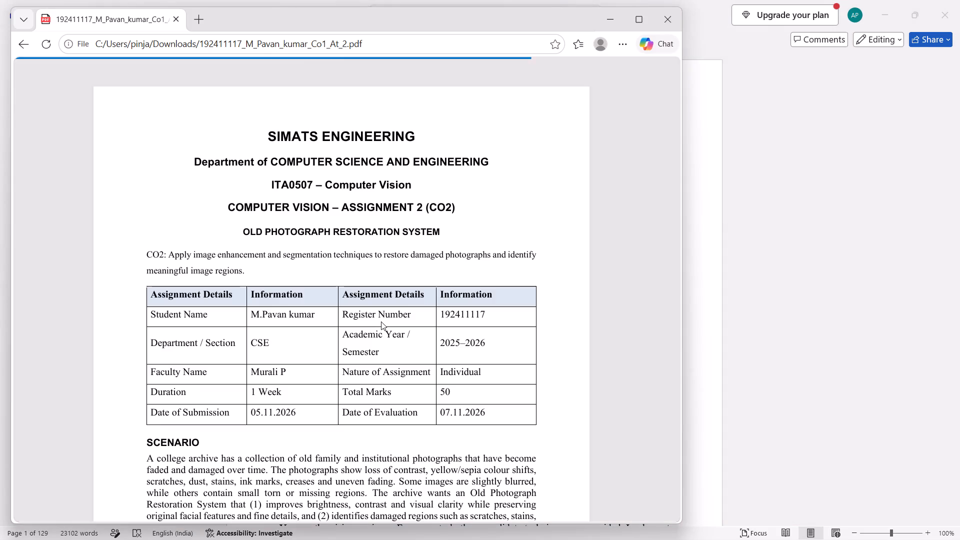
Look through the published PDF from the cover page and index to the references on the last page, and close it.
scroll(381, 321, down, 4)
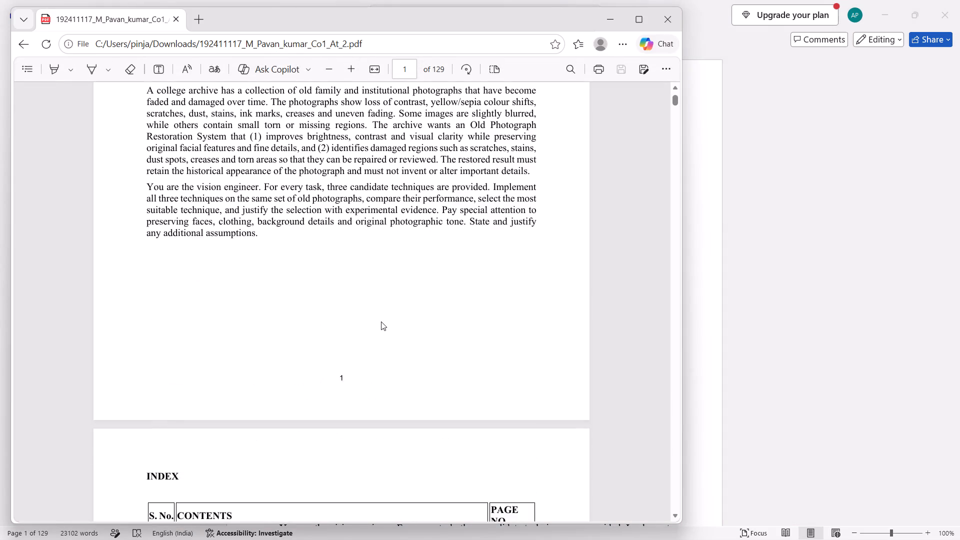
scroll(381, 321, down, 12)
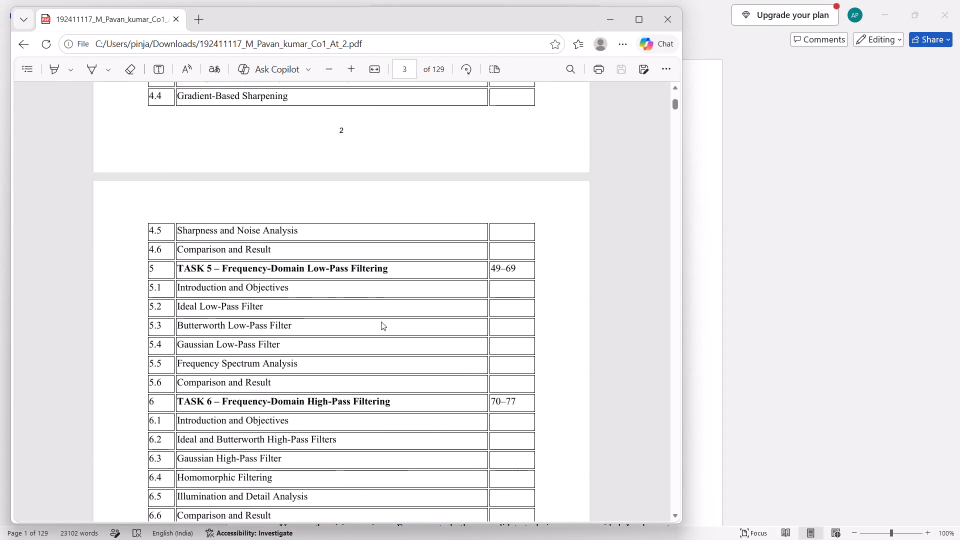
scroll(381, 321, down, 18)
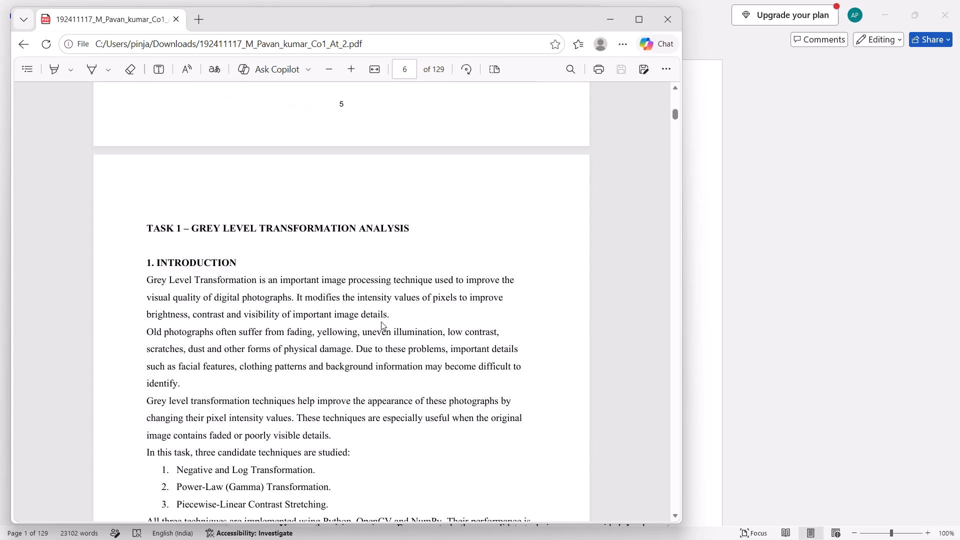
scroll(381, 321, down, 11)
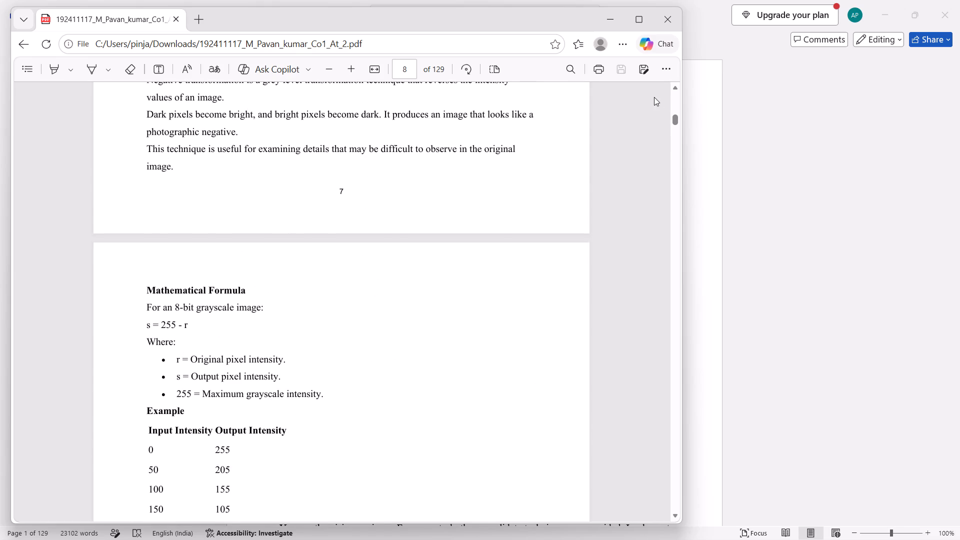
drag(673, 118, 721, 538)
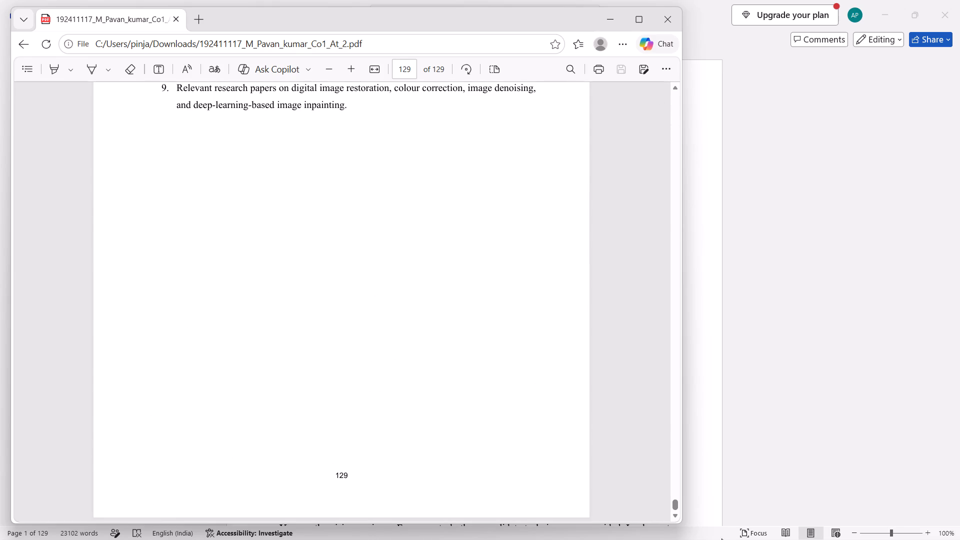
scroll(501, 322, up, 1)
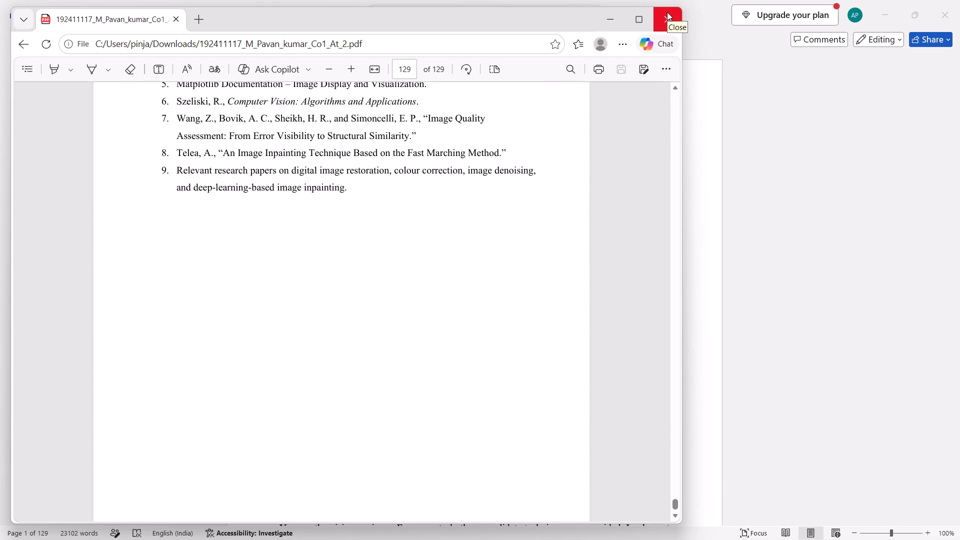
click(667, 12)
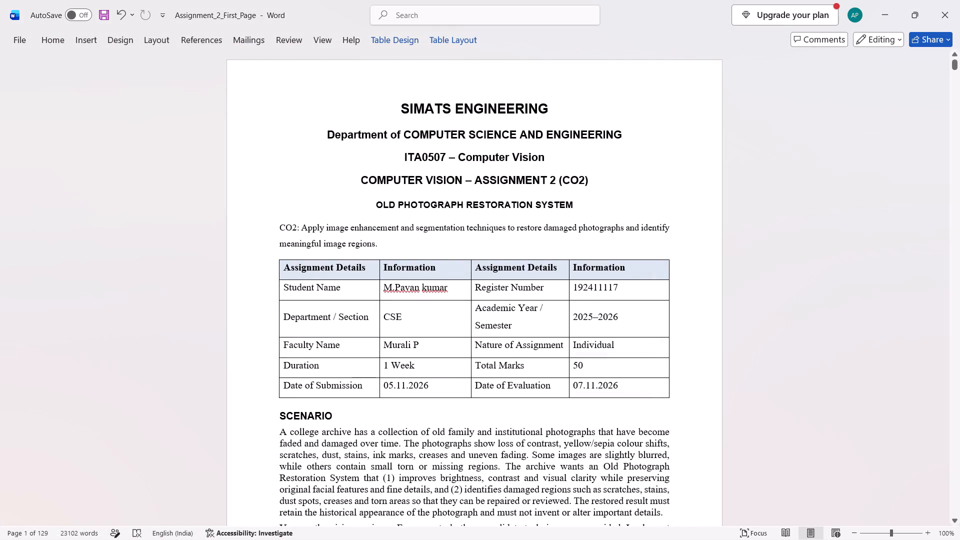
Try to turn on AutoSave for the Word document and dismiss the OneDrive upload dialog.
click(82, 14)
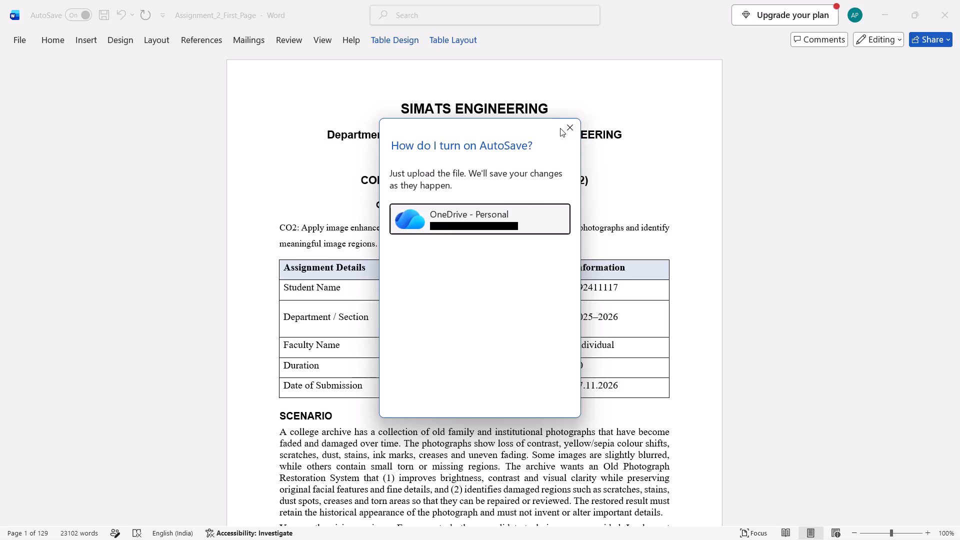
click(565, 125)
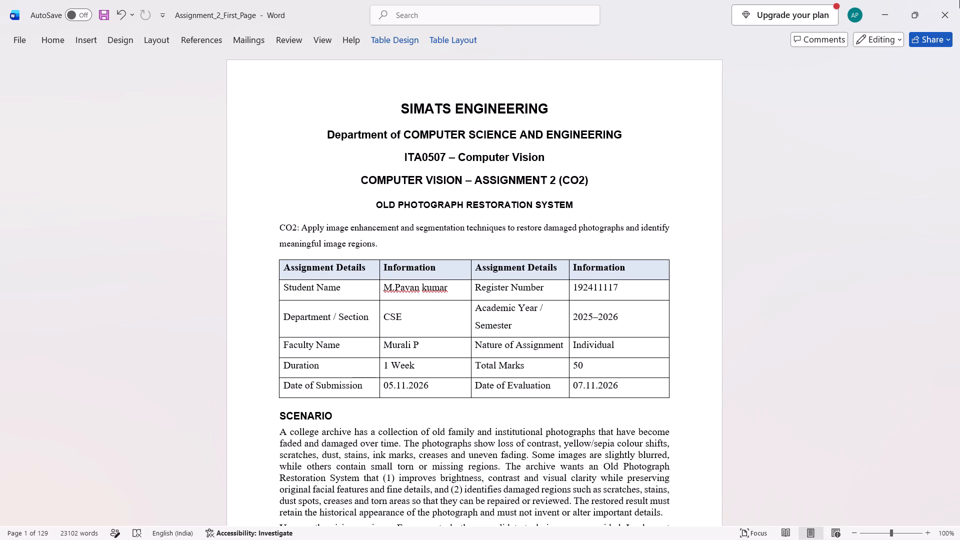
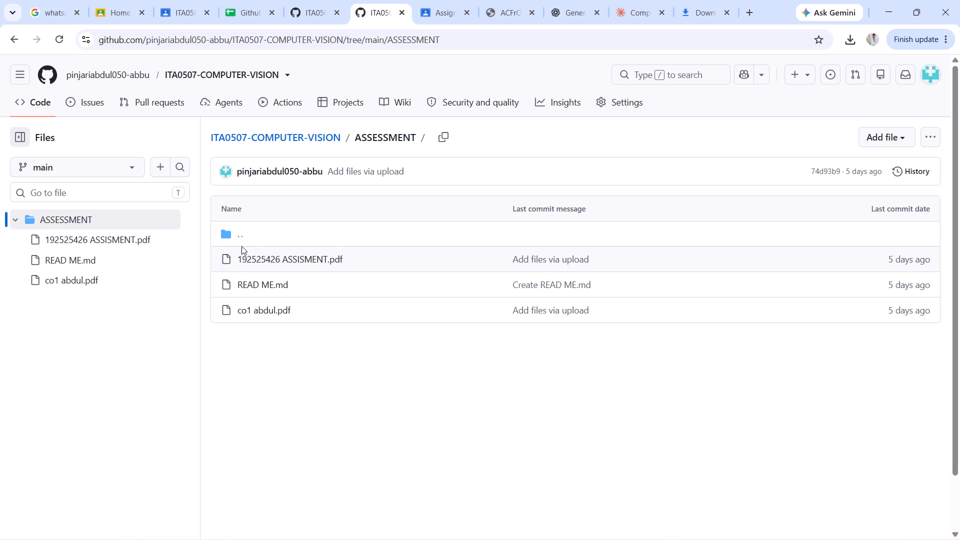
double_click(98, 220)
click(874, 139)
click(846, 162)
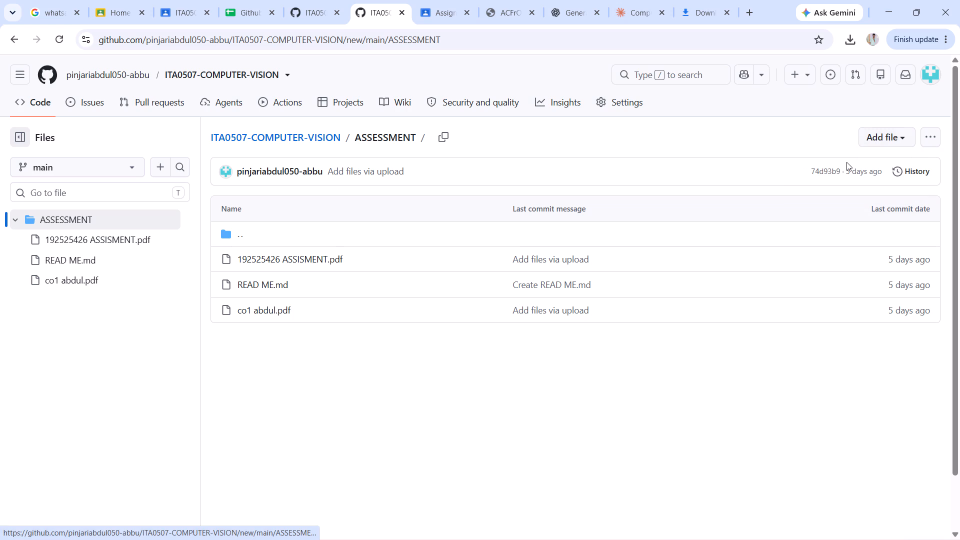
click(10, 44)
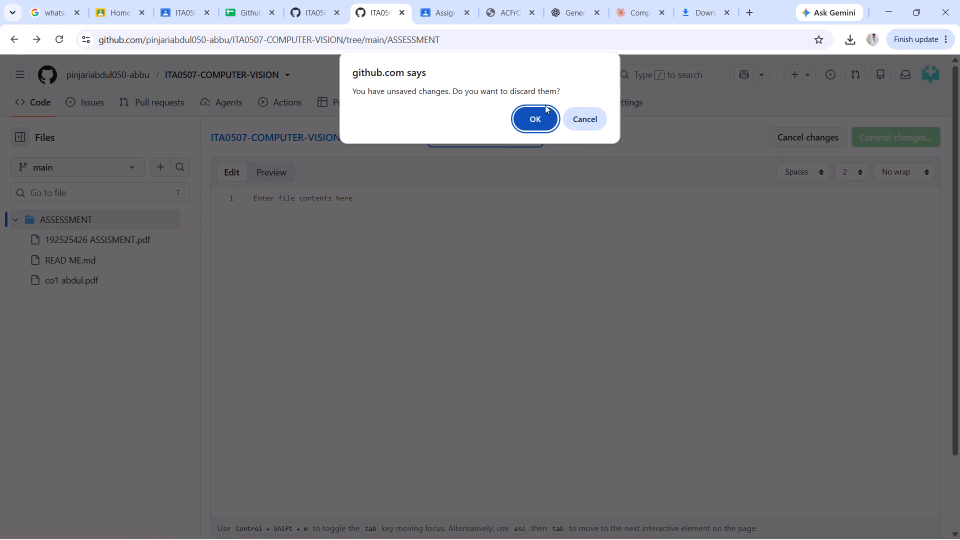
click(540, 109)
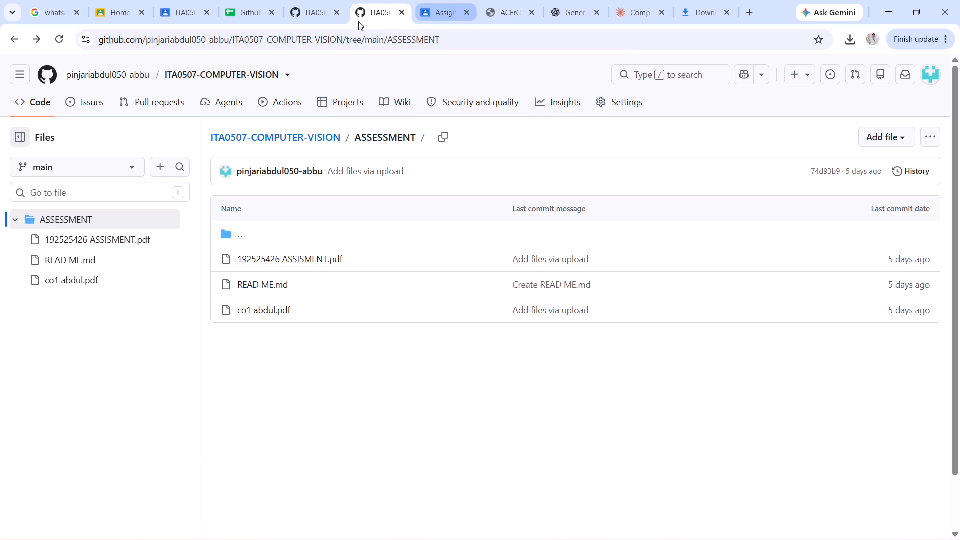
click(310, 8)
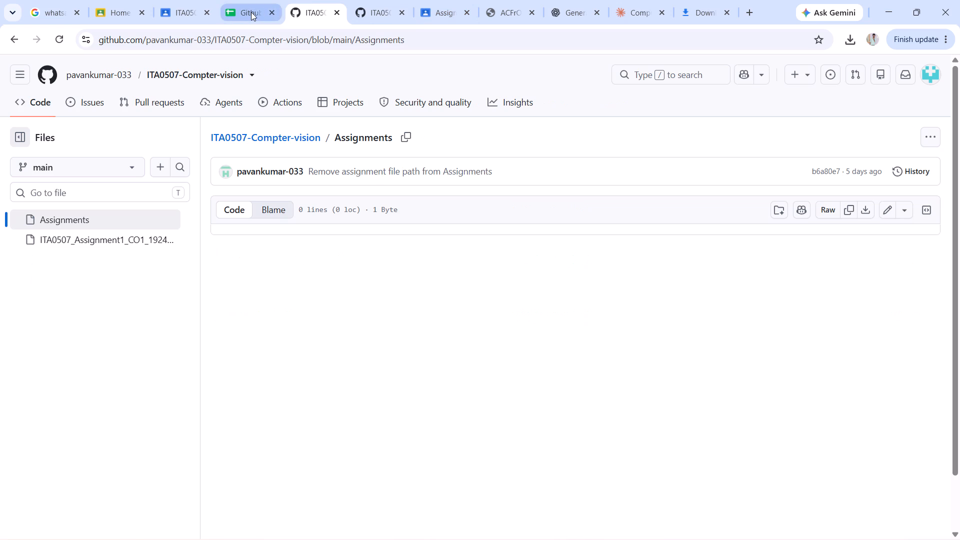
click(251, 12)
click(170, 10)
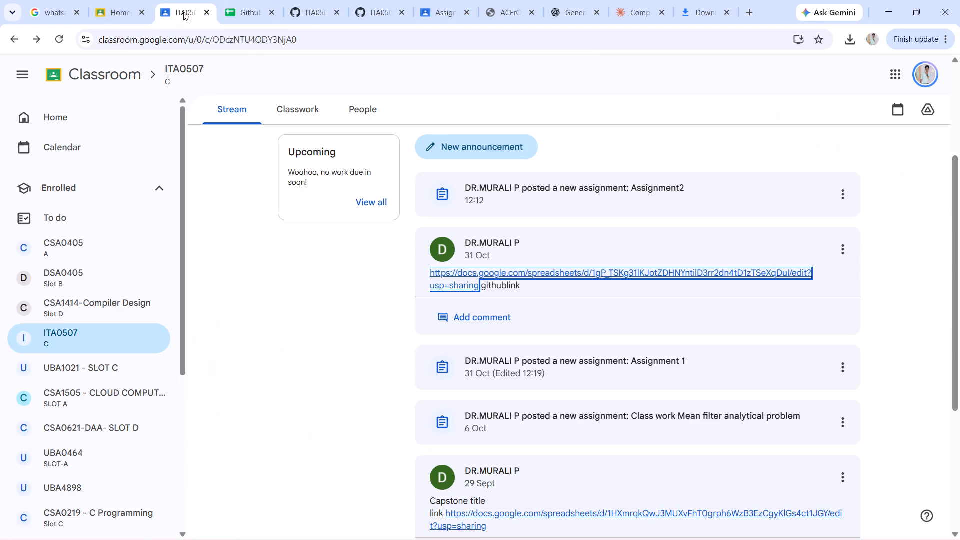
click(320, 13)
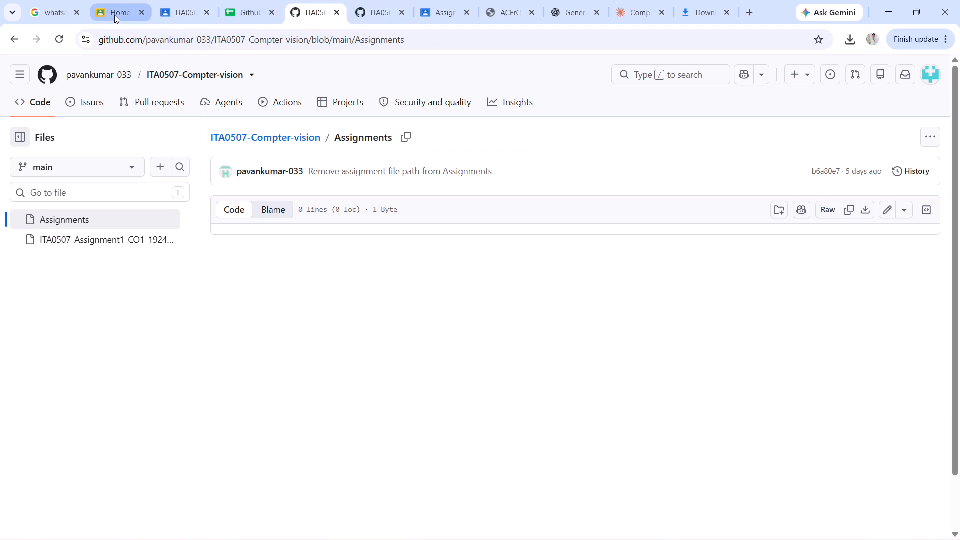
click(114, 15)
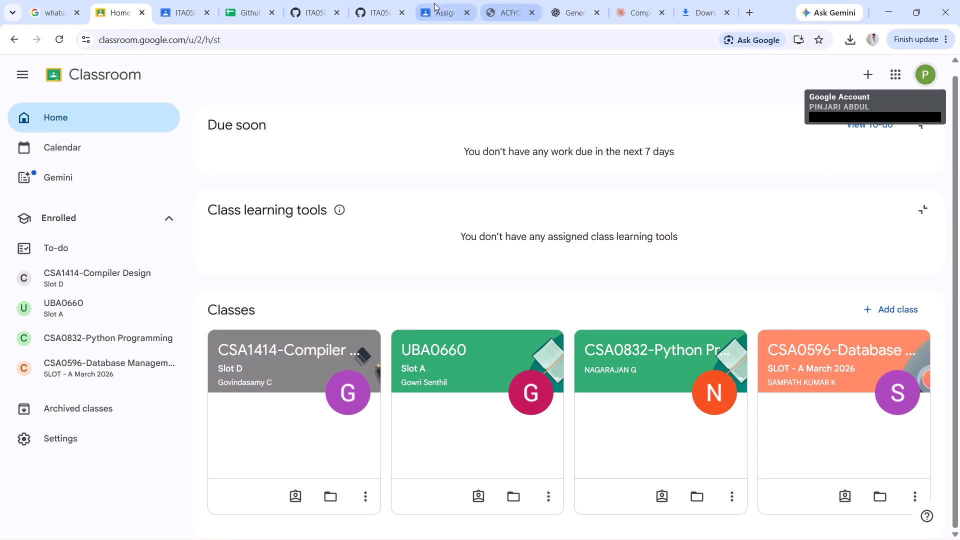
Unsubmit the handed-in work for Assignment2 in the ITA0507 class on Google Classroom.
click(193, 10)
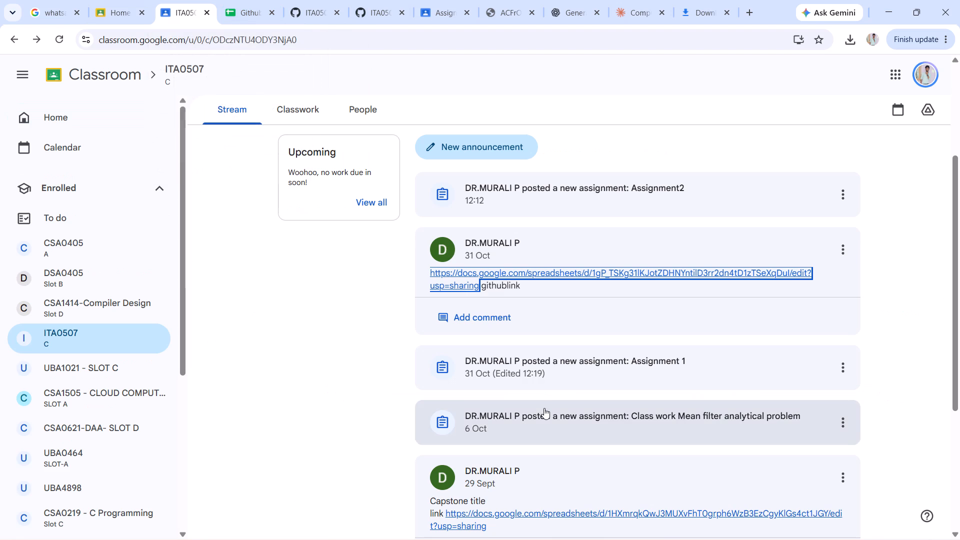
click(580, 198)
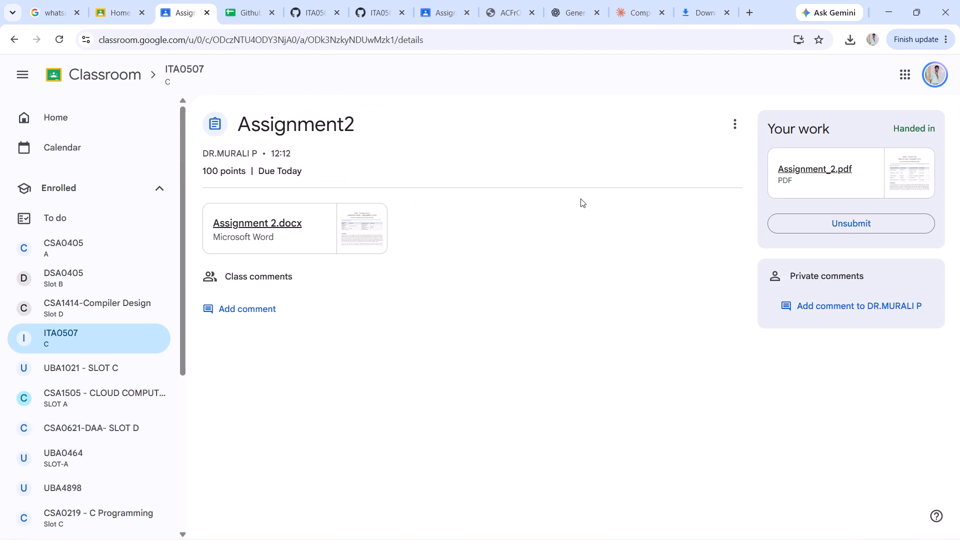
click(858, 224)
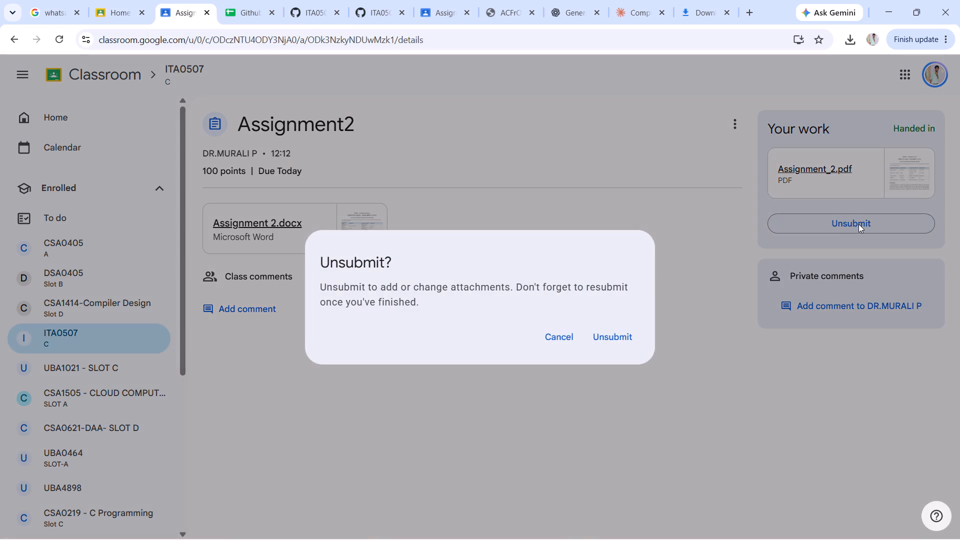
click(609, 331)
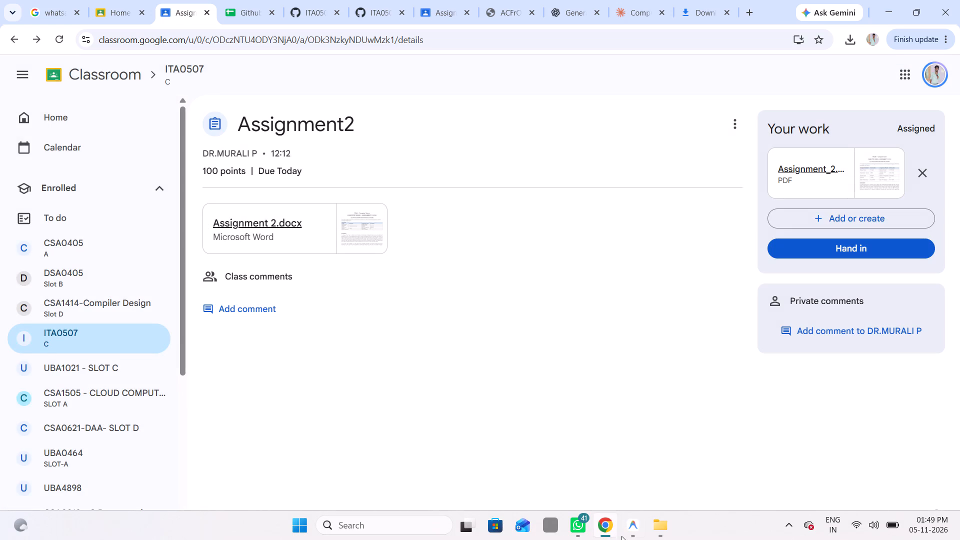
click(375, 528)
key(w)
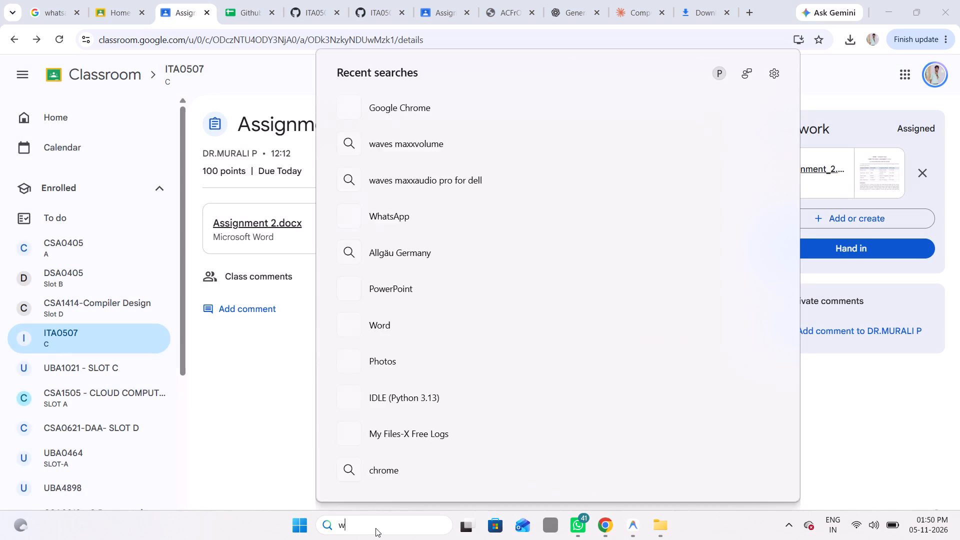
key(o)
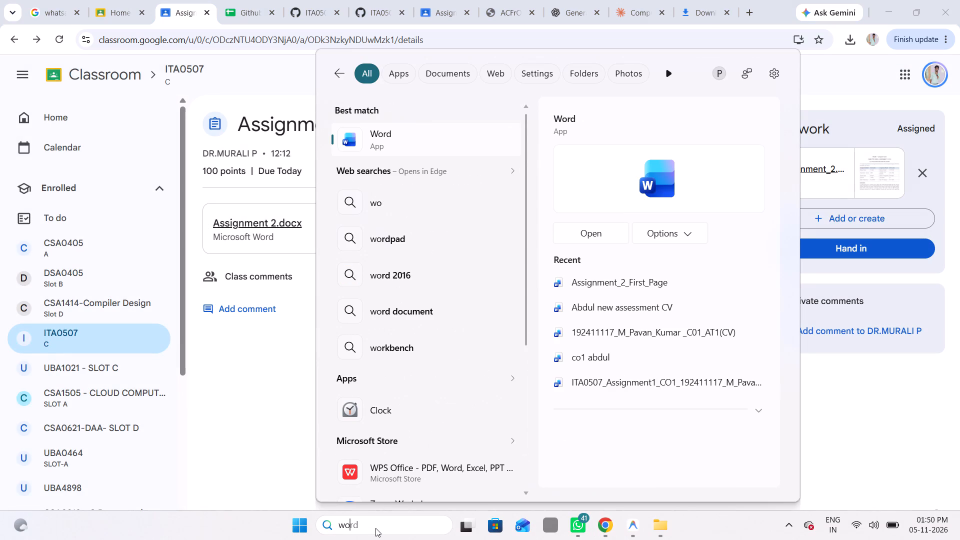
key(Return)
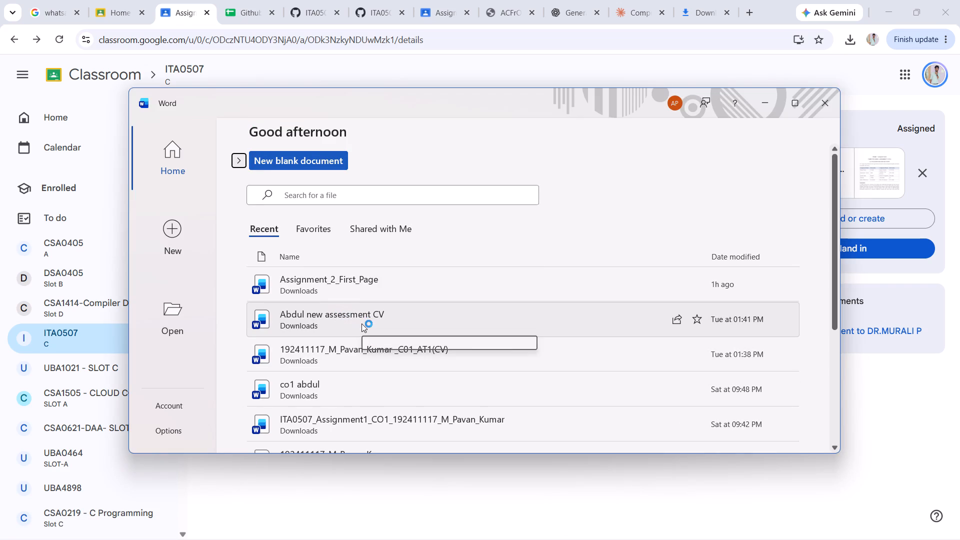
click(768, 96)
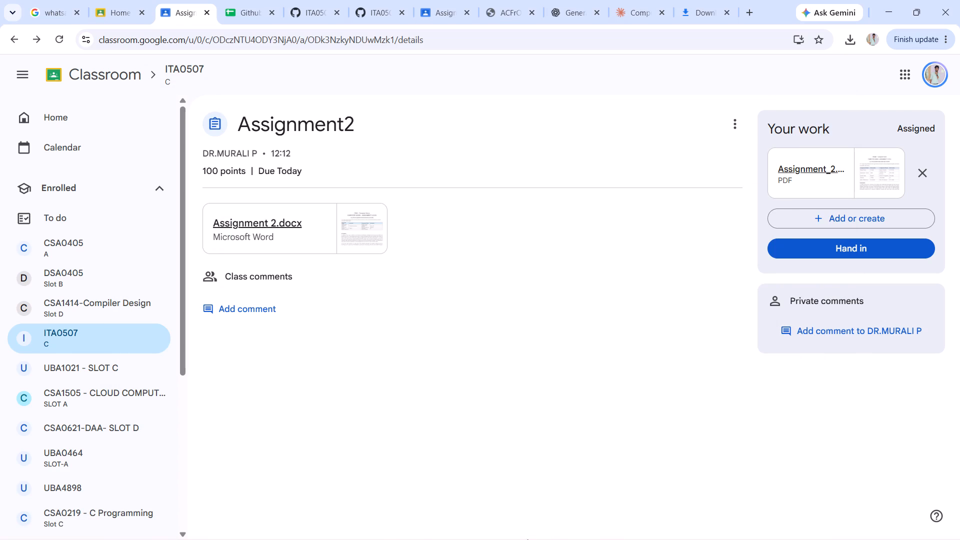
Open Assignment_1_First_Page from the Downloads folder in Word, look through its page, and close it.
click(649, 533)
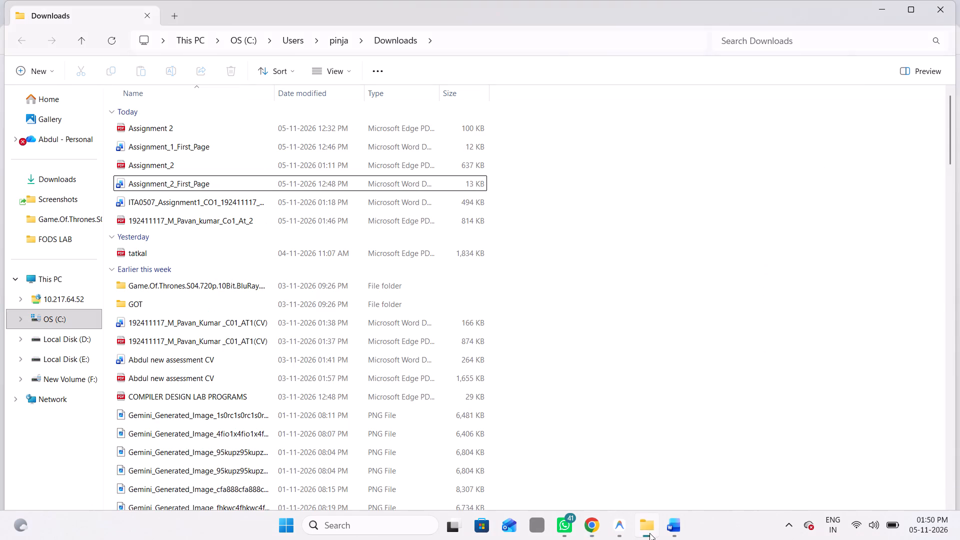
double_click(189, 143)
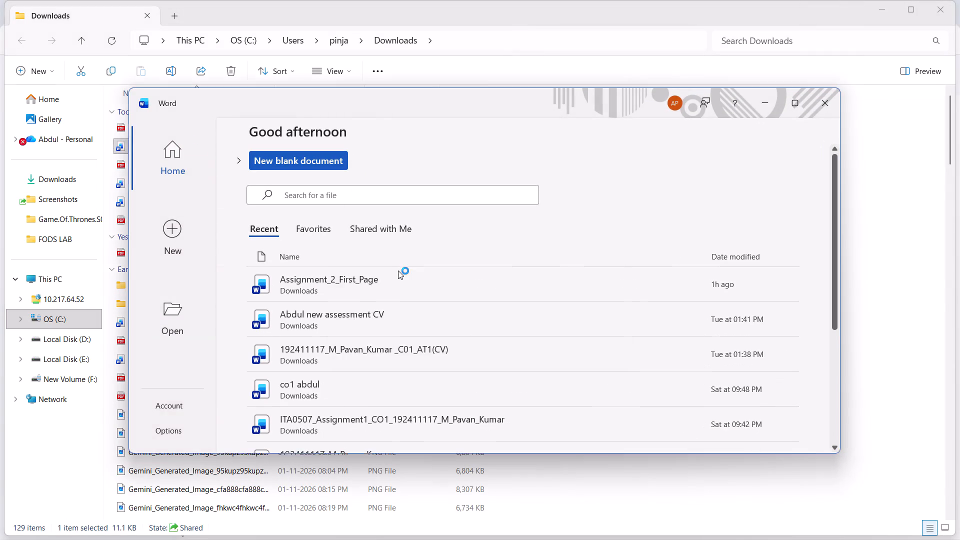
scroll(398, 270, down, 11)
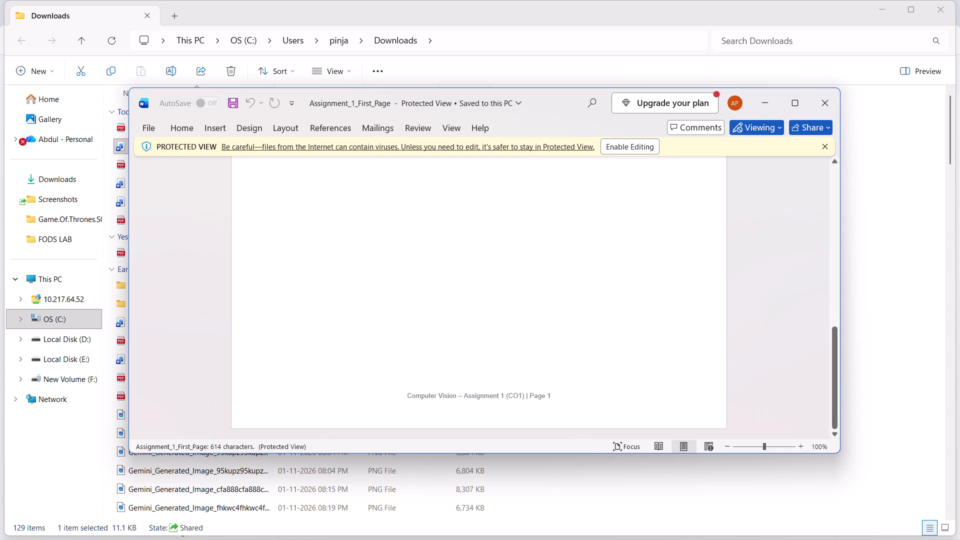
scroll(398, 270, down, 1)
scroll(398, 270, up, 8)
scroll(735, 105, up, 2)
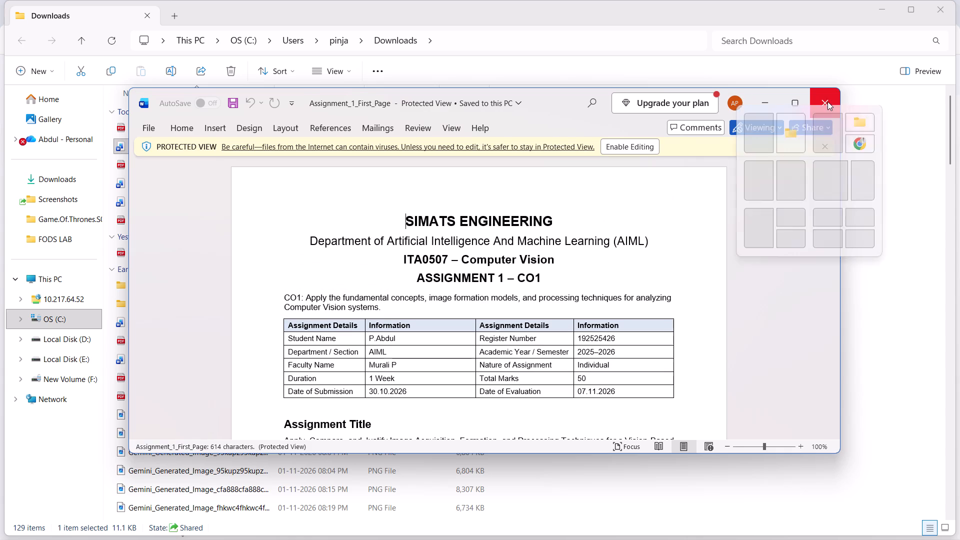
click(827, 101)
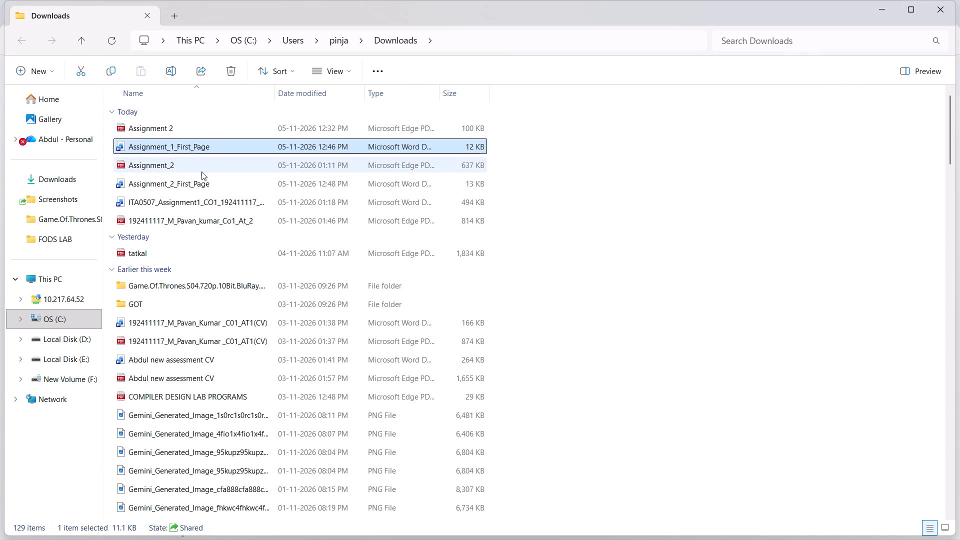
click(173, 120)
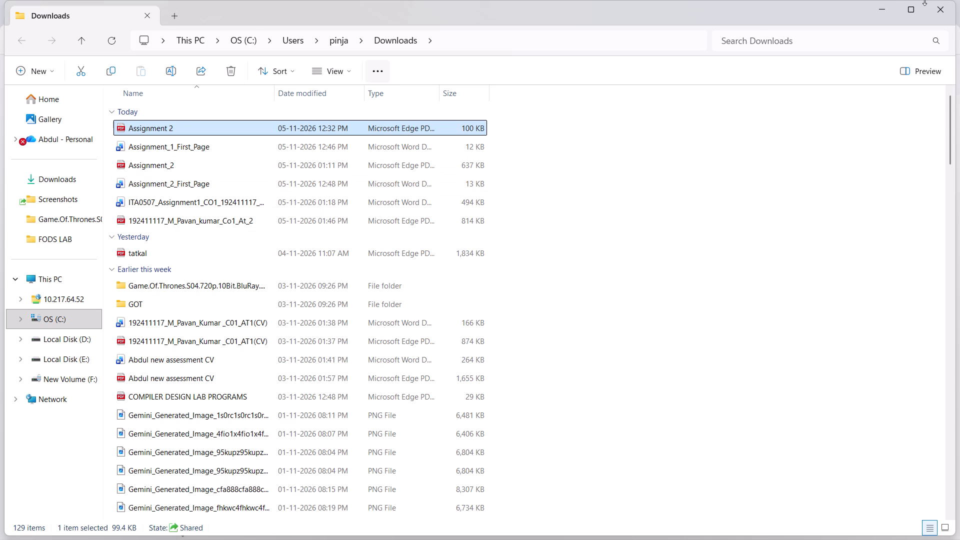
click(877, 3)
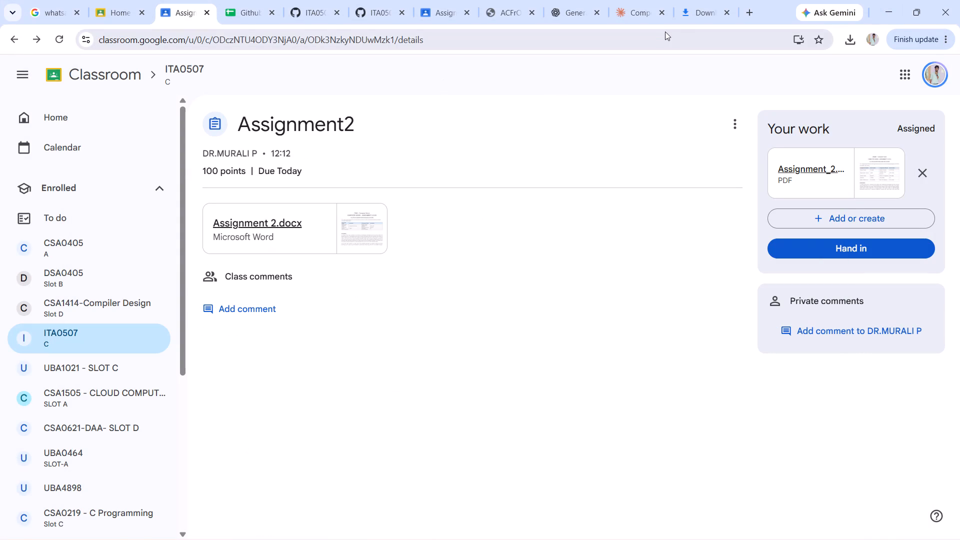
Search the web for "i love pdf" in a new browser tab and open the iLovePDF site.
click(745, 11)
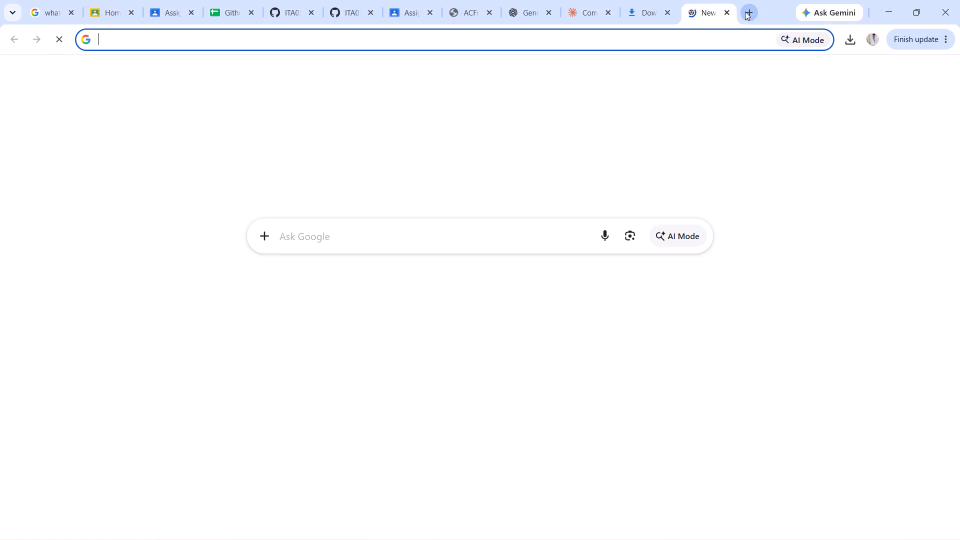
text(i lo)
key(Return)
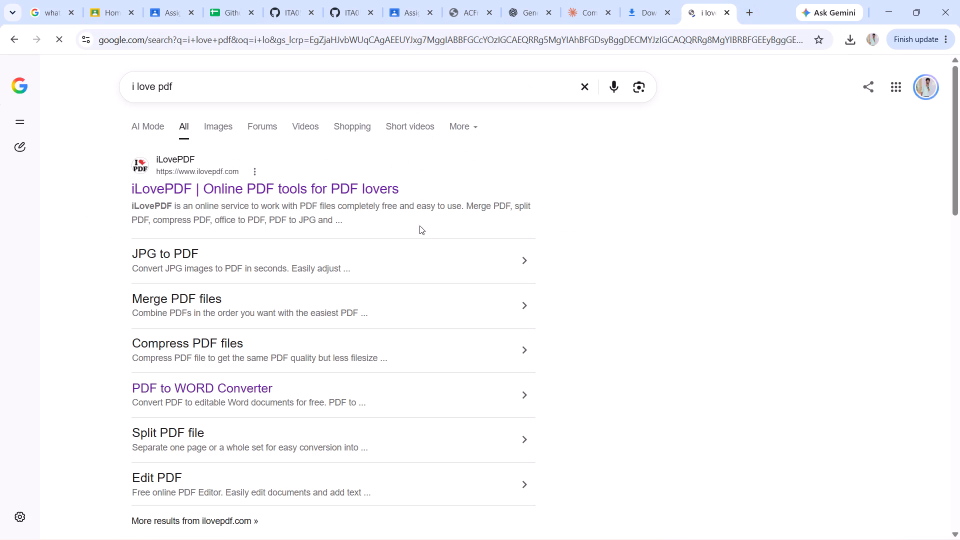
click(328, 190)
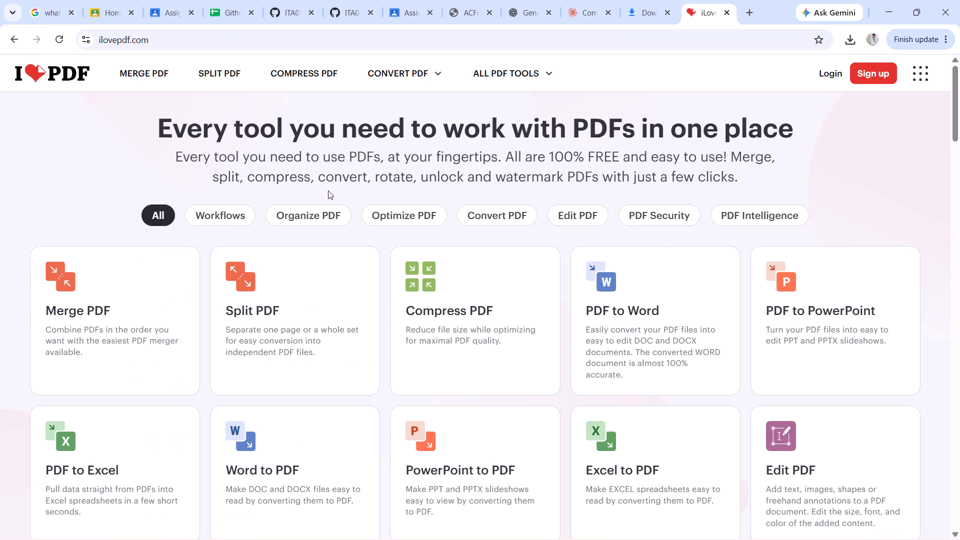
click(619, 316)
click(537, 216)
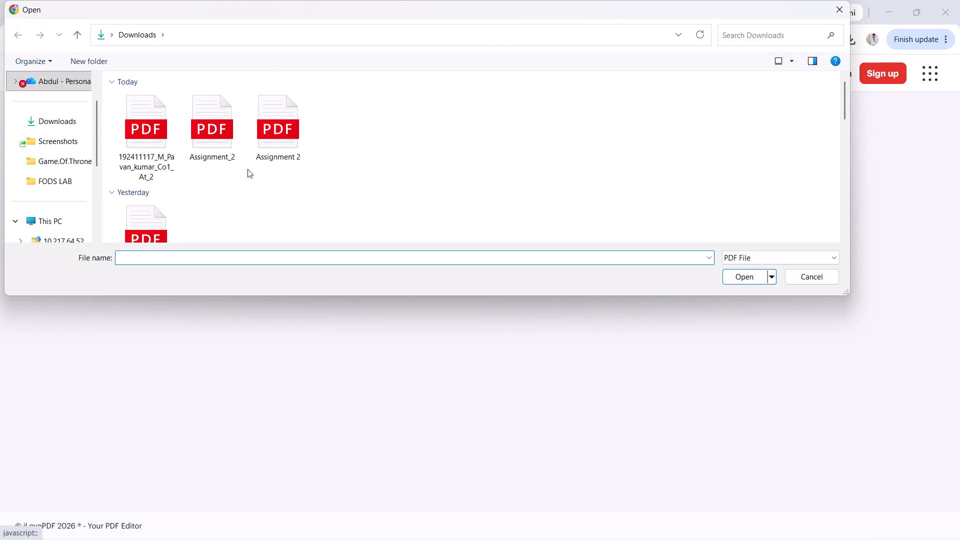
click(276, 150)
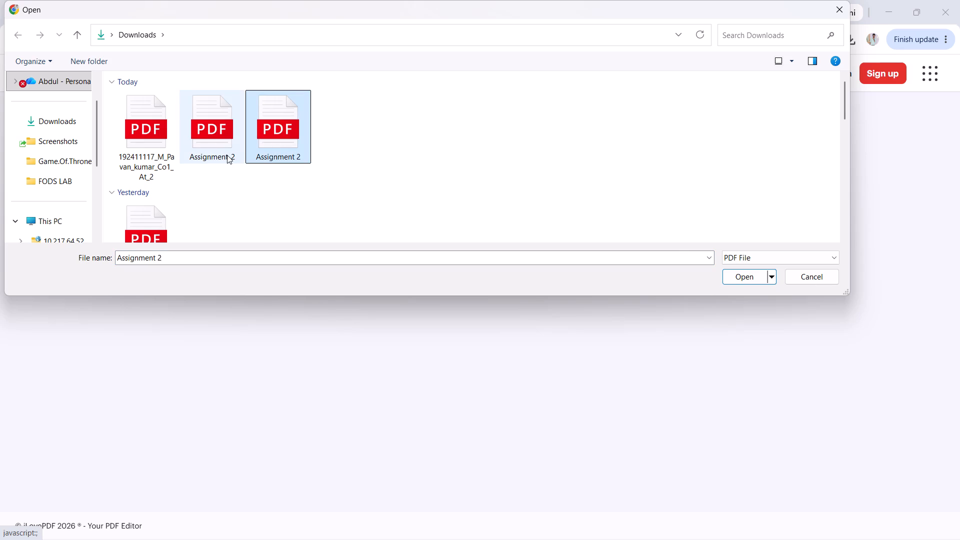
click(754, 278)
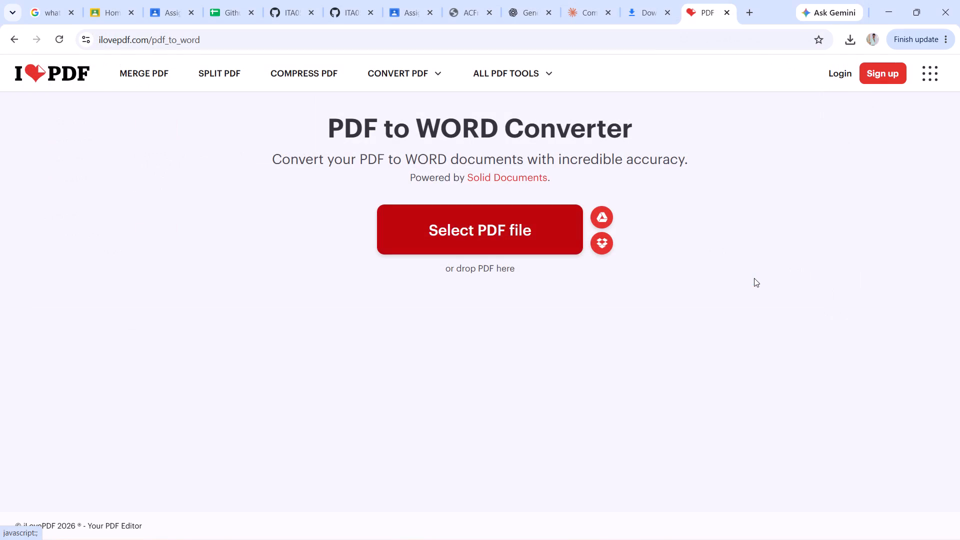
click(532, 240)
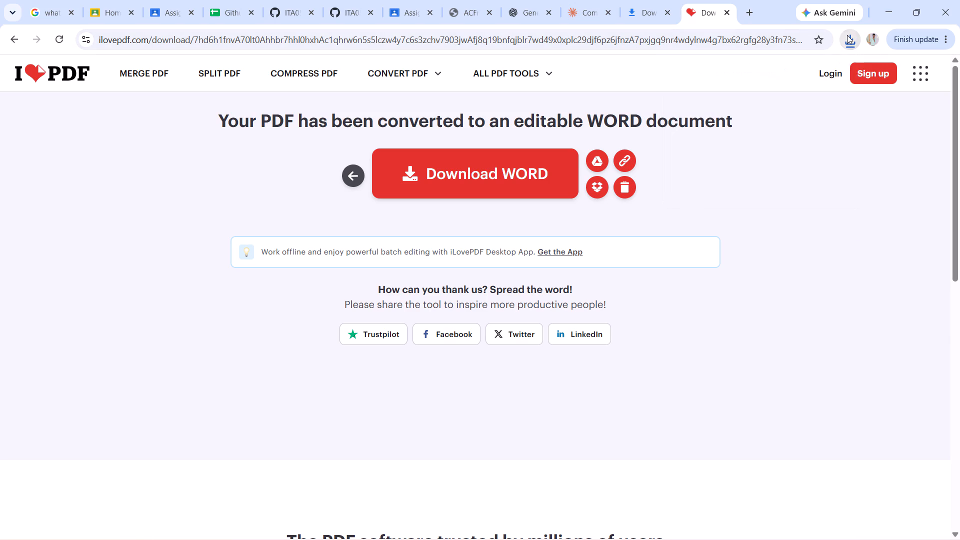
click(847, 35)
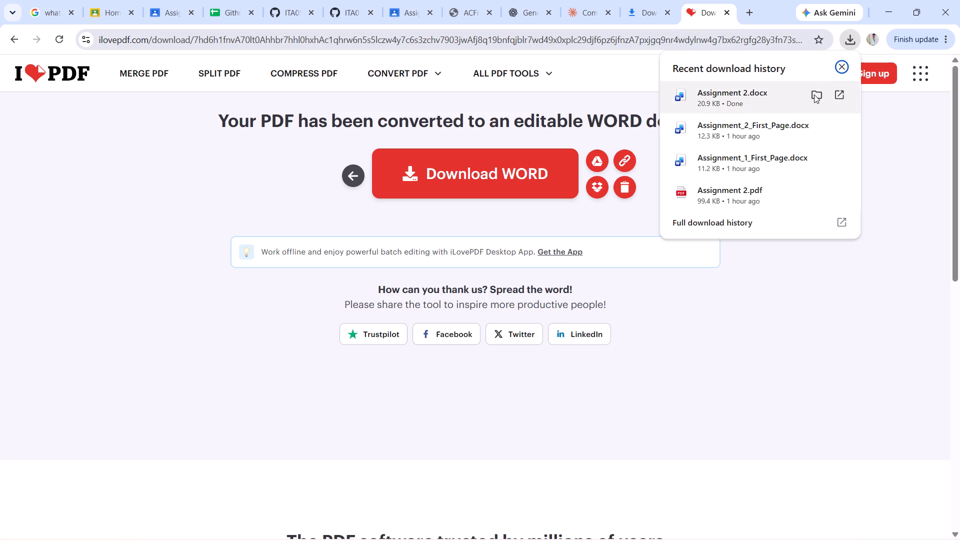
click(815, 94)
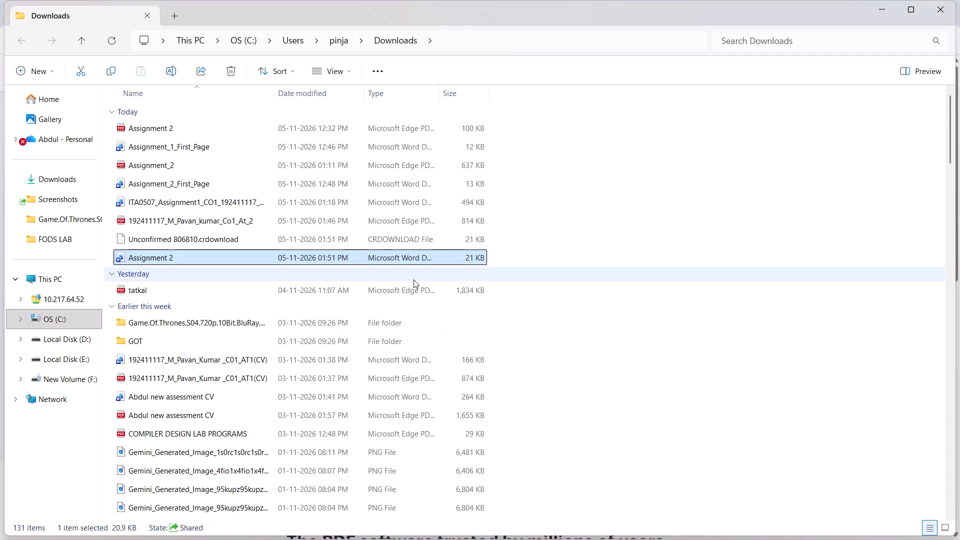
double_click(343, 258)
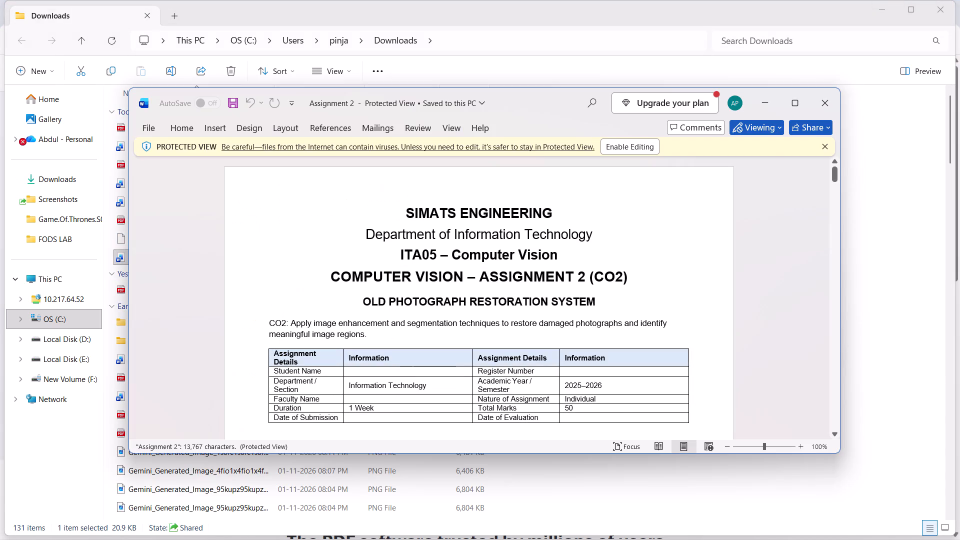
scroll(343, 258, down, 20)
scroll(343, 258, down, 20)
scroll(343, 258, down, 1)
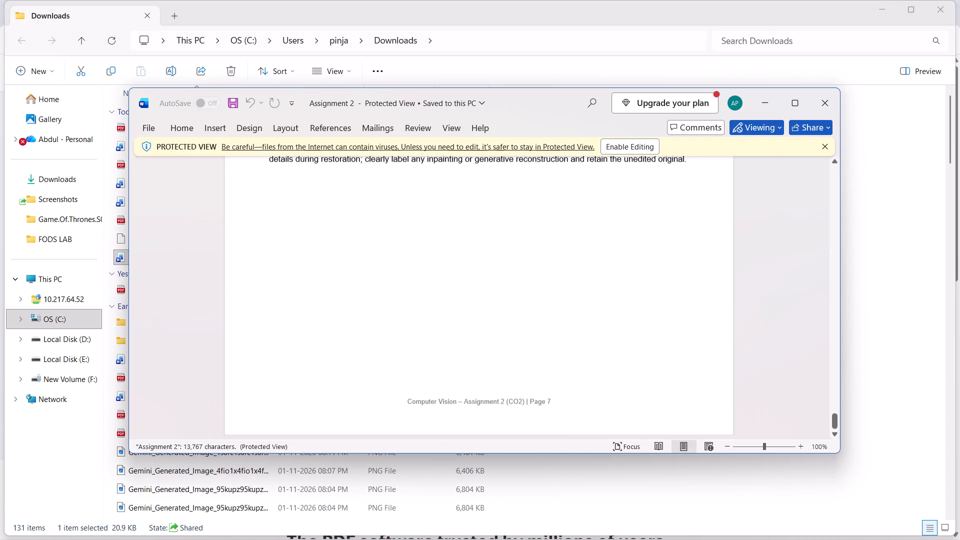
scroll(343, 258, up, 17)
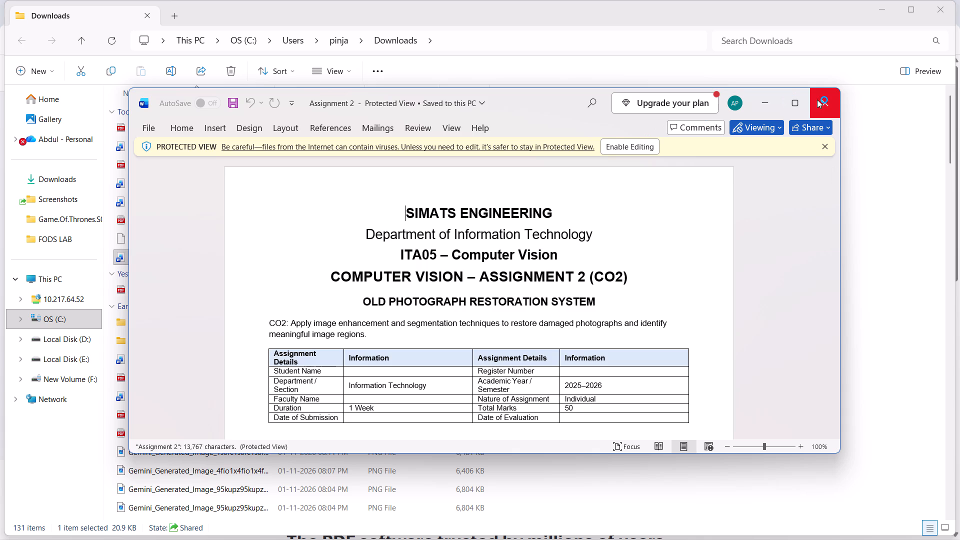
click(817, 99)
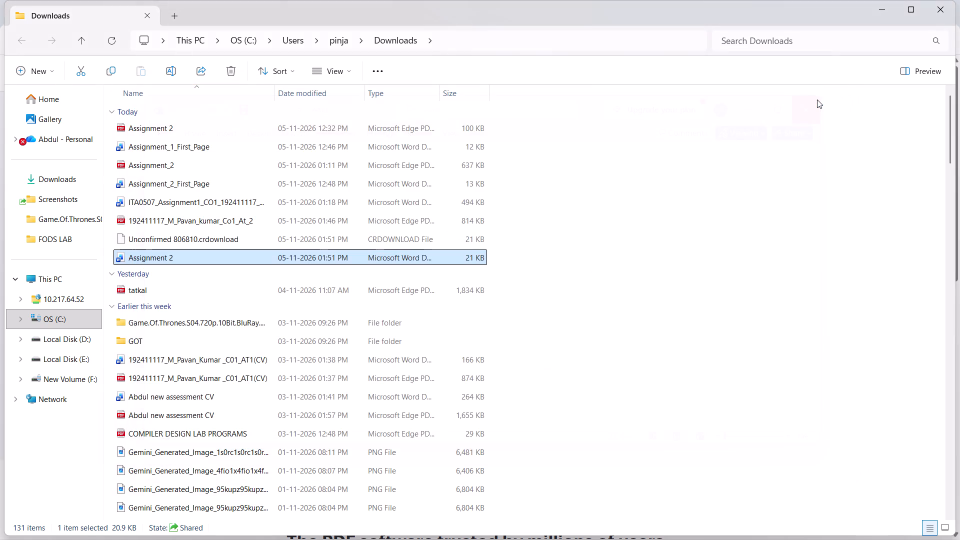
click(890, 5)
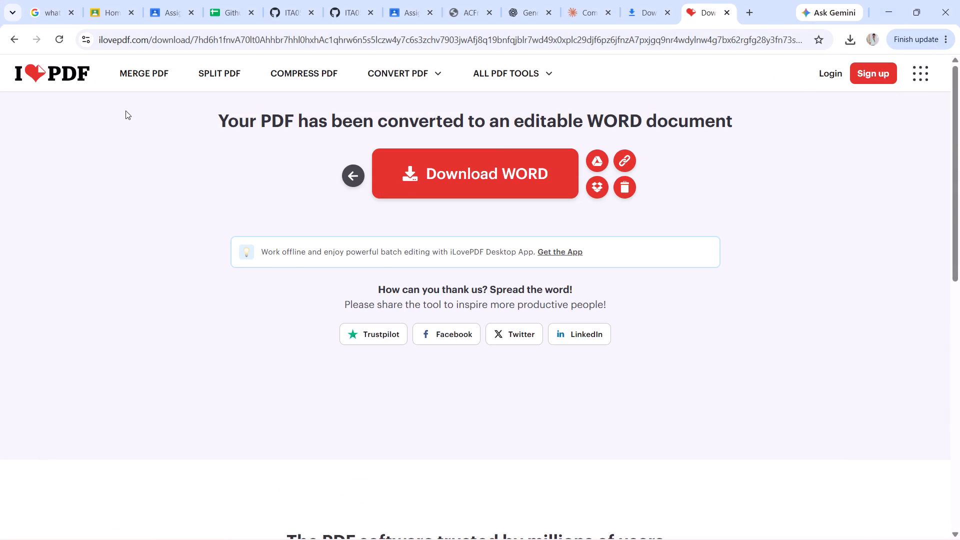
Go back to the PDF to Word converter and convert Assignment_2.pdf from Downloads to a Word document without OCR.
click(12, 48)
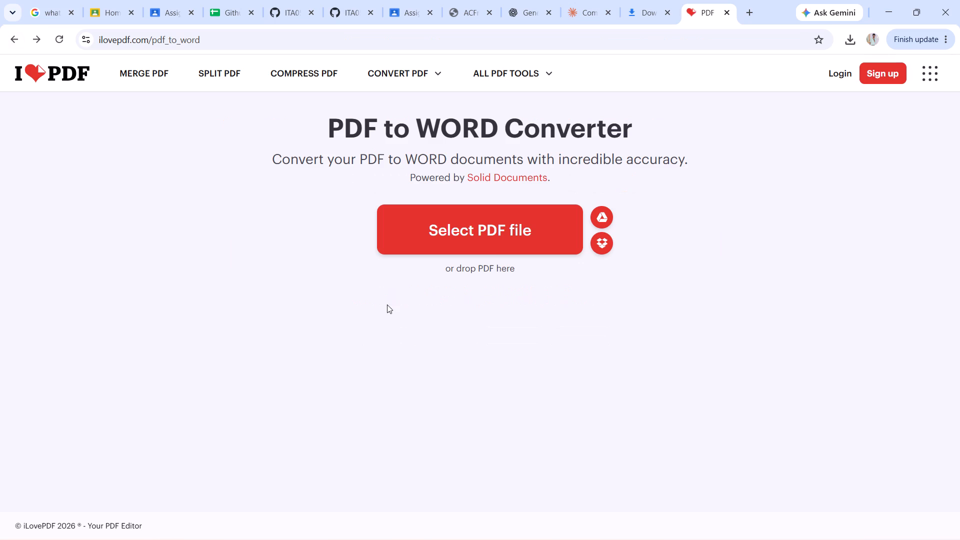
click(481, 233)
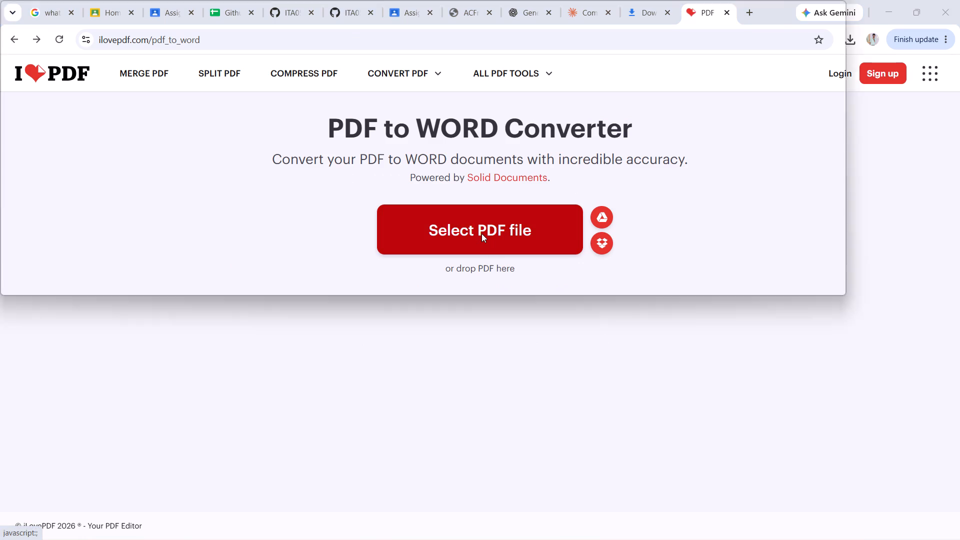
click(207, 140)
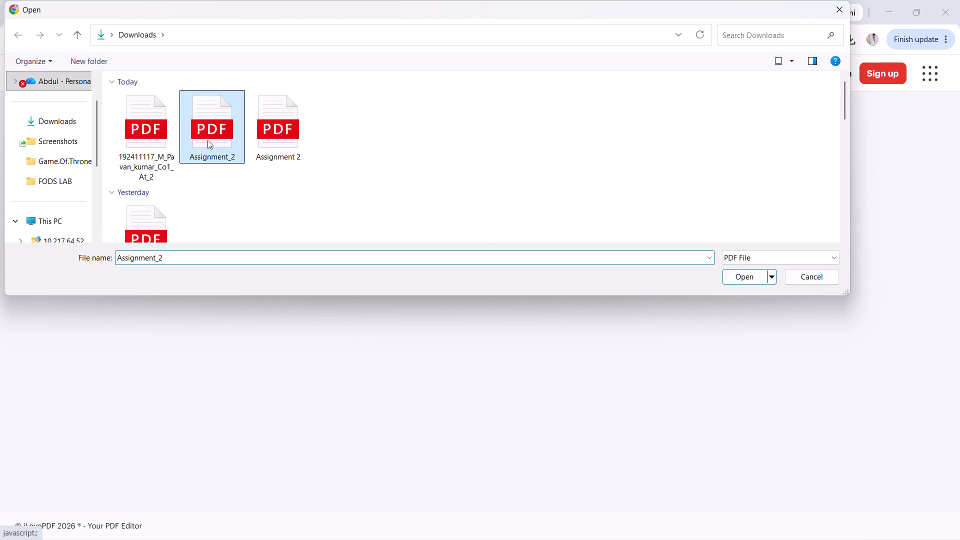
click(752, 274)
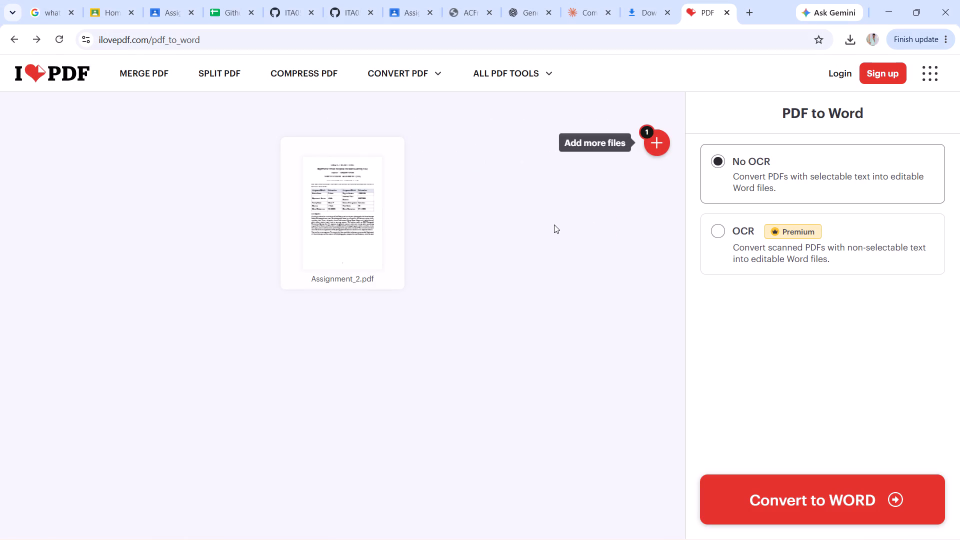
click(776, 500)
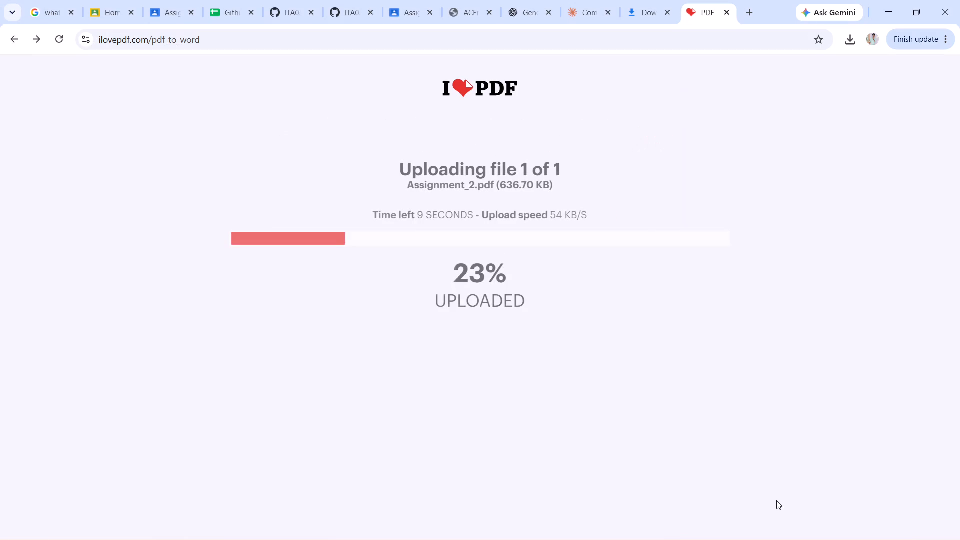
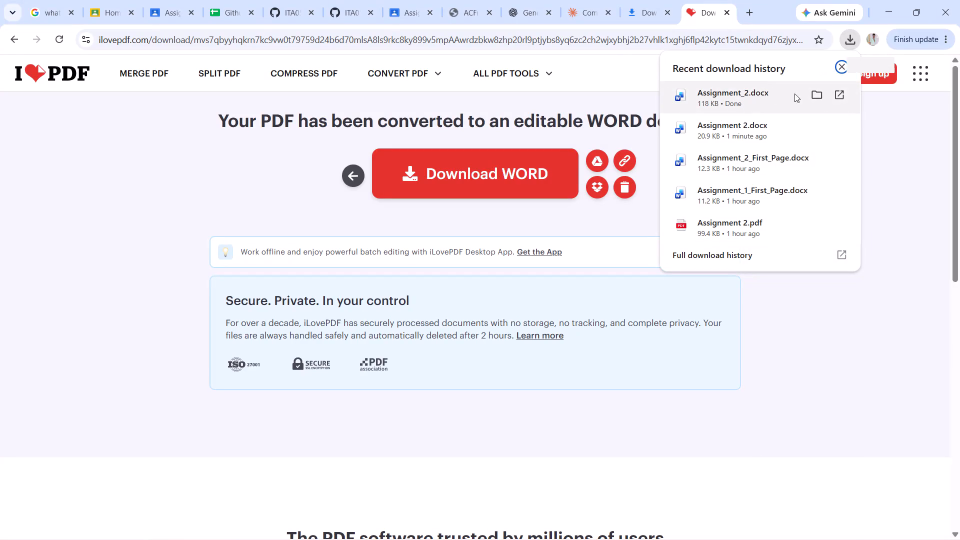
Show the converted Assignment_2.docx in its Downloads folder and minimize the folder window.
click(818, 97)
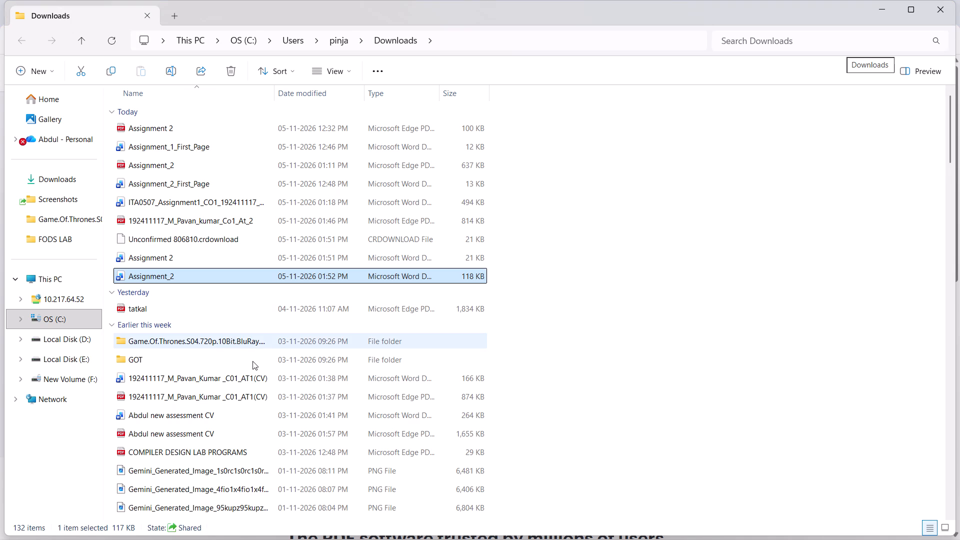
click(889, 7)
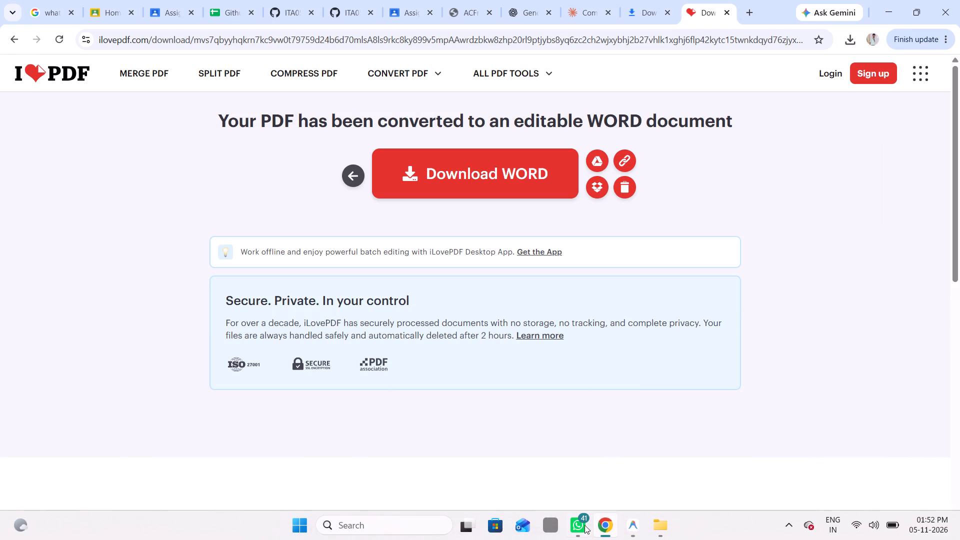
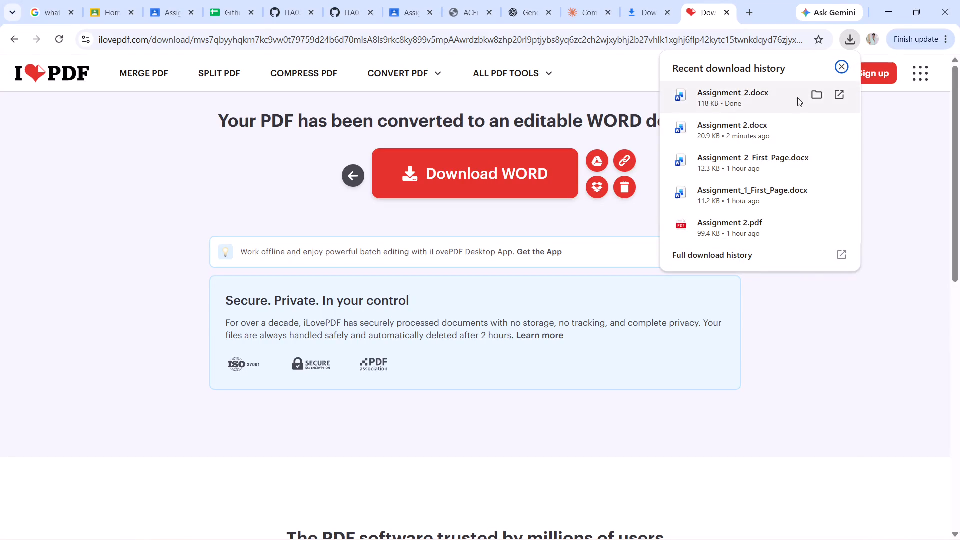
Open the converted Assignment_2 Word document from Downloads, enable editing, and maximize its window.
click(810, 96)
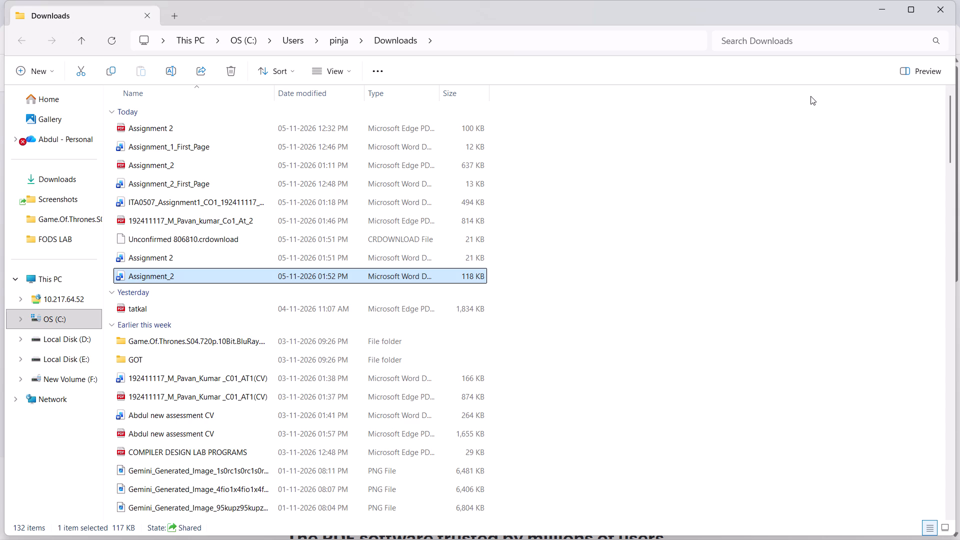
double_click(354, 271)
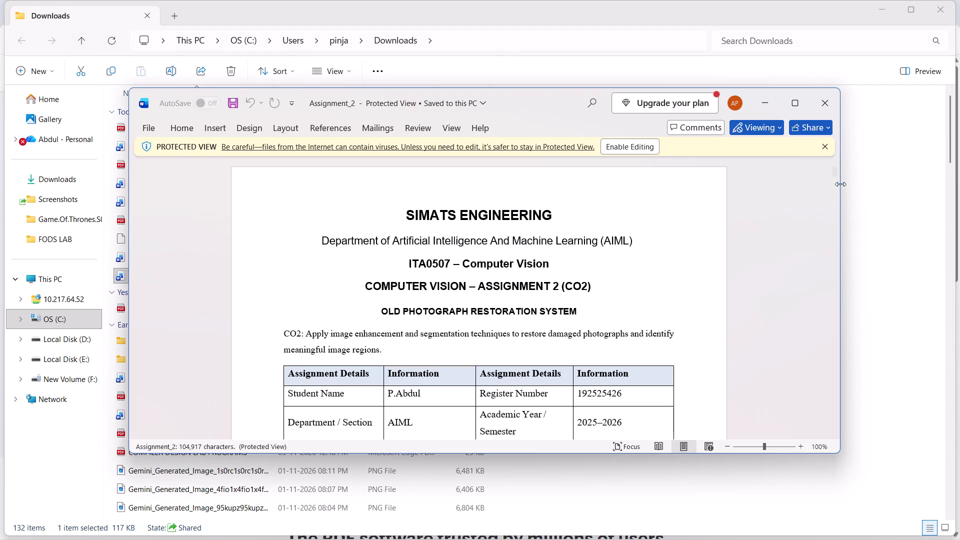
drag(835, 174, 841, 455)
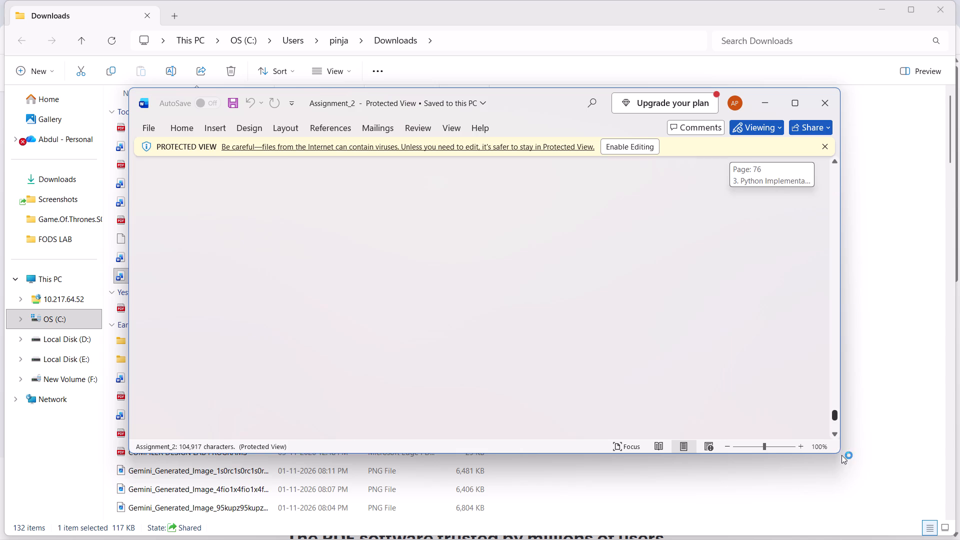
drag(841, 455, 841, 464)
scroll(570, 276, up, 10)
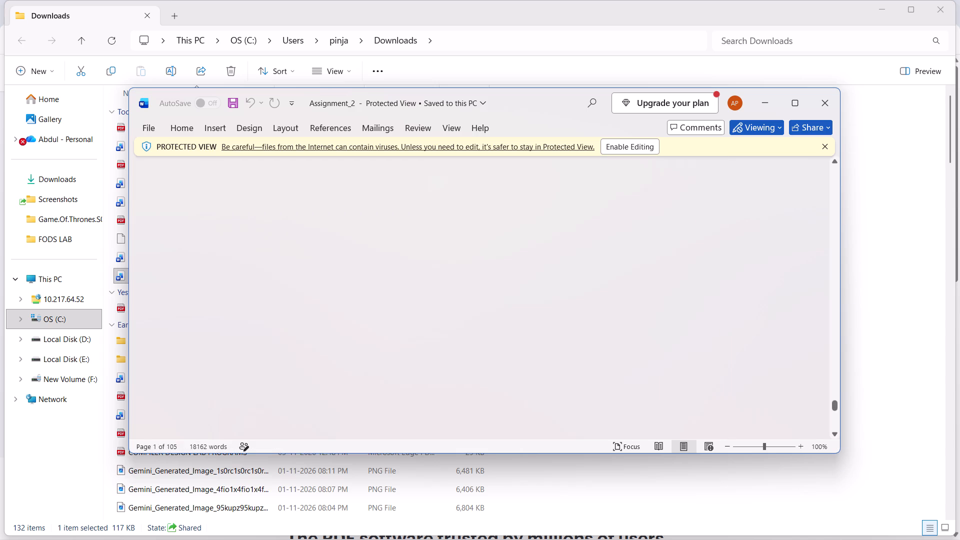
drag(836, 379, 820, 286)
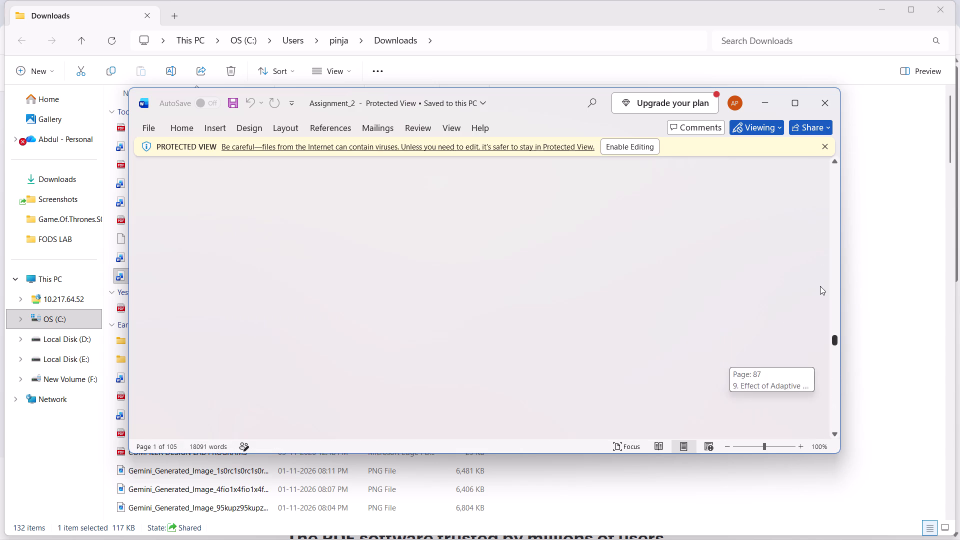
drag(820, 286, 838, 143)
click(611, 144)
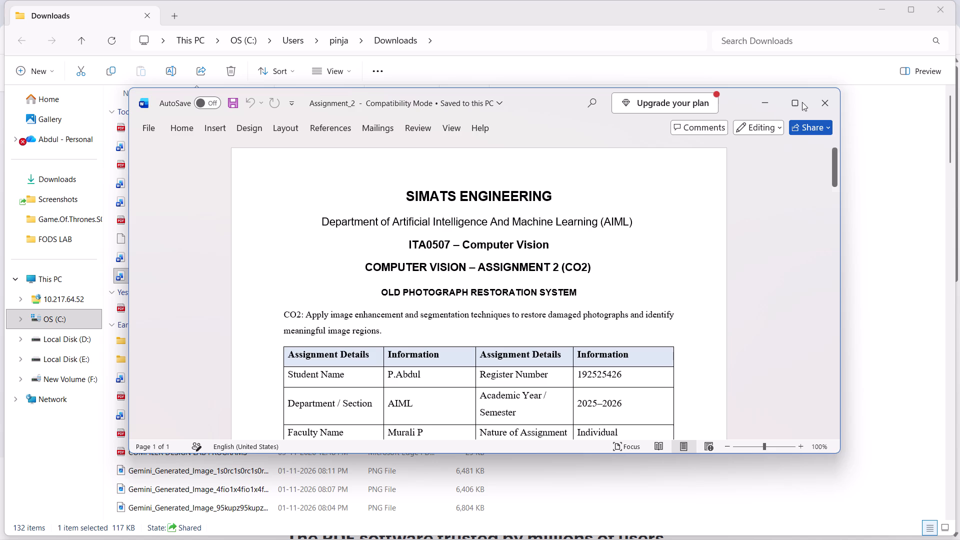
click(791, 101)
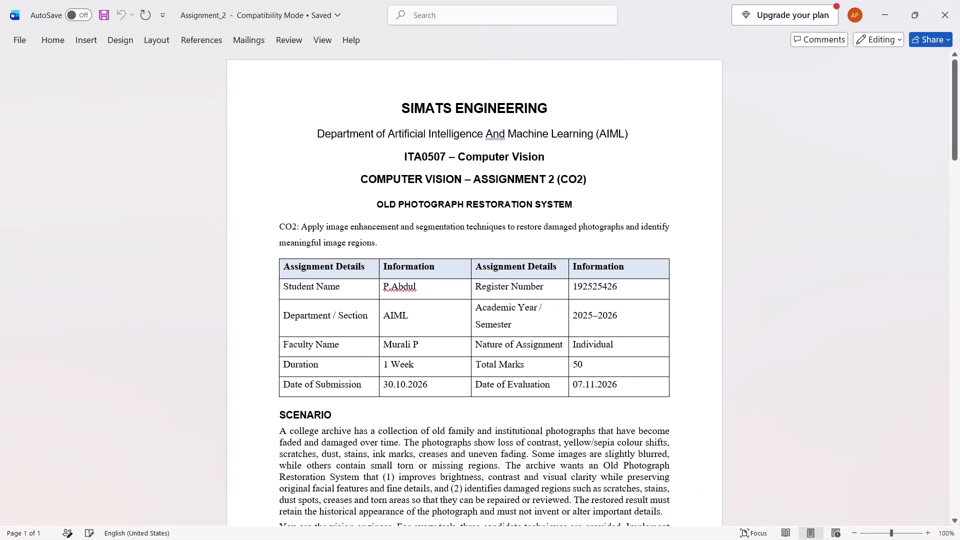
Change the Date of Submission in the assignment details table to 5.11.2026.
click(392, 382)
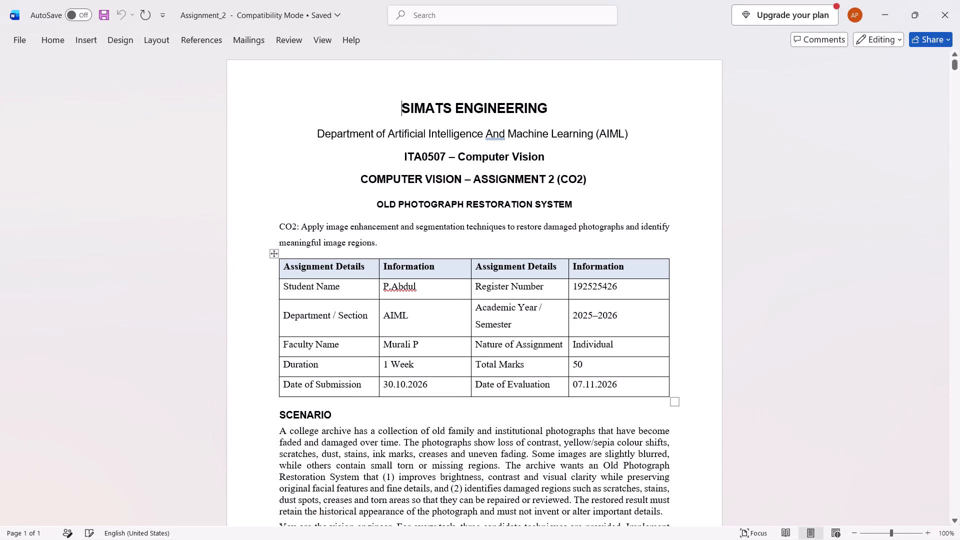
key(BackSpace)
key(BackSpace)
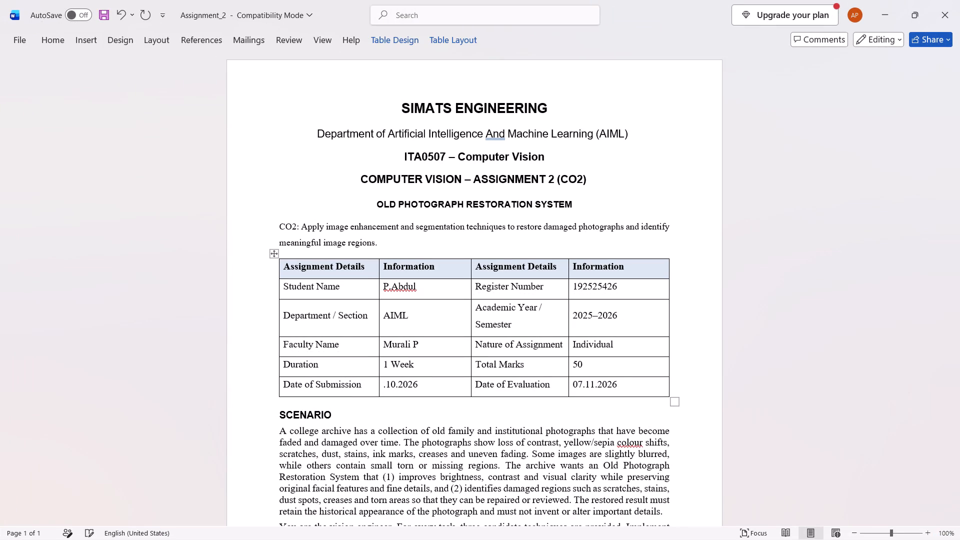
key(5)
click(400, 382)
key(BackSpace)
key(1)
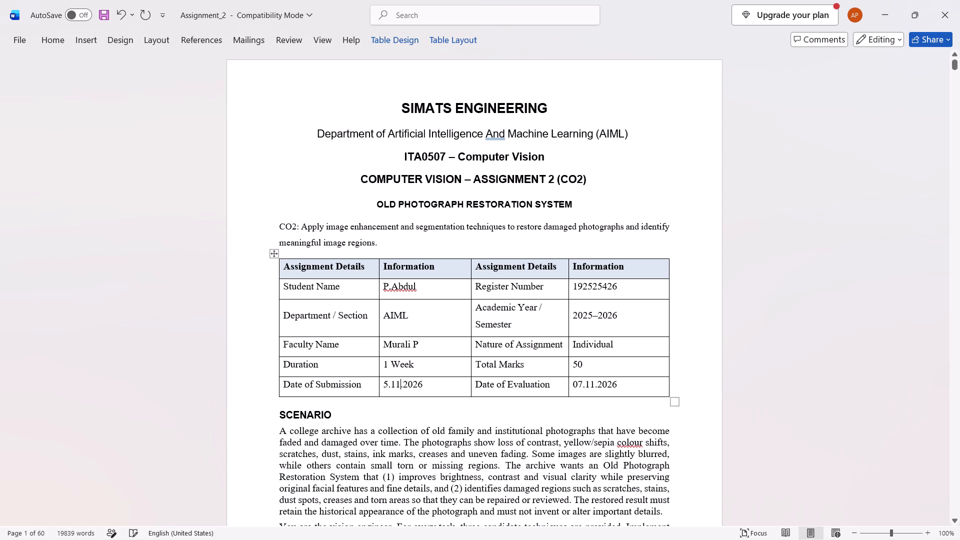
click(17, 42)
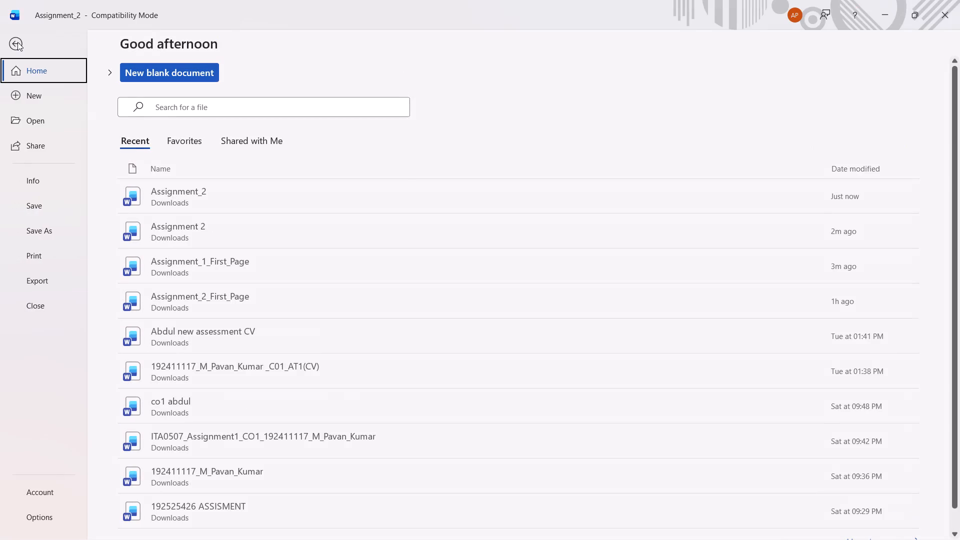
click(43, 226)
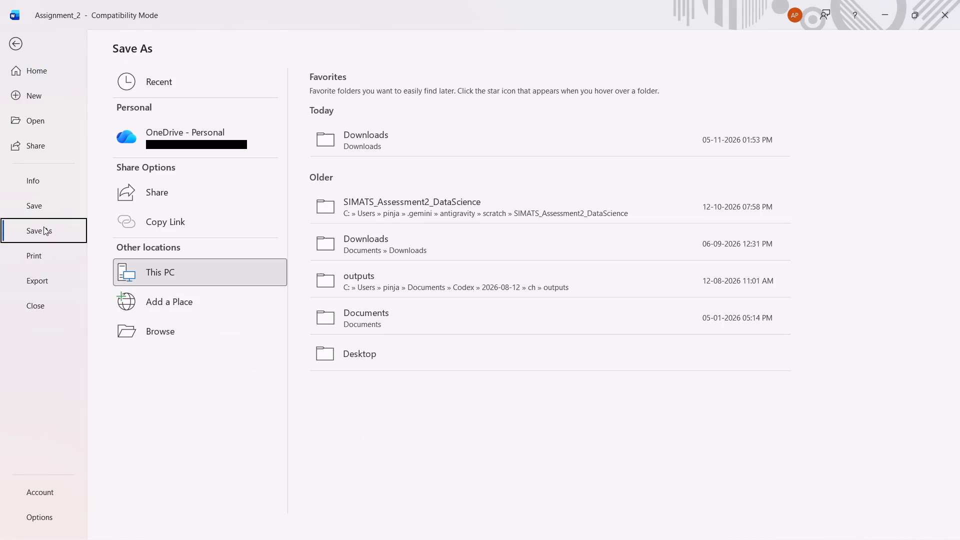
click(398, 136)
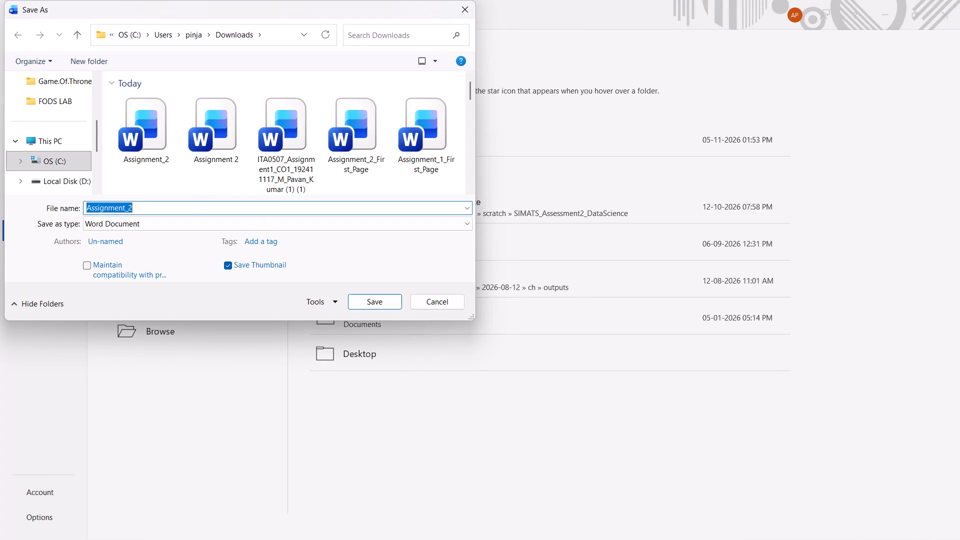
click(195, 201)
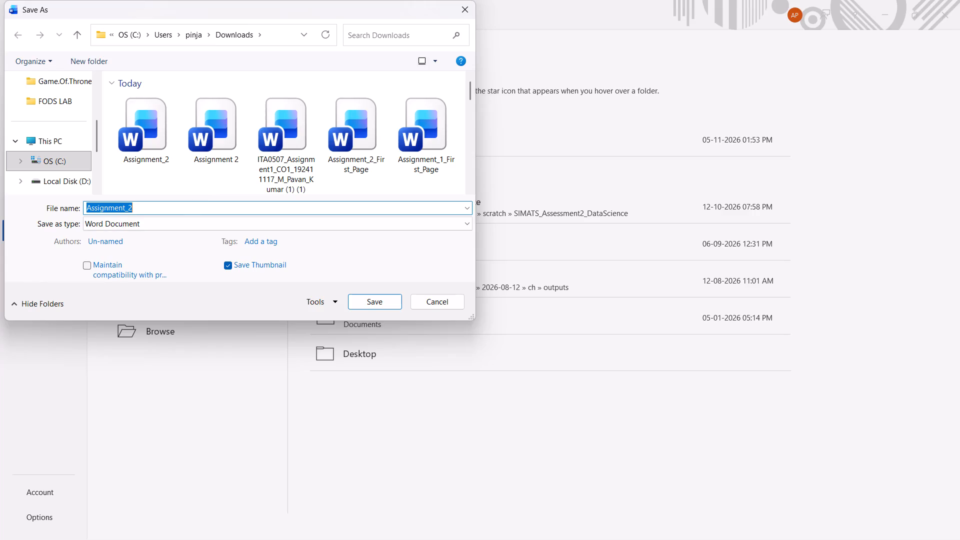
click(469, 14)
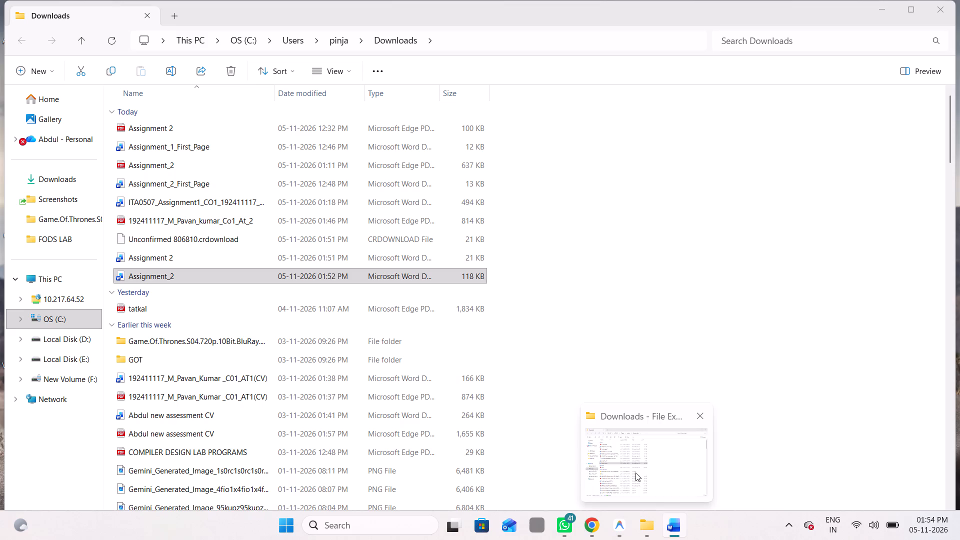
Delete the old Assignment_2 and Assignment 2 PDF files from the Downloads folder.
click(635, 472)
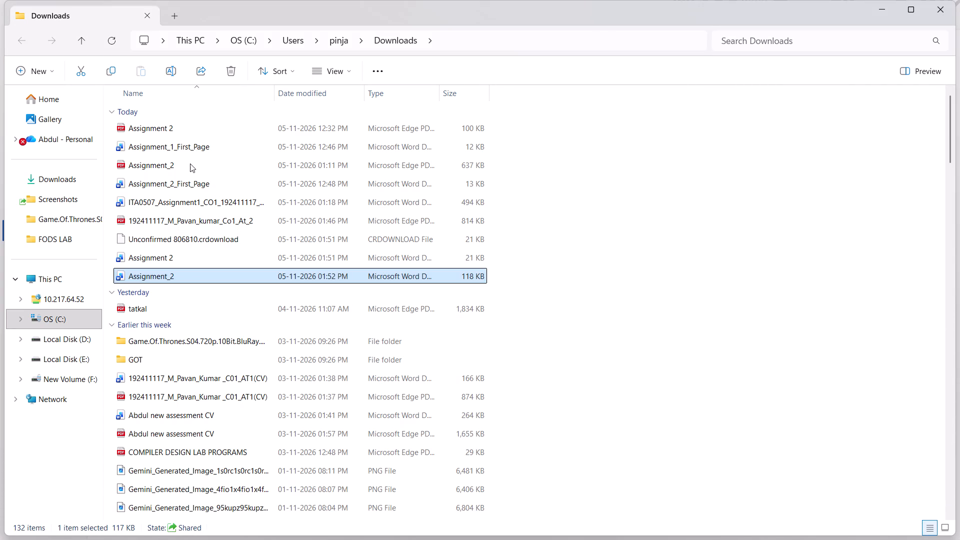
click(187, 172)
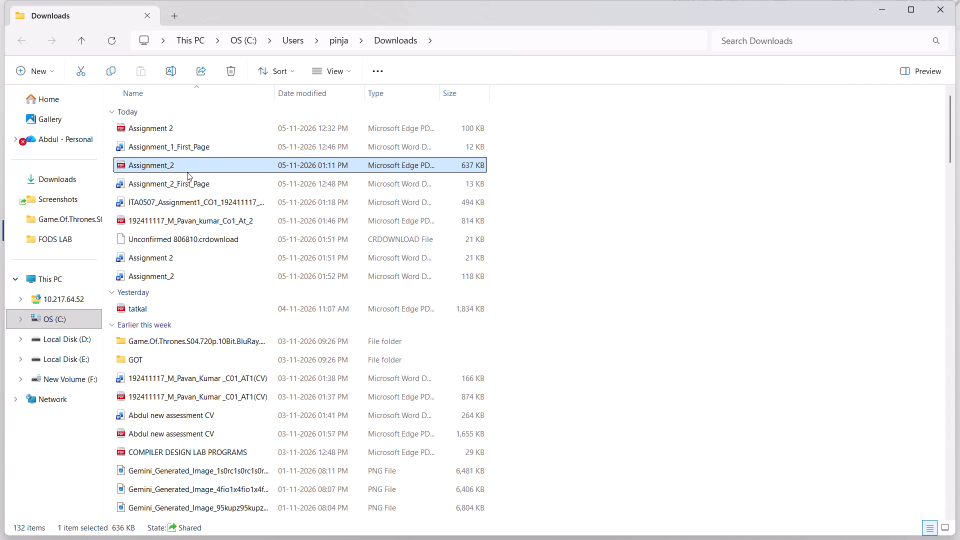
key(Delete)
click(184, 128)
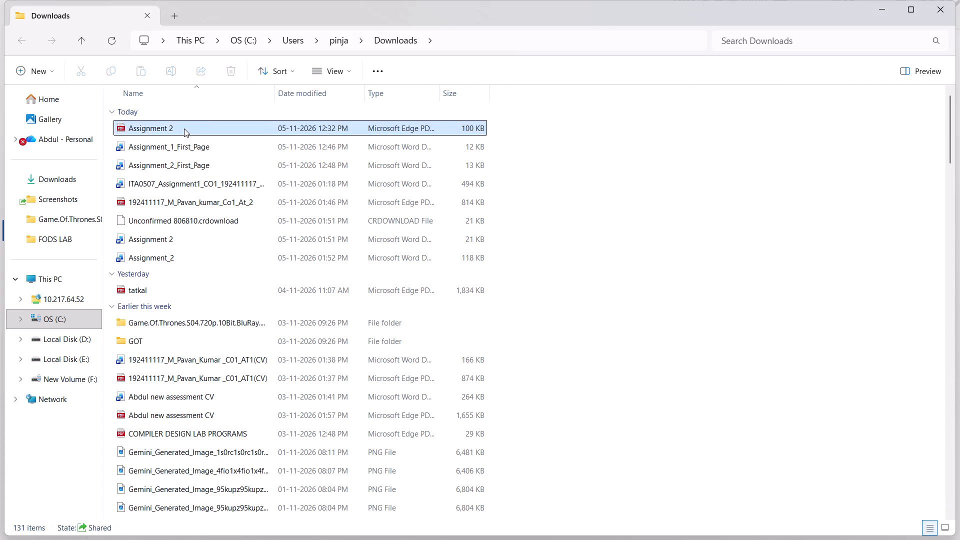
key(Delete)
click(173, 229)
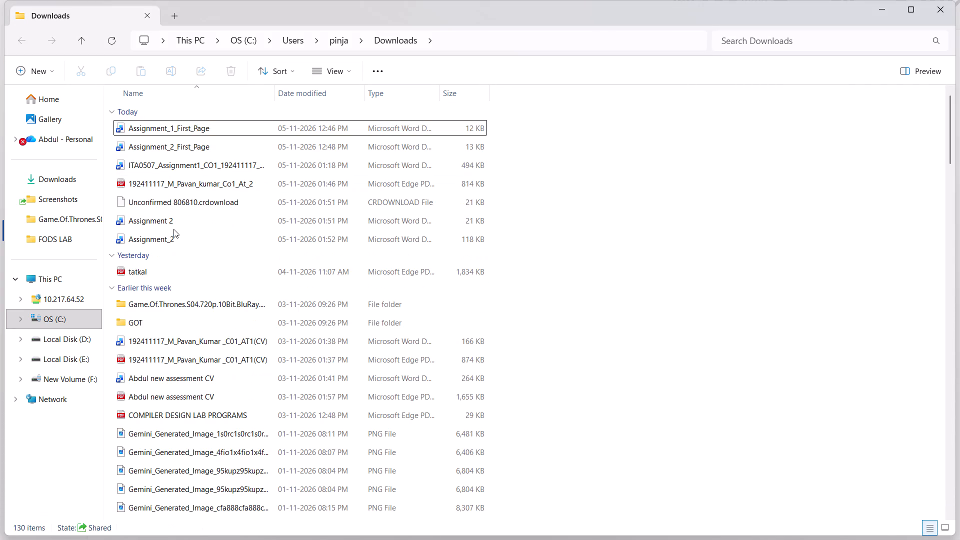
click(170, 246)
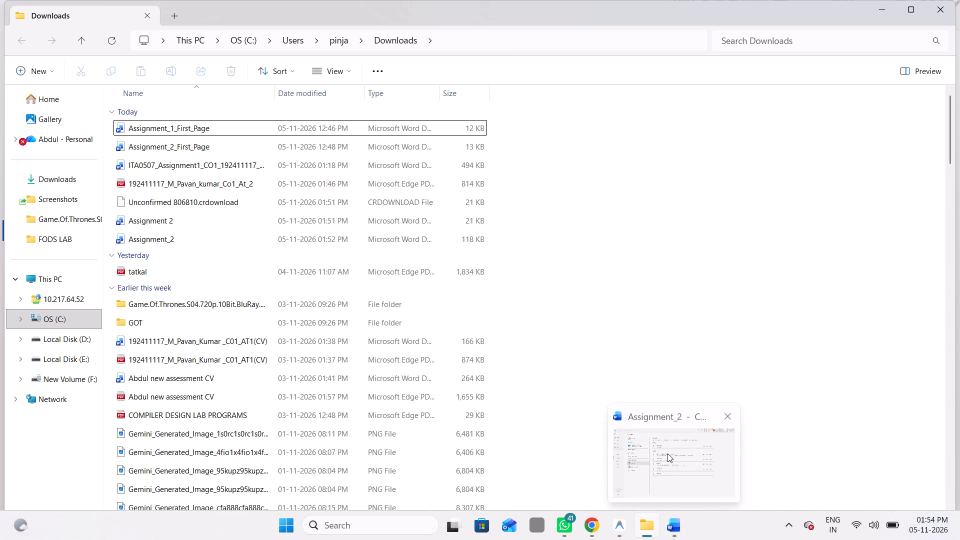
Save the edited Word document in Downloads as a PDF named Assignment_2, and minimize the PDF viewer and document windows.
click(667, 453)
double_click(521, 132)
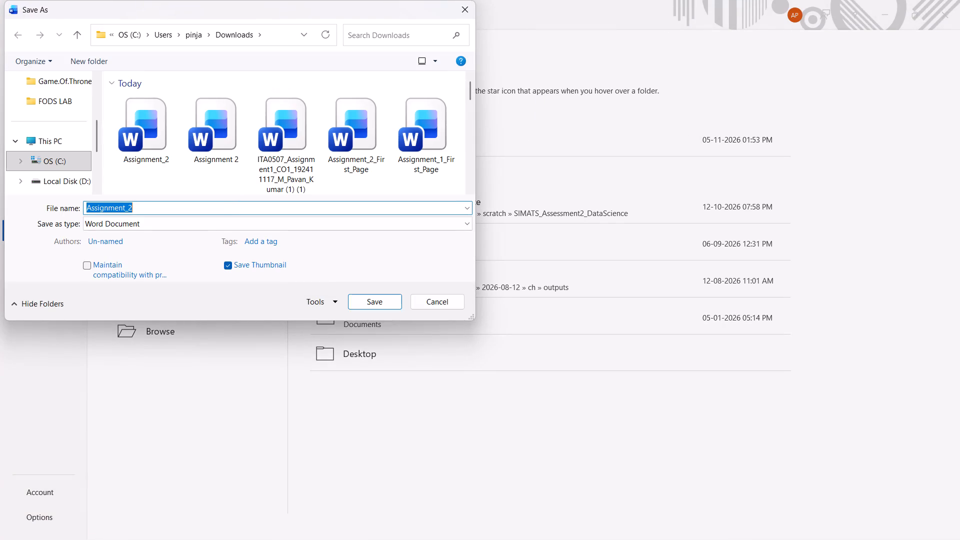
click(202, 223)
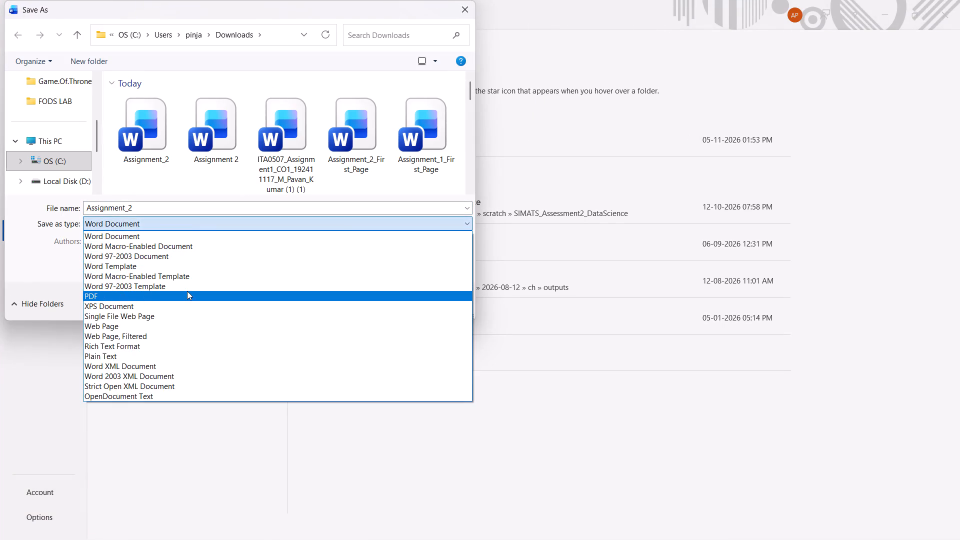
click(187, 291)
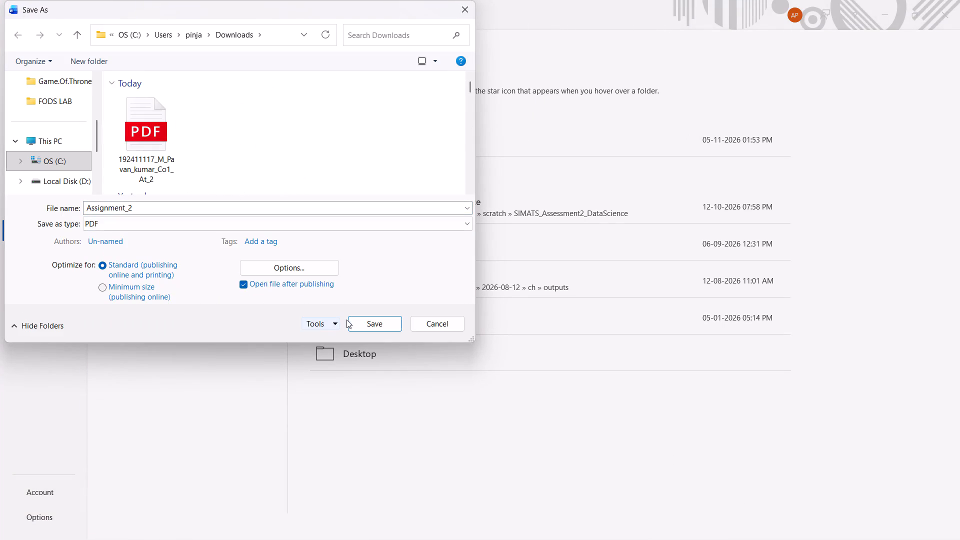
click(375, 321)
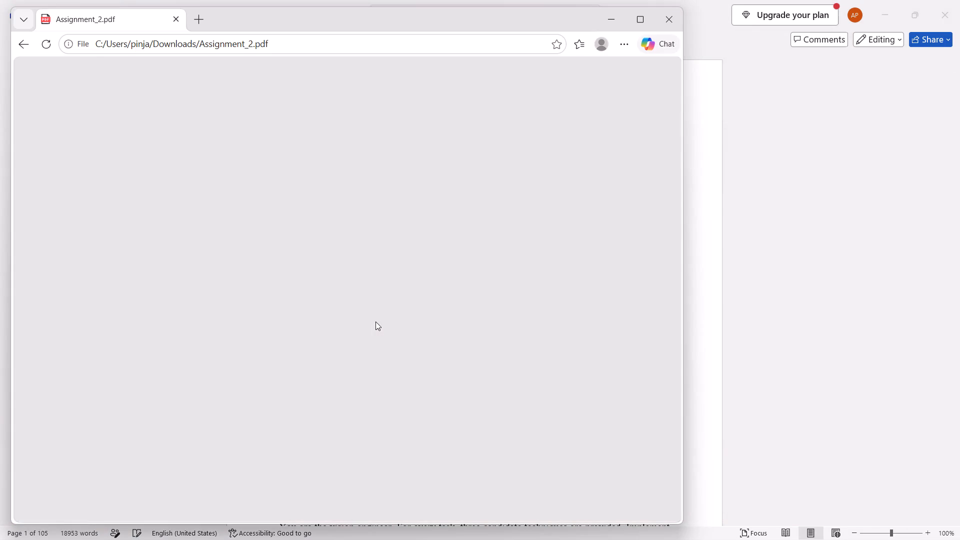
click(619, 17)
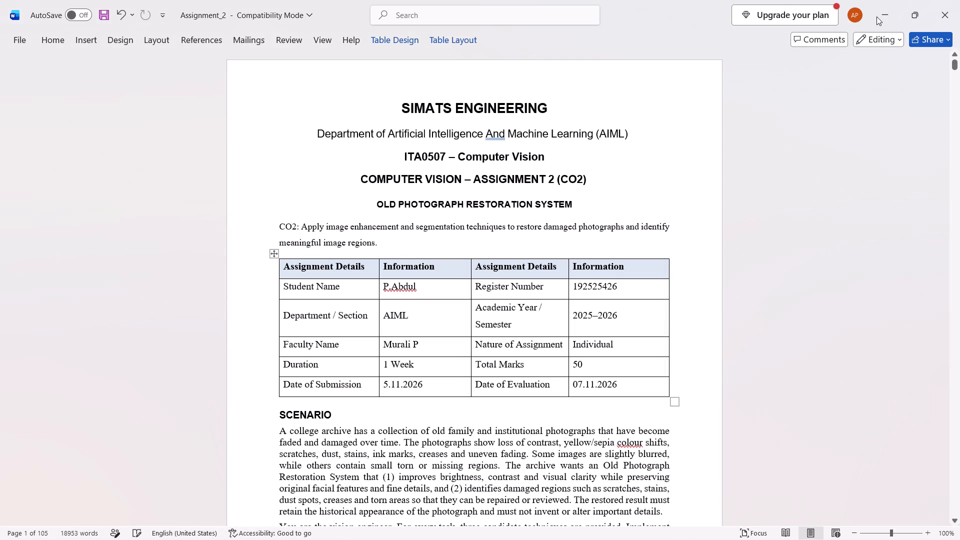
click(880, 17)
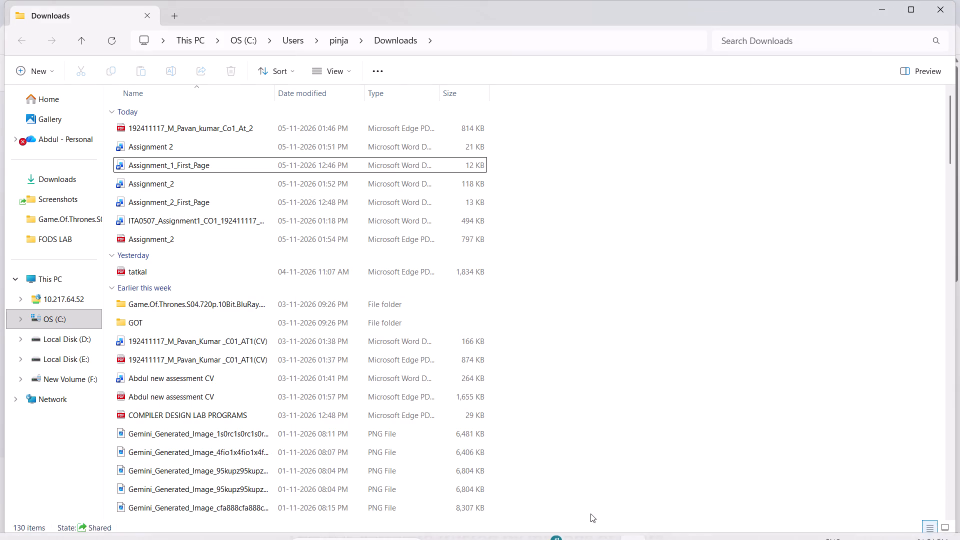
Return to the Assignment2 page in Google Classroom and remove the old Assignment_2 PDF attached to the work.
click(580, 529)
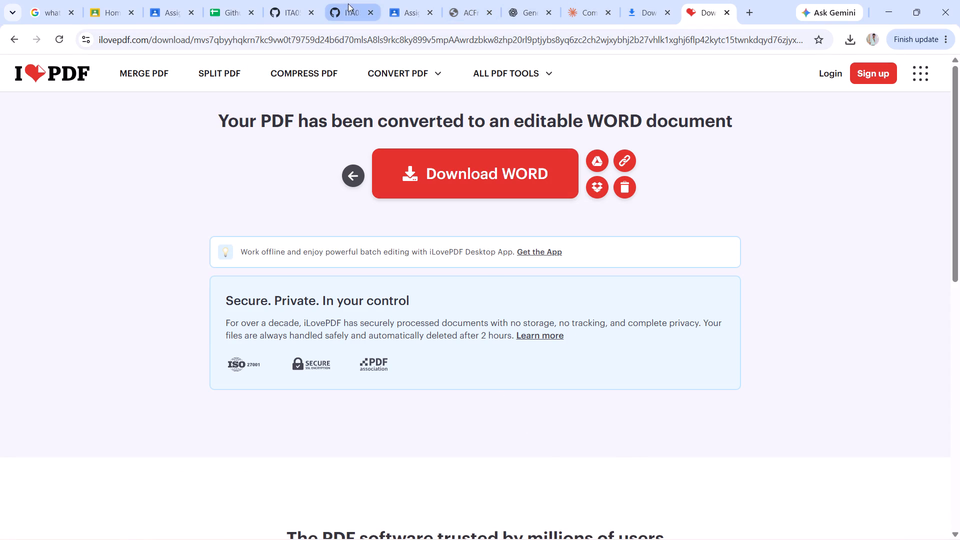
click(157, 9)
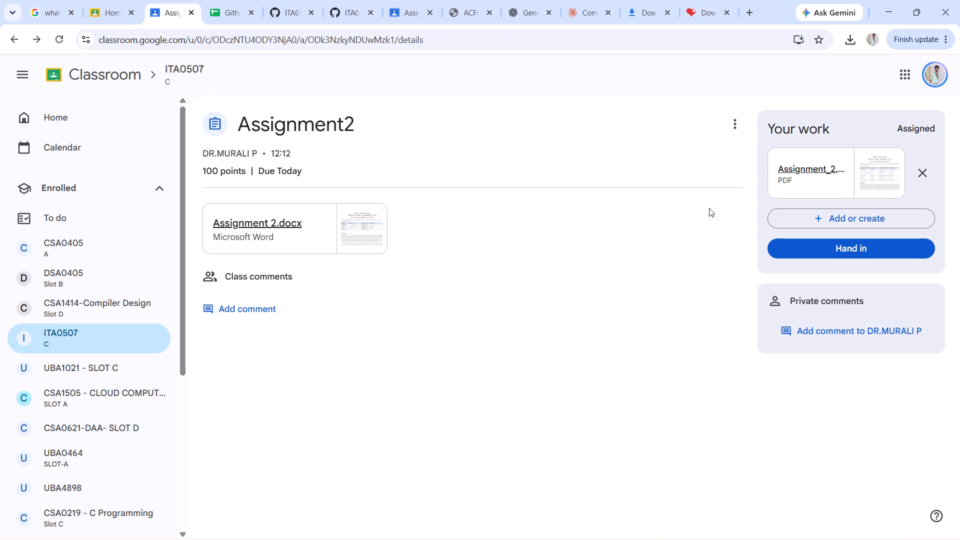
click(887, 210)
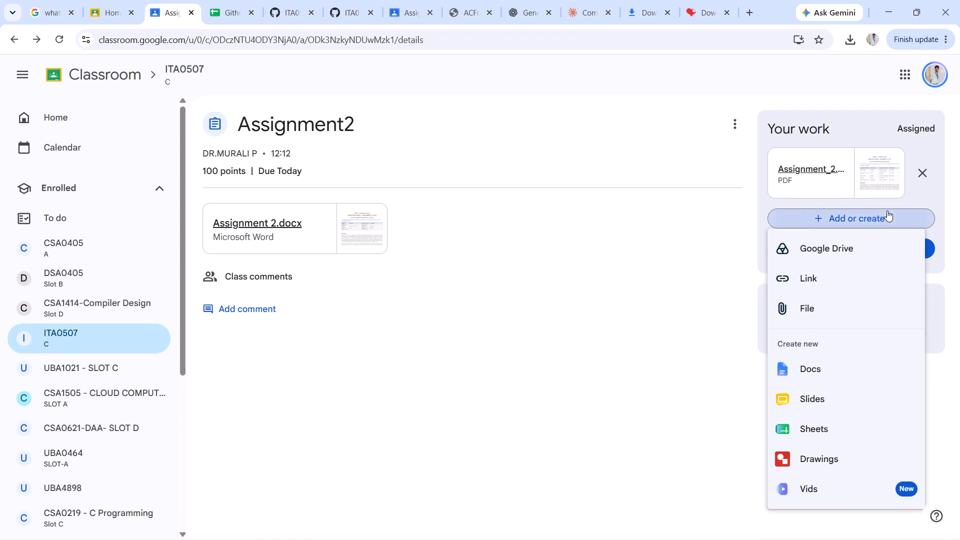
click(922, 179)
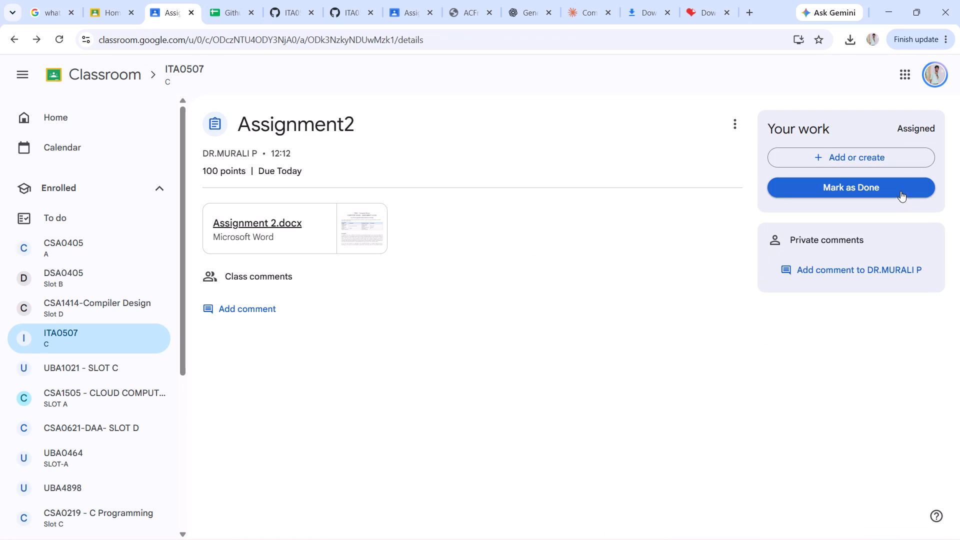
Attach the new Assignment_2 PDF from Downloads to Assignment2, hand in the work, and go back to the class page.
click(870, 149)
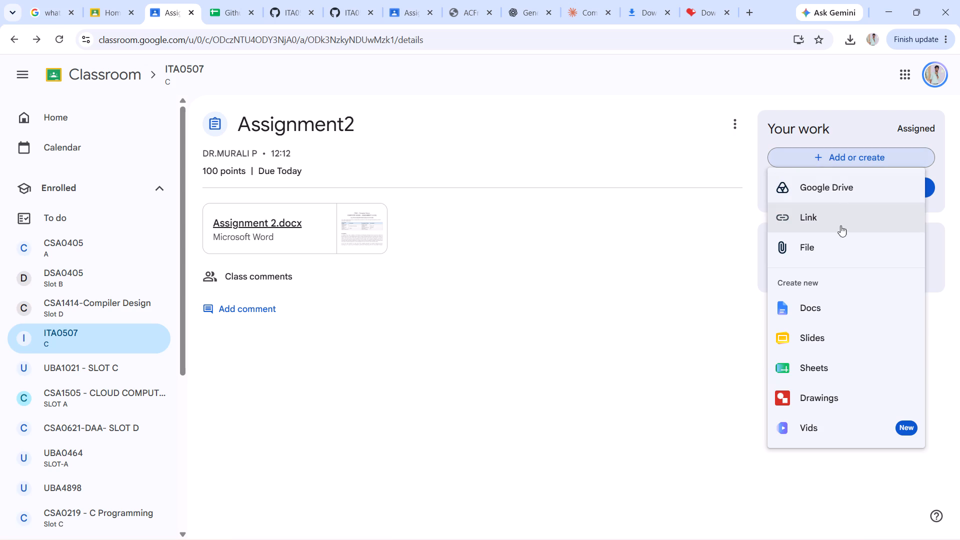
click(837, 245)
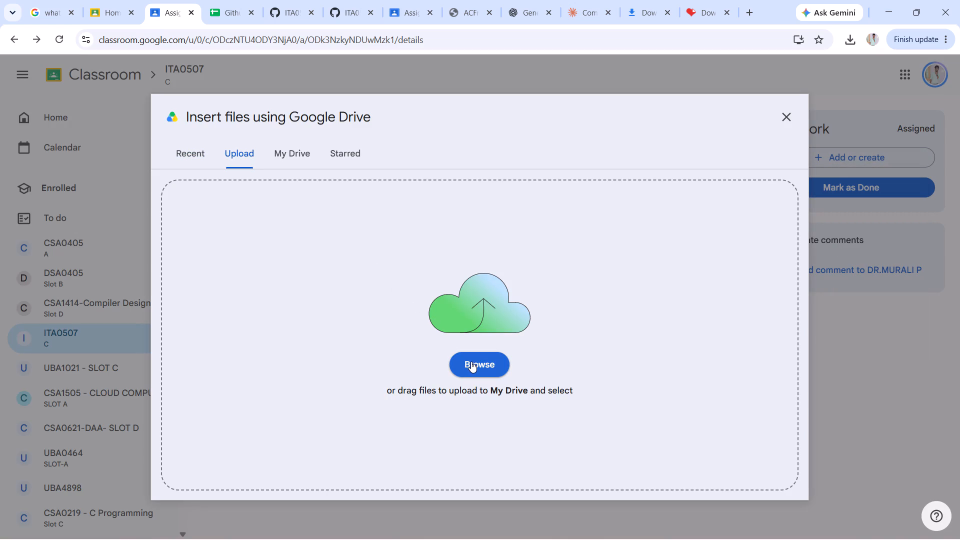
click(471, 361)
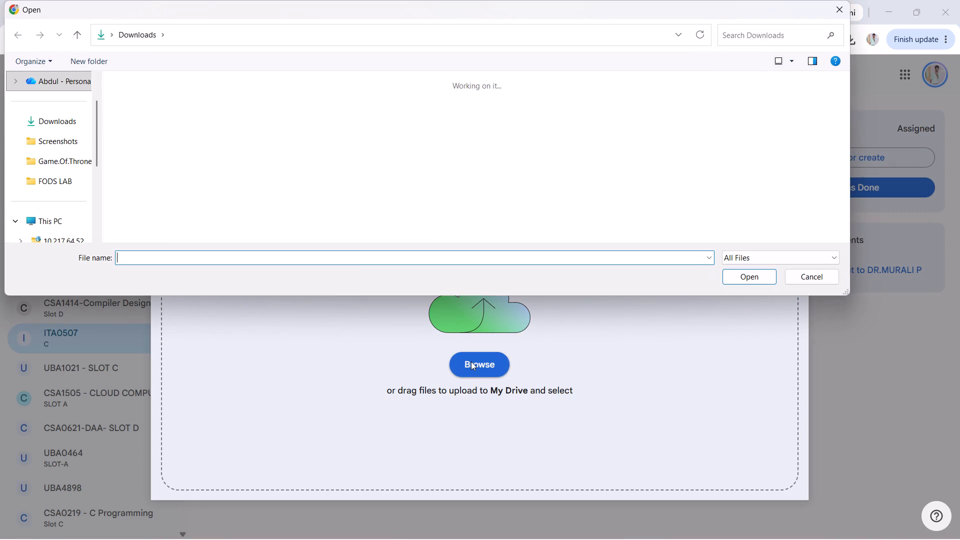
click(148, 140)
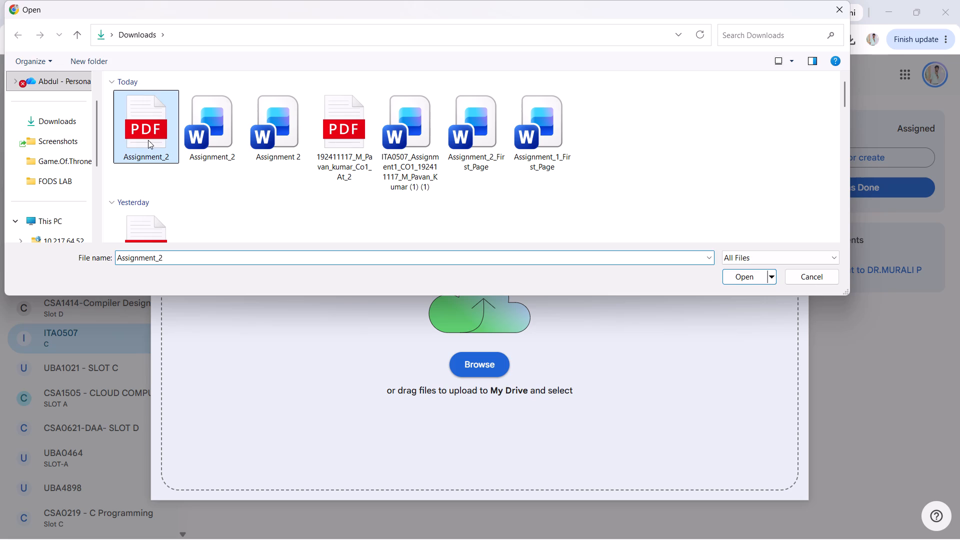
click(749, 274)
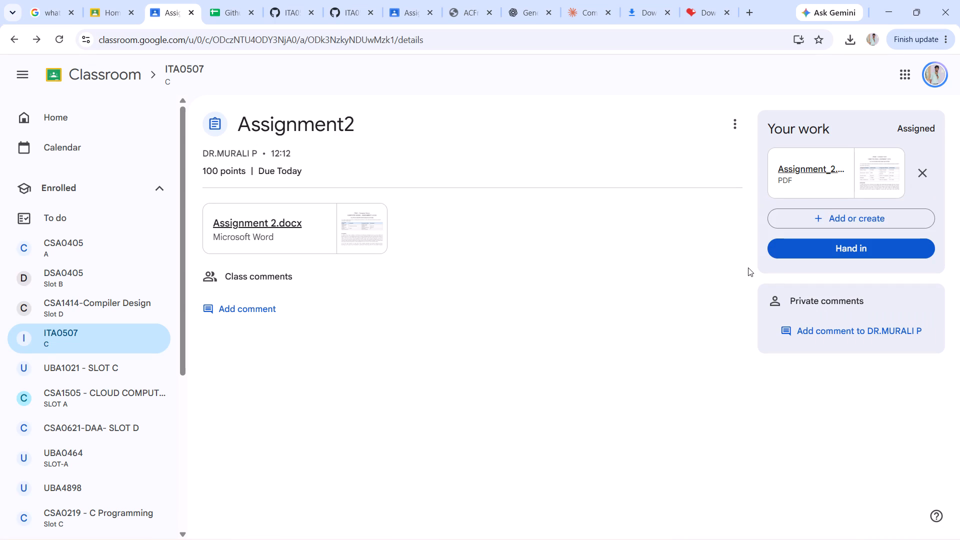
click(852, 248)
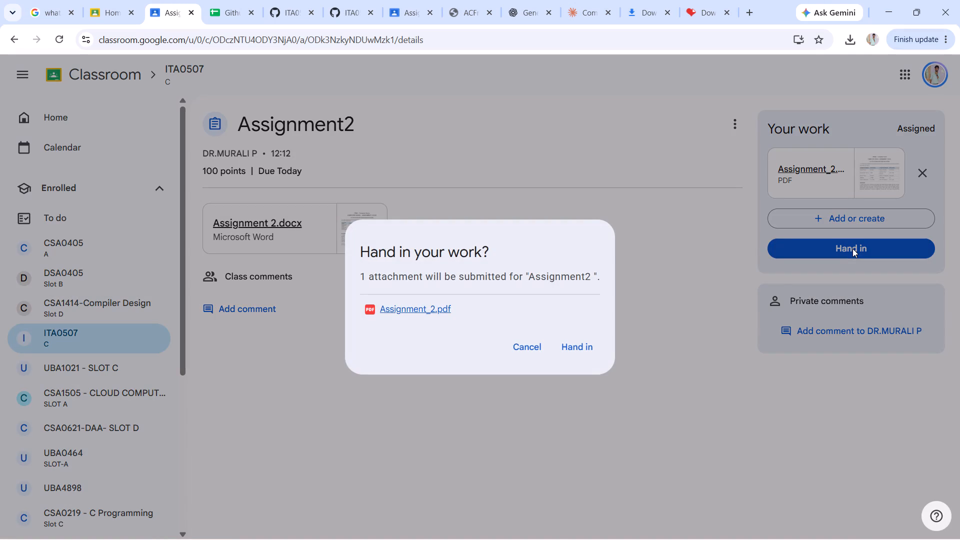
click(561, 352)
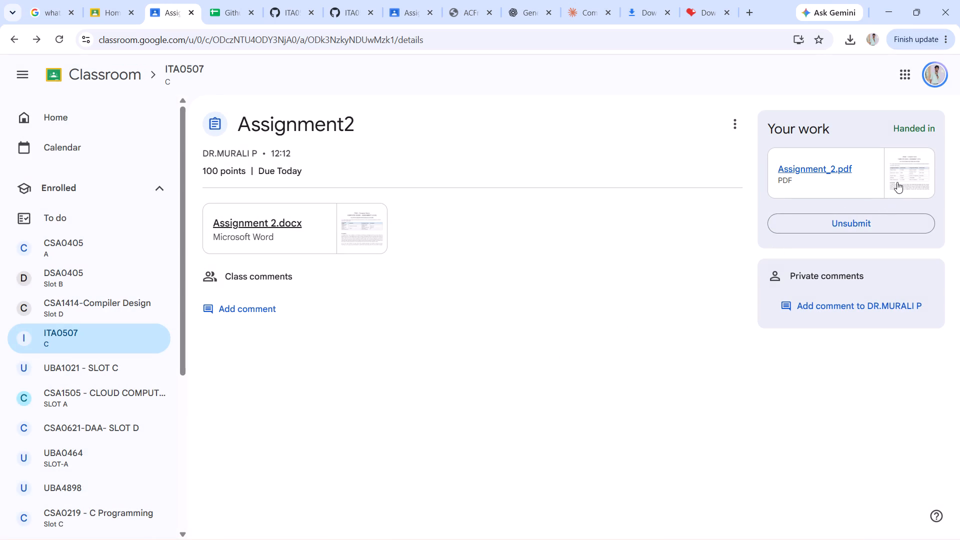
scroll(721, 219, down, 1)
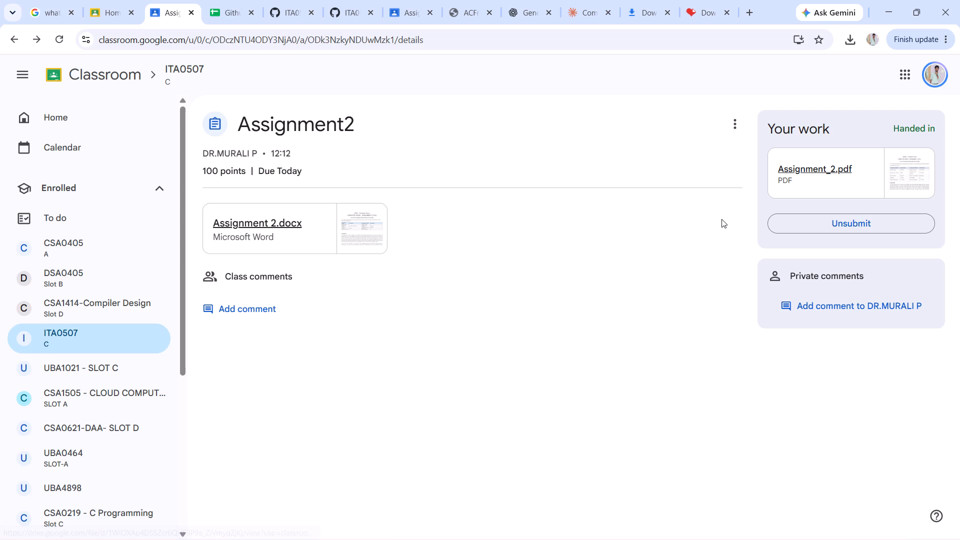
scroll(721, 219, down, 1)
scroll(721, 219, up, 6)
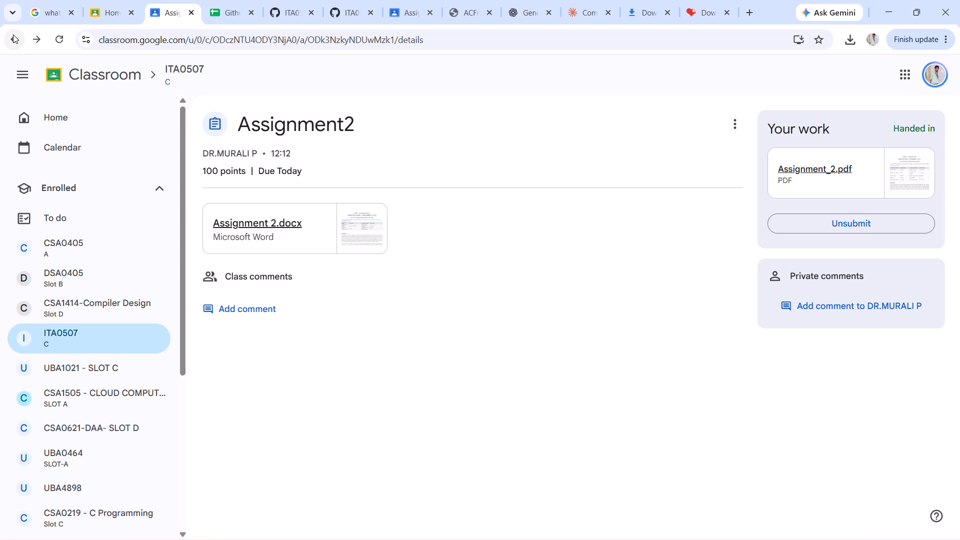
click(13, 34)
Switch to GitHub and upload the Assignment_2 PDF from Downloads into the ITA0507-COMPUTER-VISION repository's ASSESSMENT folder, committing directly to the main branch.
click(339, 14)
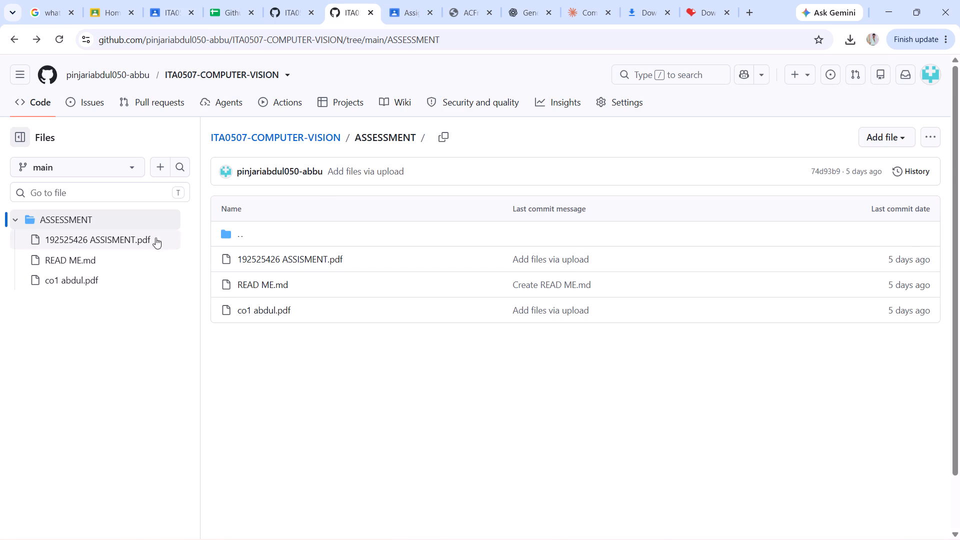
click(886, 131)
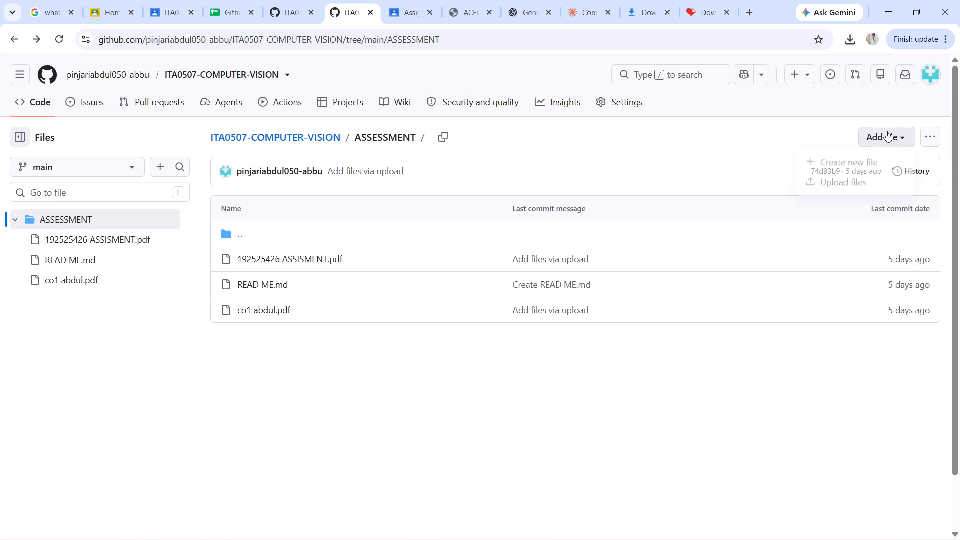
click(832, 185)
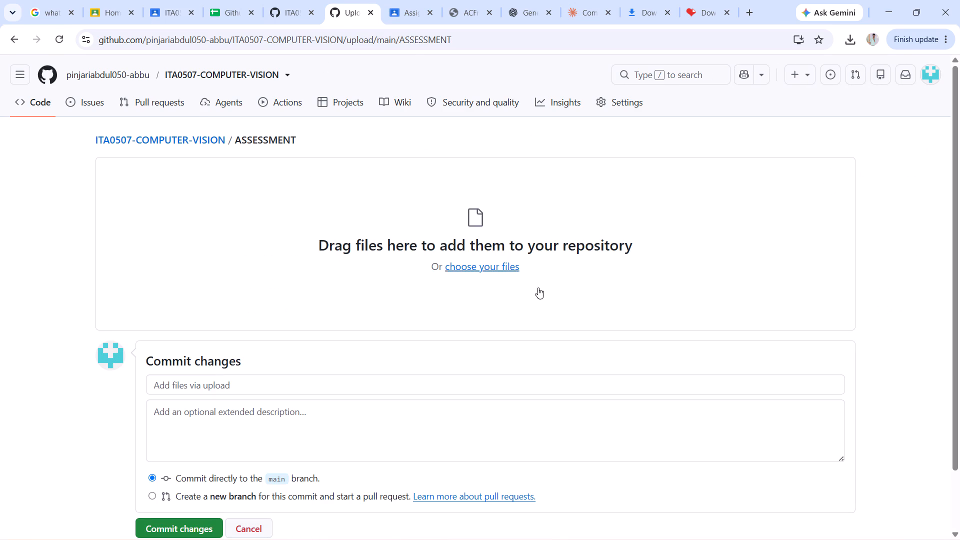
click(491, 266)
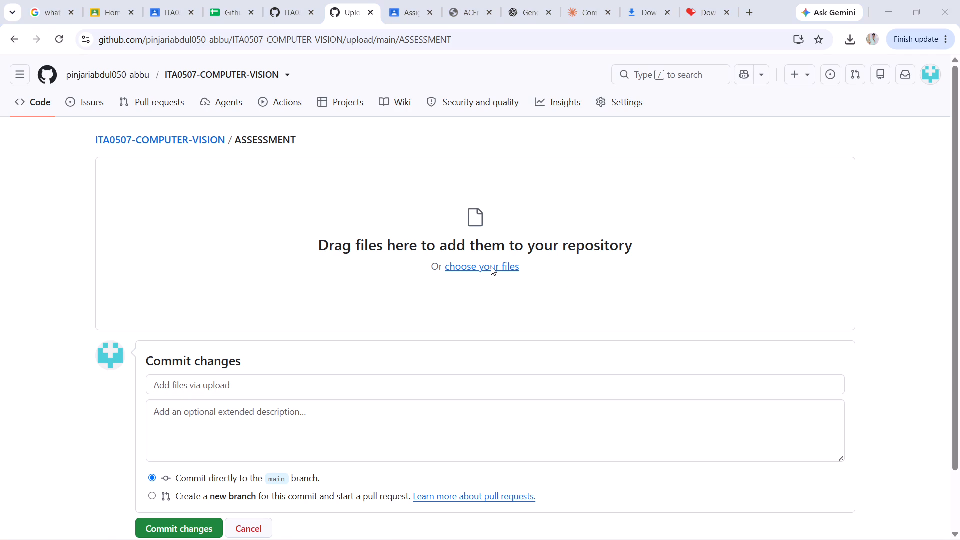
click(154, 135)
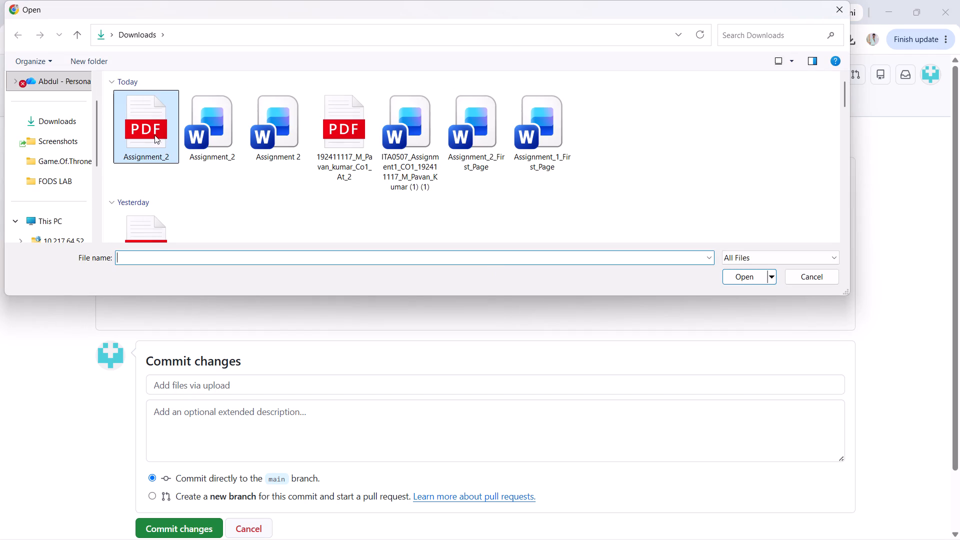
click(759, 273)
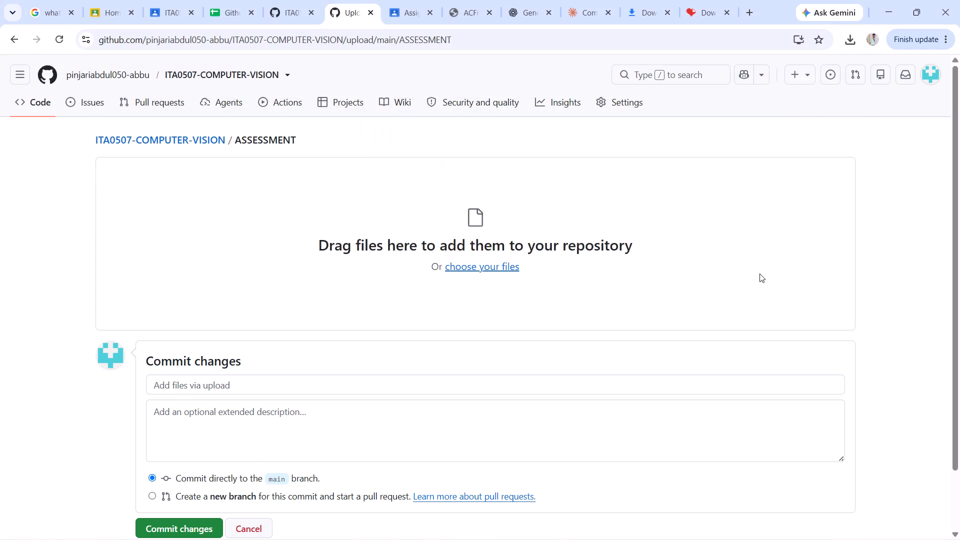
scroll(551, 295, down, 3)
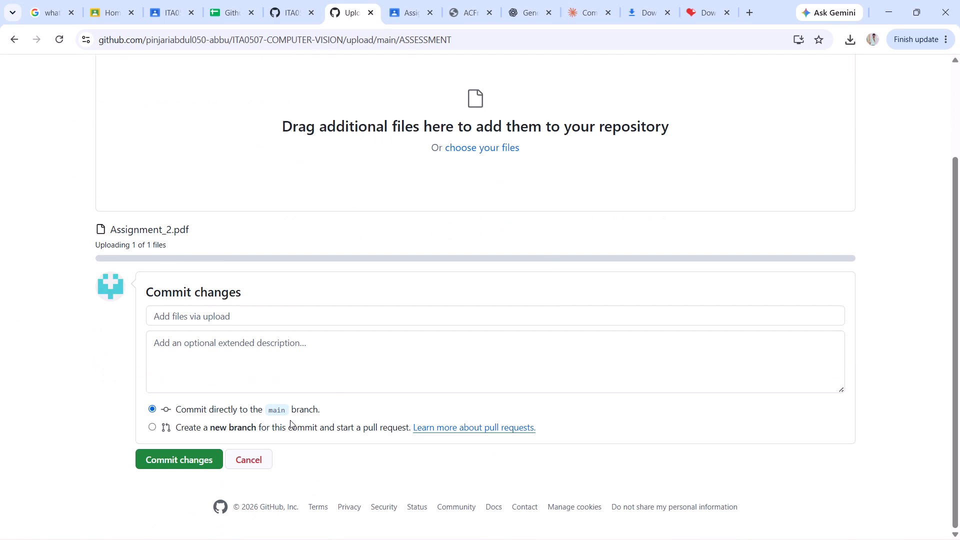
click(200, 453)
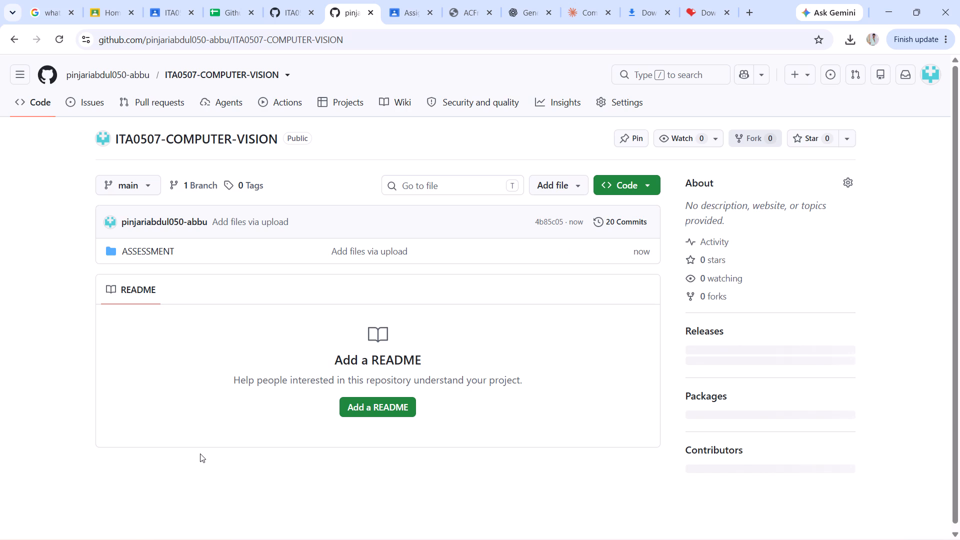
Rename the numbered ASSISMENT PDF in the ASSESSMENT folder as assessment 1 and commit the change to the main branch.
double_click(145, 248)
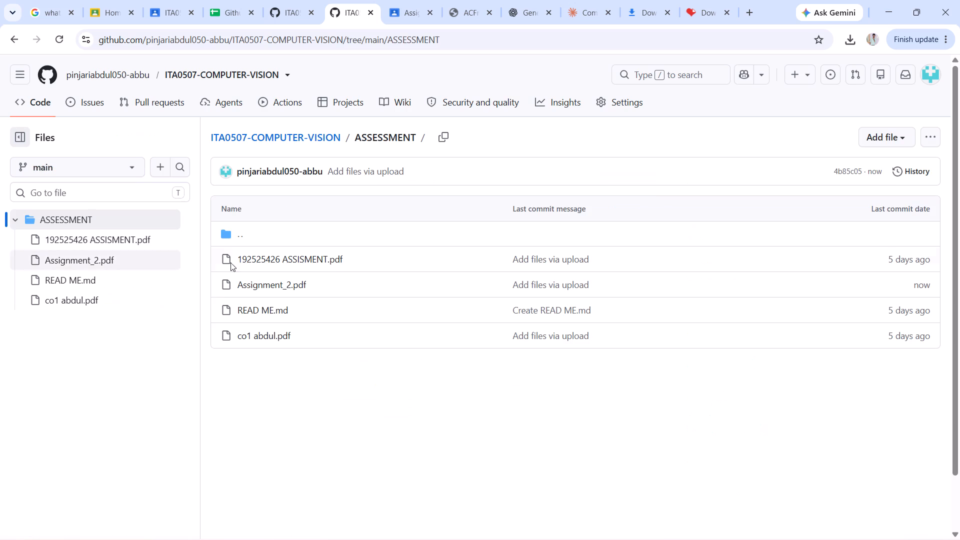
click(263, 256)
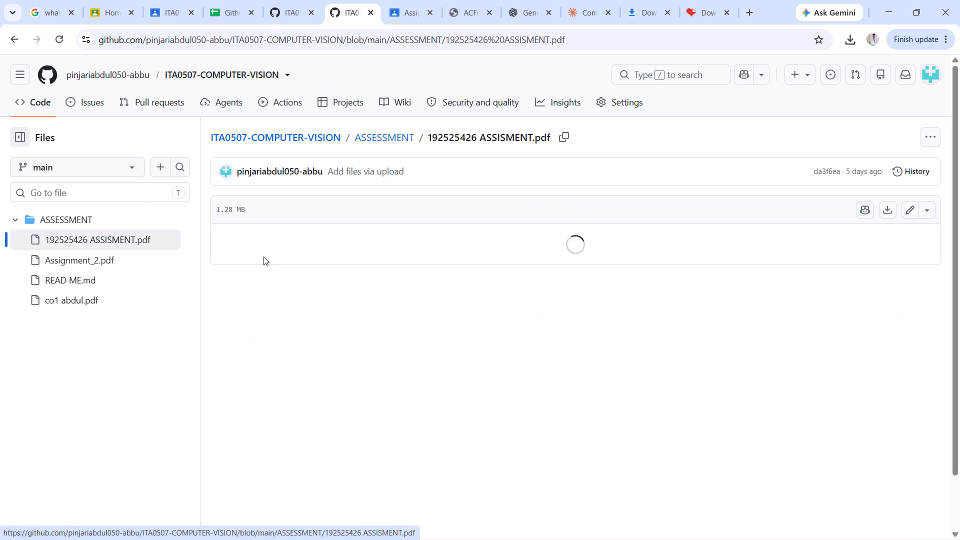
click(908, 213)
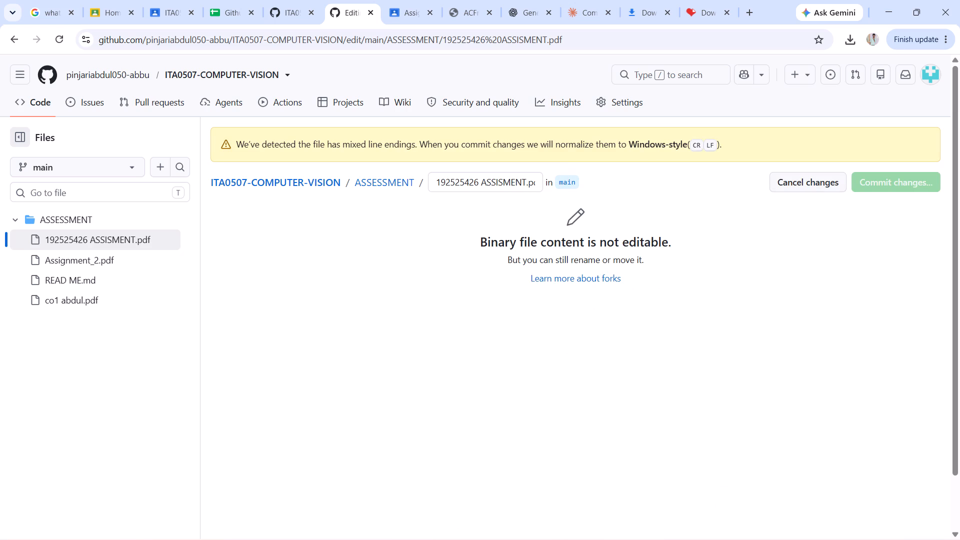
click(529, 181)
key(BackSpace)
key(BackSpace)
key(BackSpace)
key(BackSpace)
key(BackSpace)
key(BackSpace)
key(BackSpace)
key(BackSpace)
key(BackSpace)
key(BackSpace)
key(BackSpace)
key(BackSpace)
key(BackSpace)
key(BackSpace)
key(BackSpace)
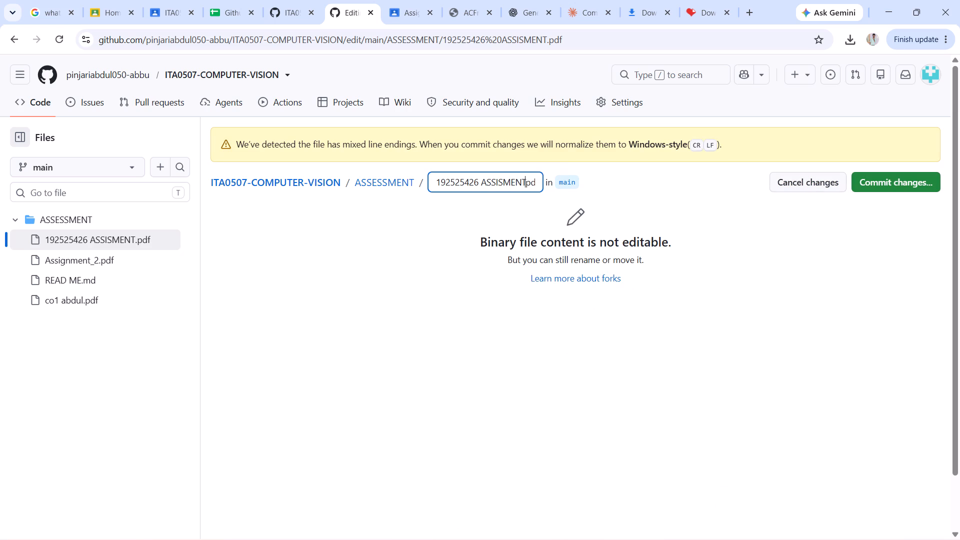
double_click(529, 181)
key(BackSpace)
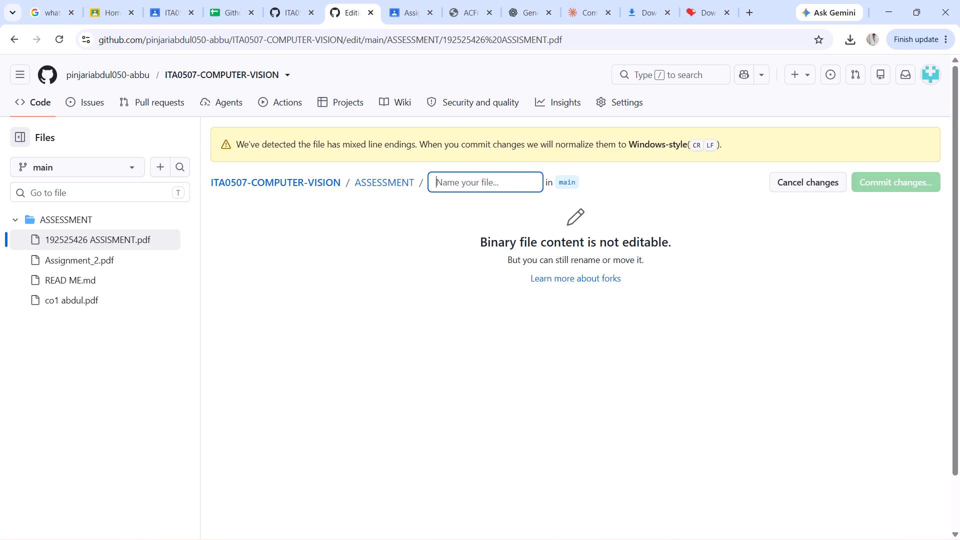
text(asses)
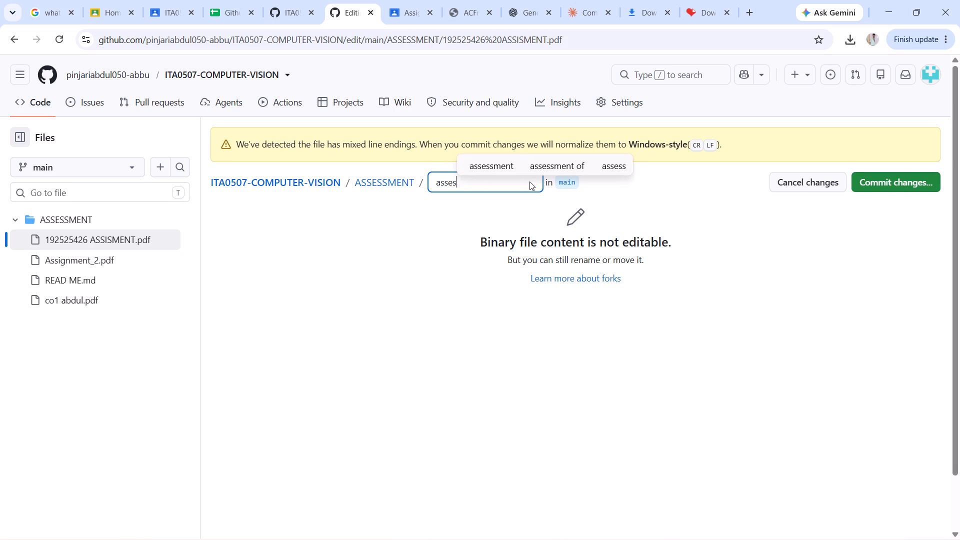
key(s)
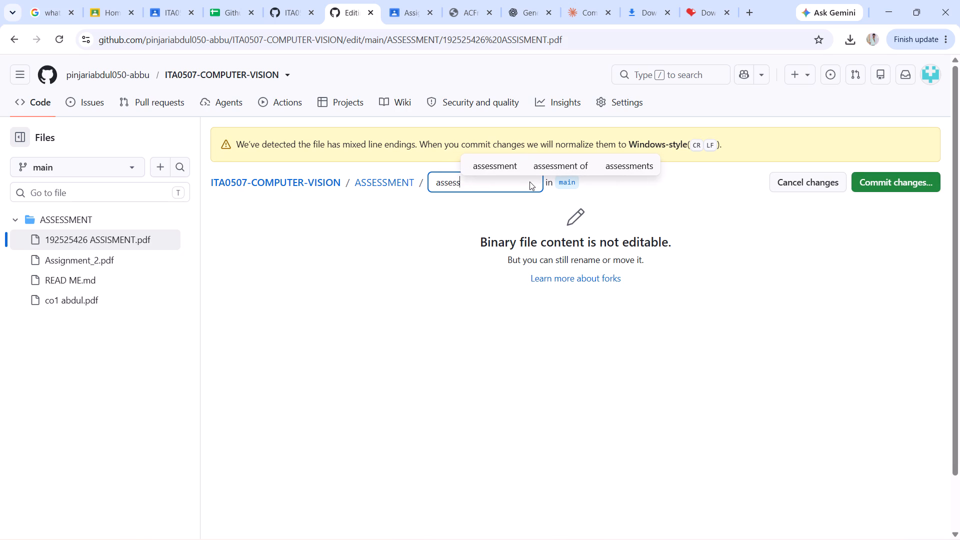
text(ment 1)
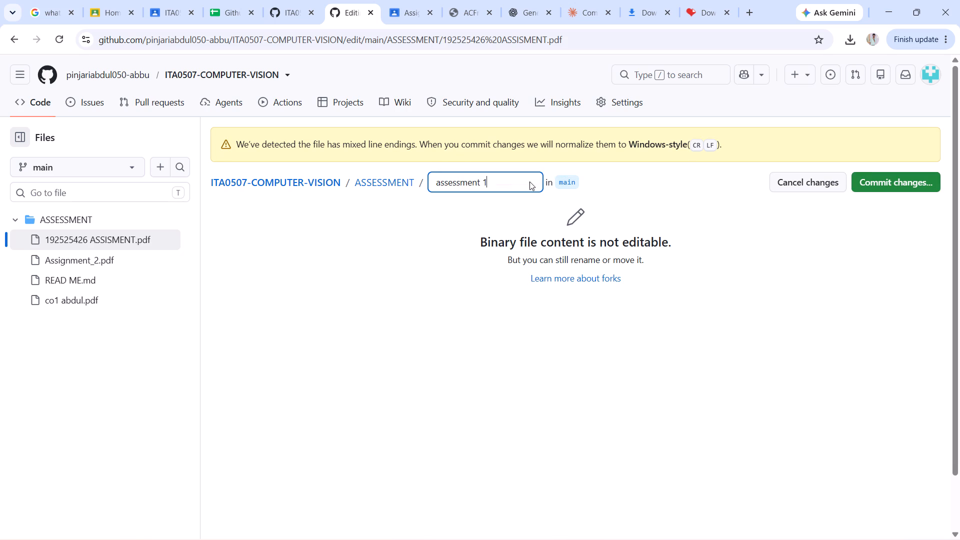
click(865, 177)
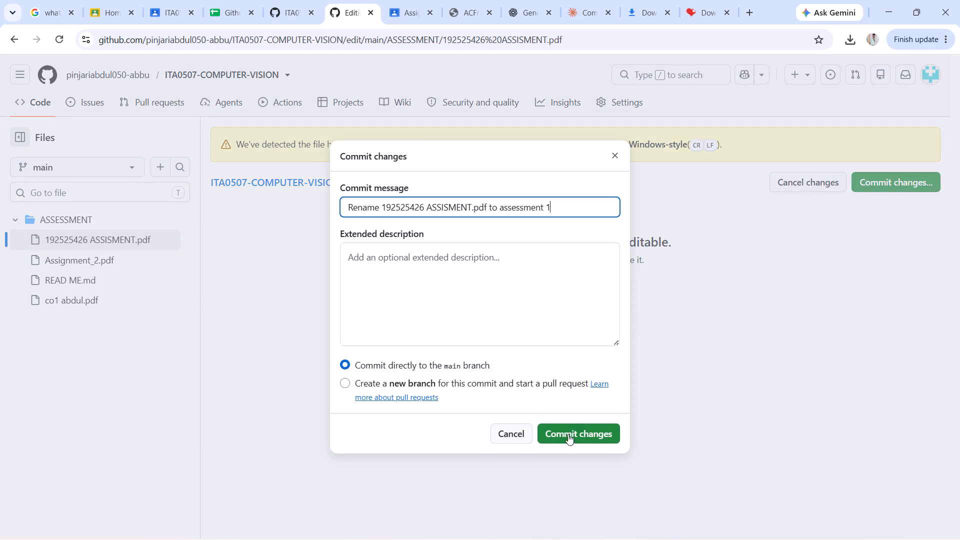
click(568, 436)
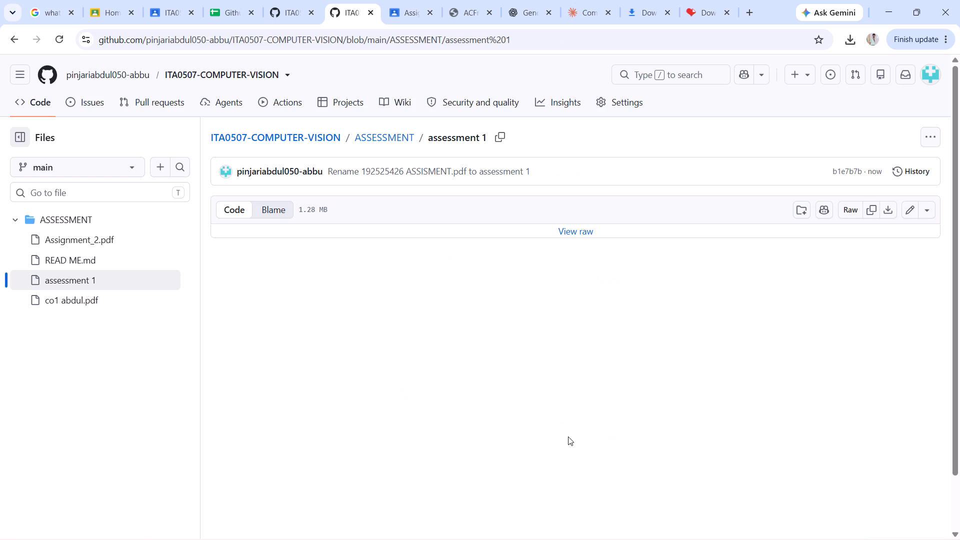
Leave the renamed assessment 1 file and close the ITA0507-COMPUTER-VISION repository tab.
scroll(391, 291, up, 1)
double_click(86, 275)
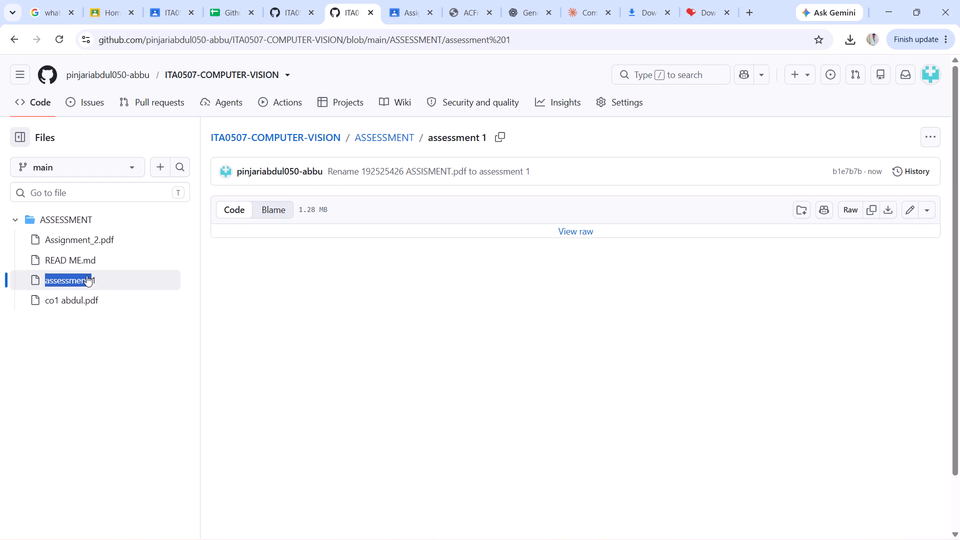
click(18, 39)
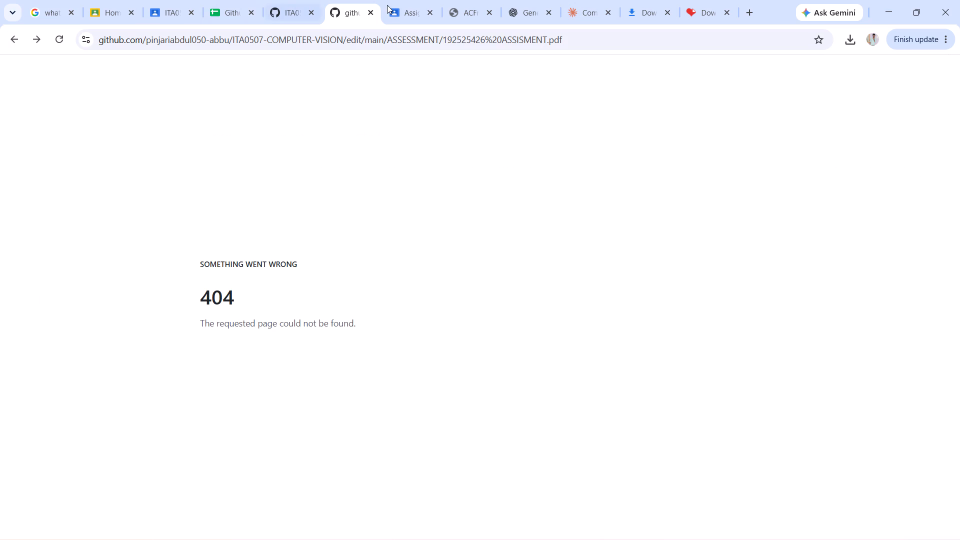
click(368, 9)
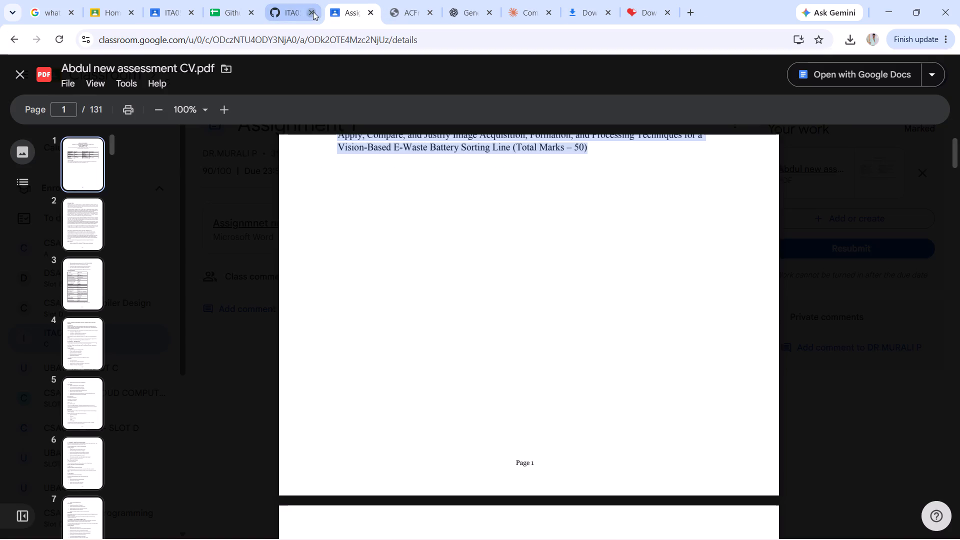
Open the GitHub dashboard in a new browser tab.
click(292, 9)
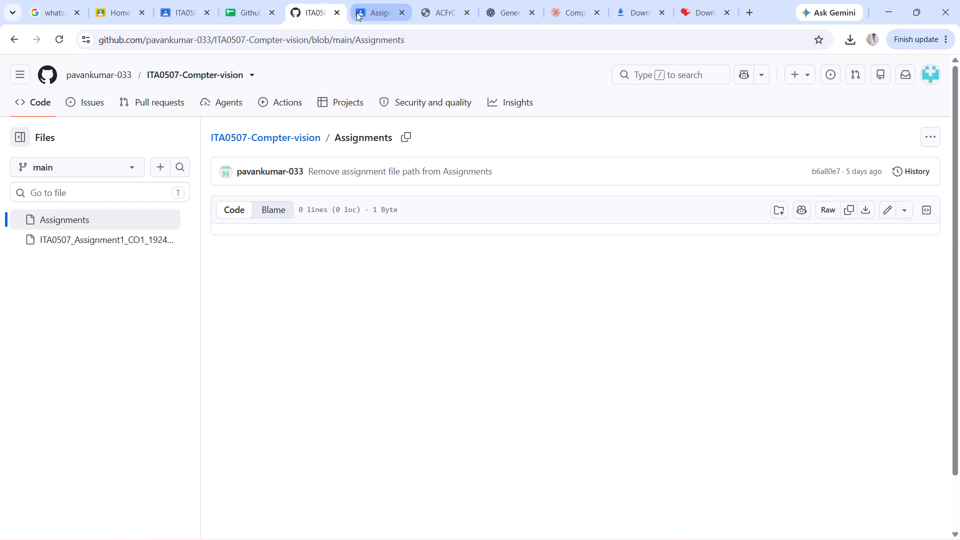
click(752, 7)
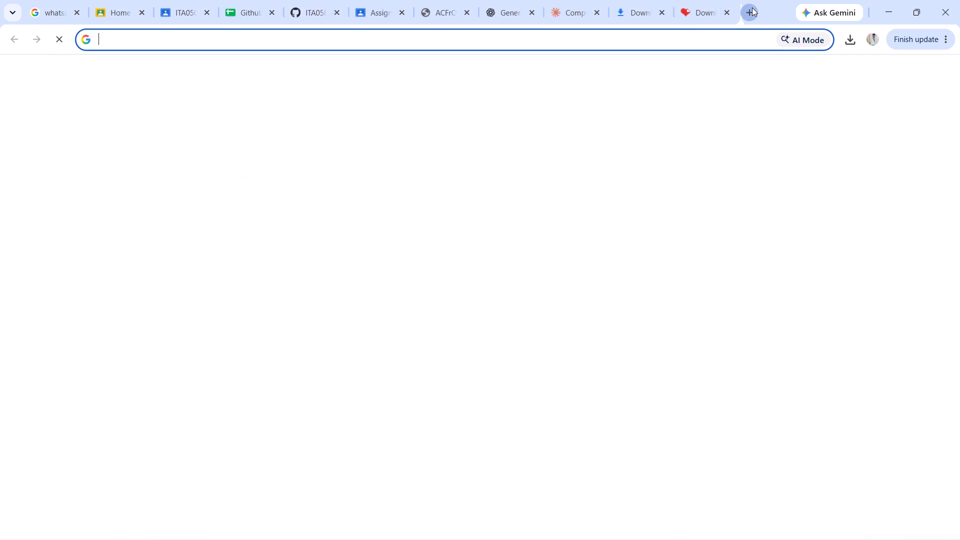
text(github)
key(Return)
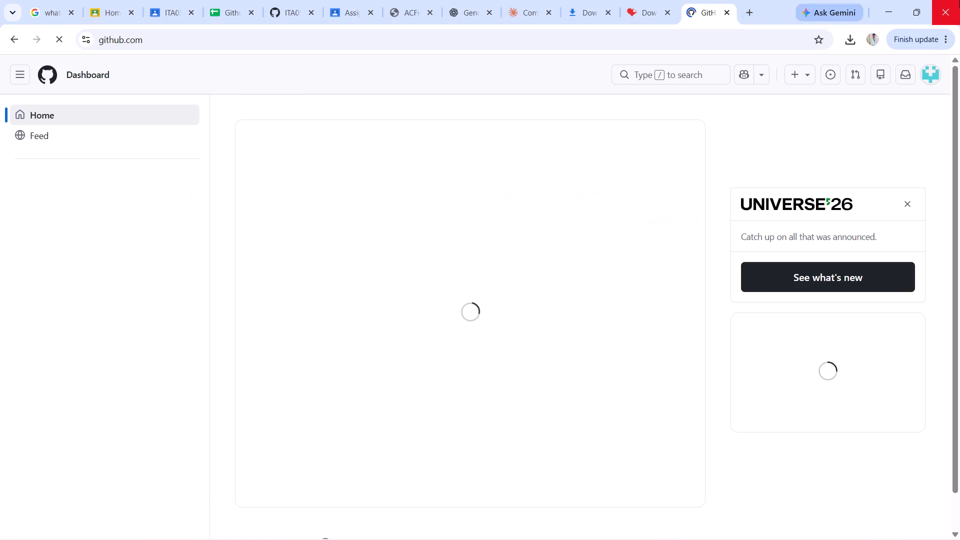
Minimize the browser and Downloads folder windows and launch Kuro from the desktop.
click(893, 4)
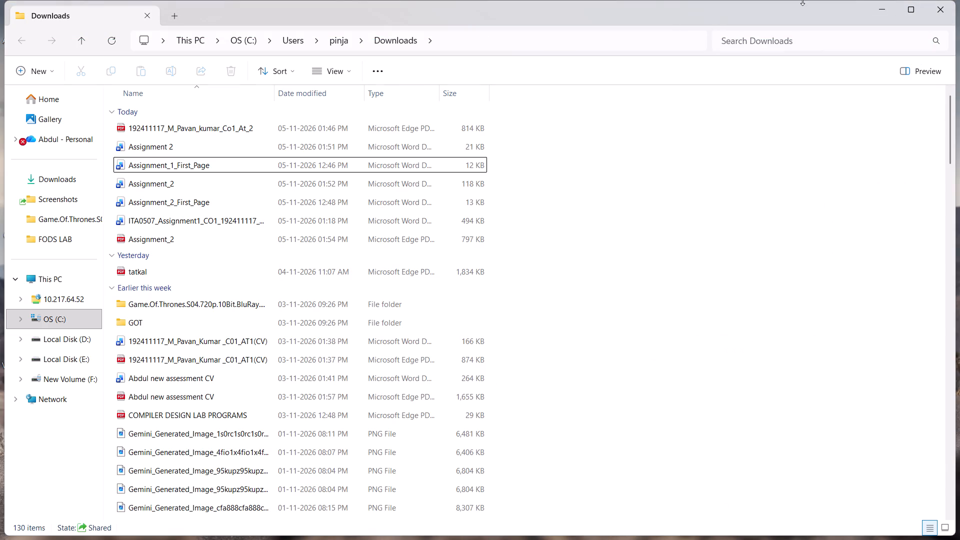
click(894, 8)
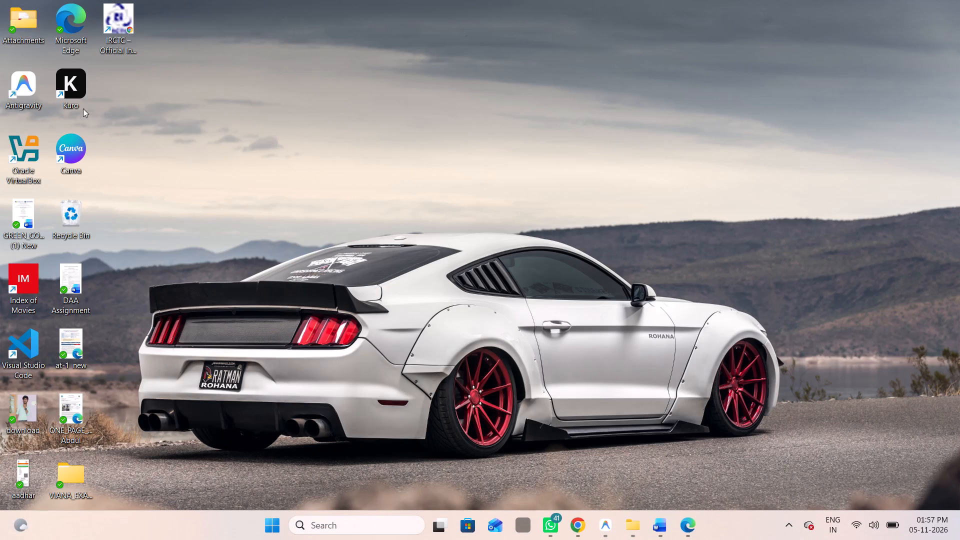
double_click(73, 81)
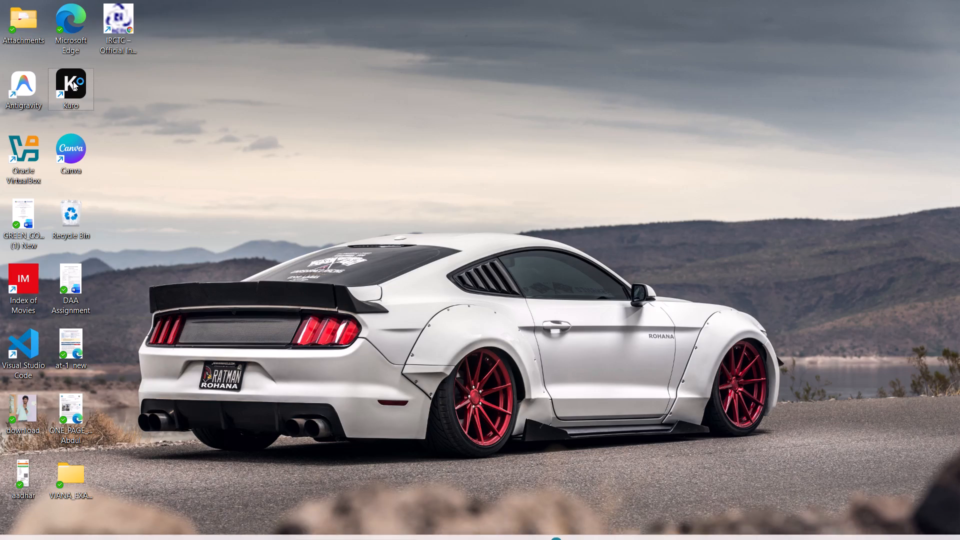
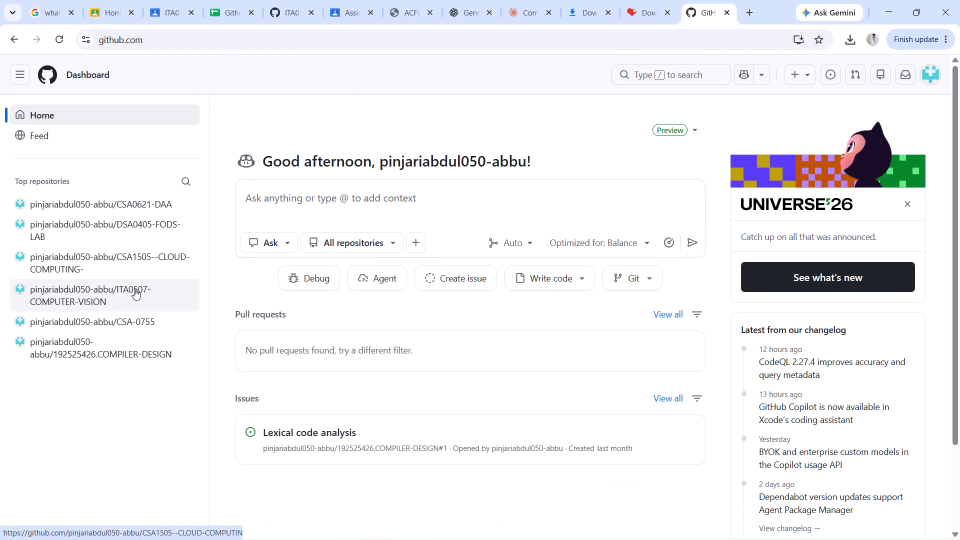
Open the ASSESSMENT folder of the ITA0507-COMPUTER-VISION repository and view the assessment 1 and Assignment_2.pdf files.
click(83, 298)
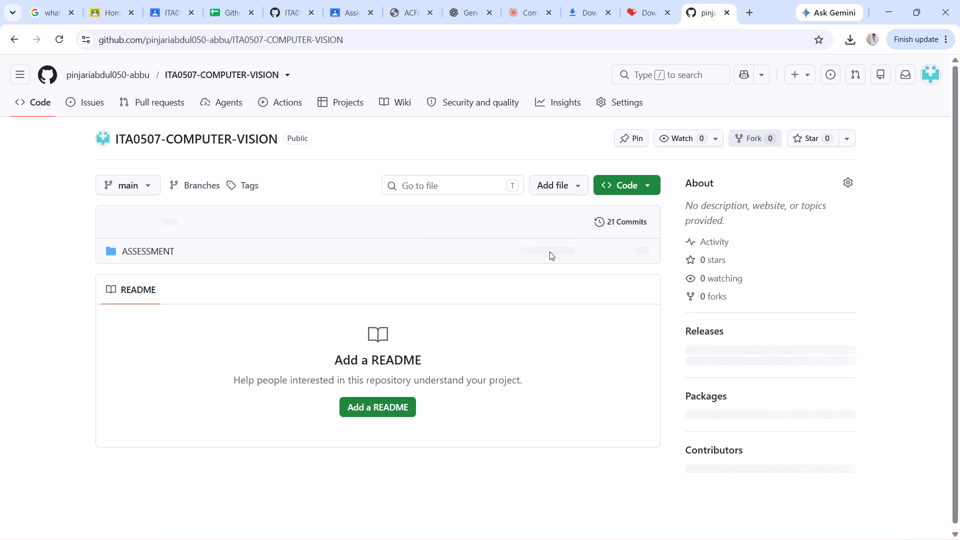
click(149, 248)
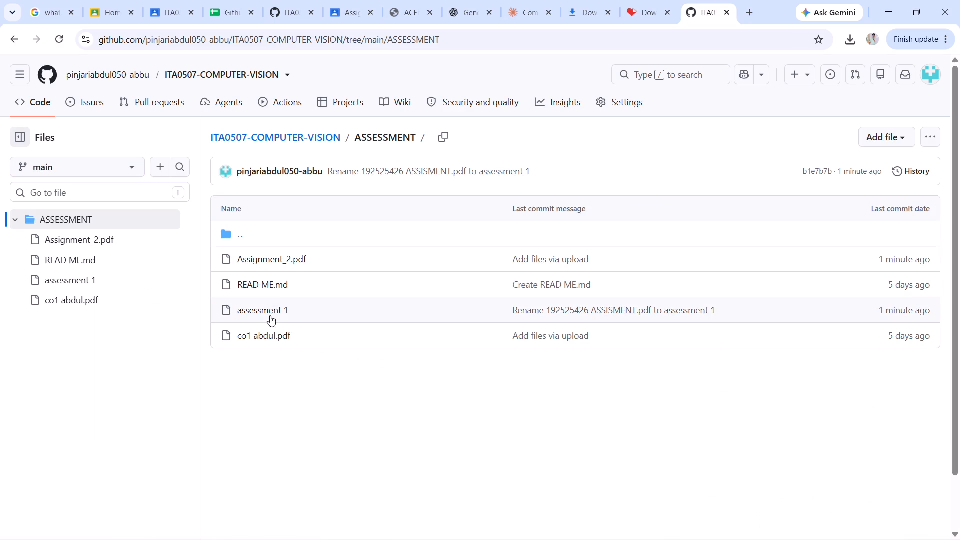
click(270, 306)
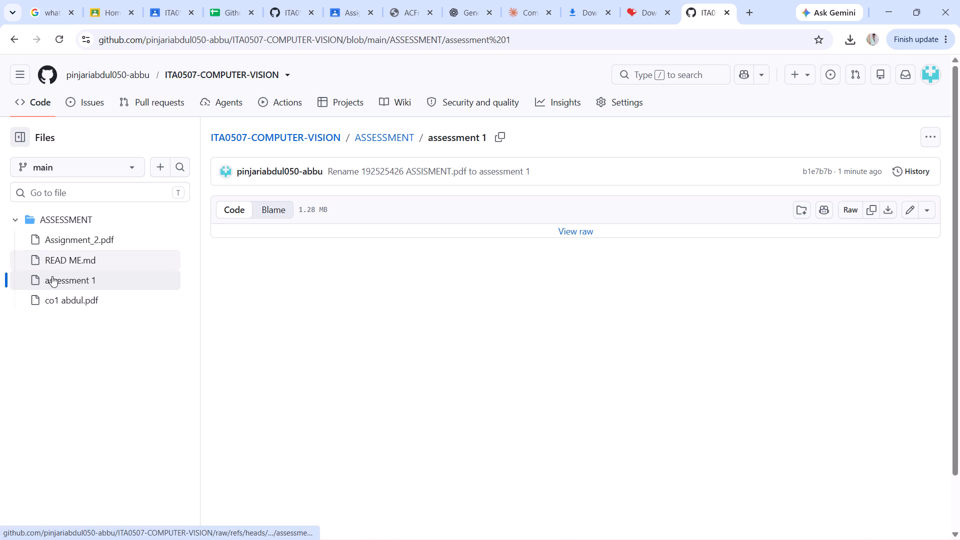
click(65, 235)
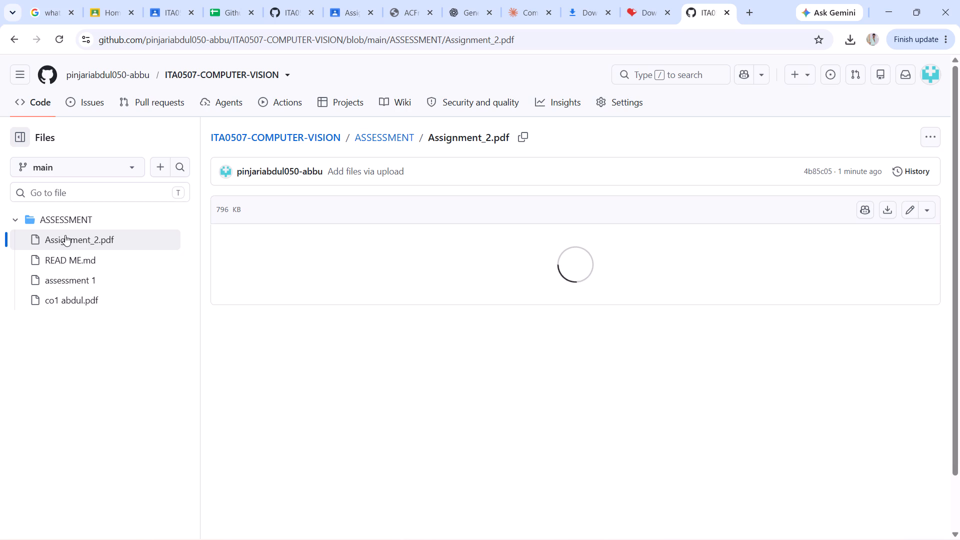
scroll(468, 310, down, 6)
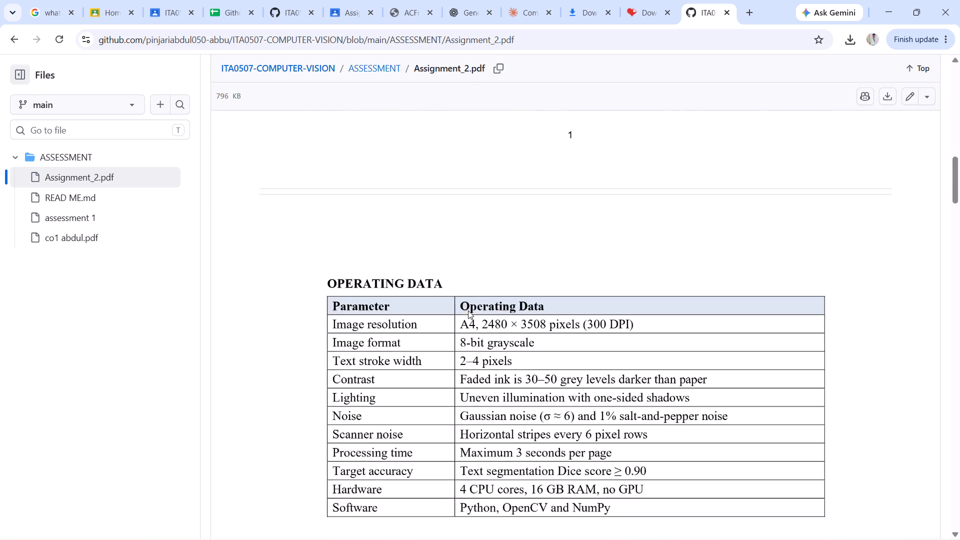
scroll(468, 310, up, 12)
Return to the assessment 1 file, request its raw content and check the additional file options.
click(85, 280)
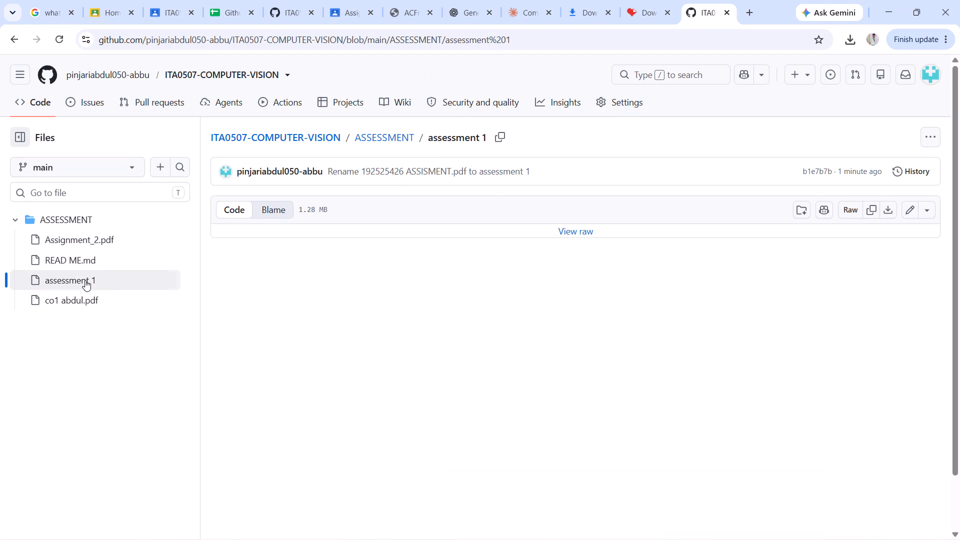
click(574, 232)
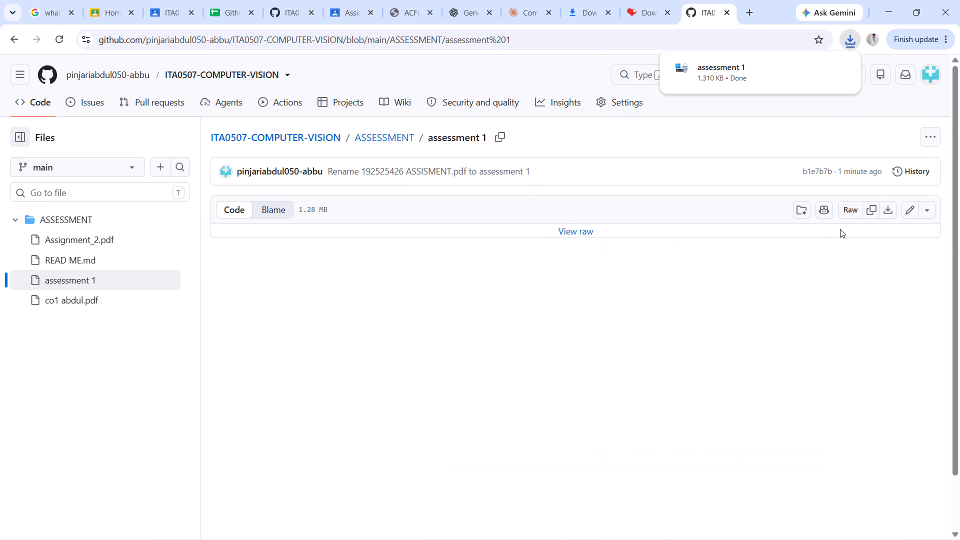
click(928, 141)
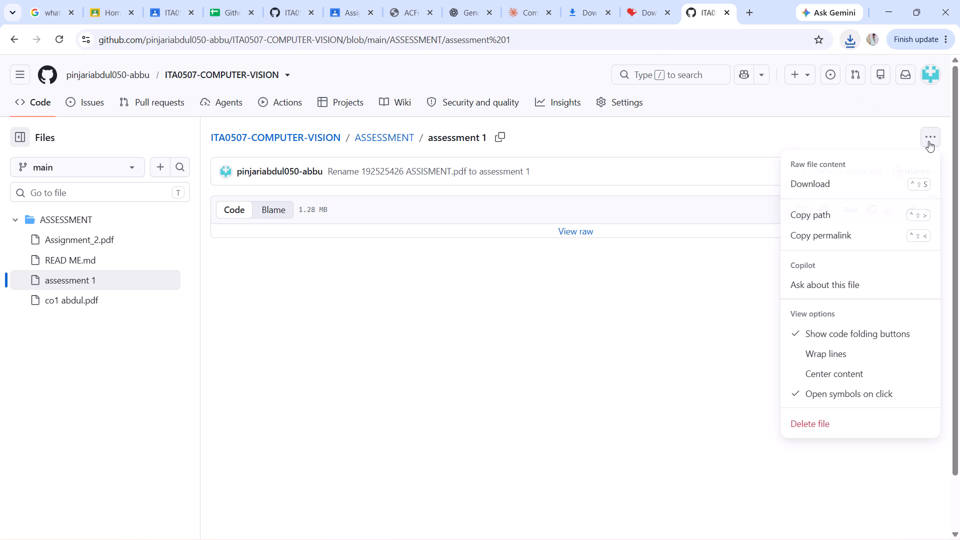
click(551, 318)
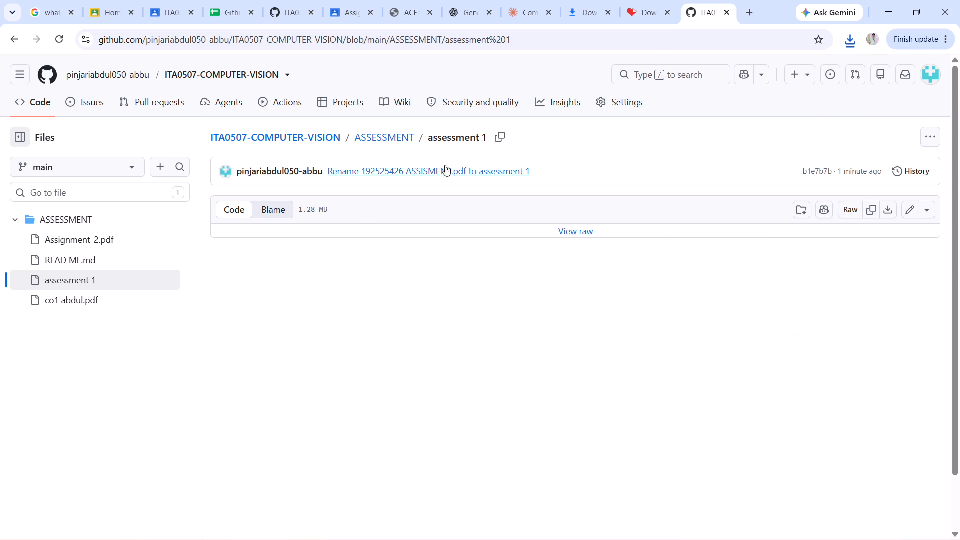
Inspect the commit that renamed the file to assessment 1, and go back to the file page and reload it.
click(402, 170)
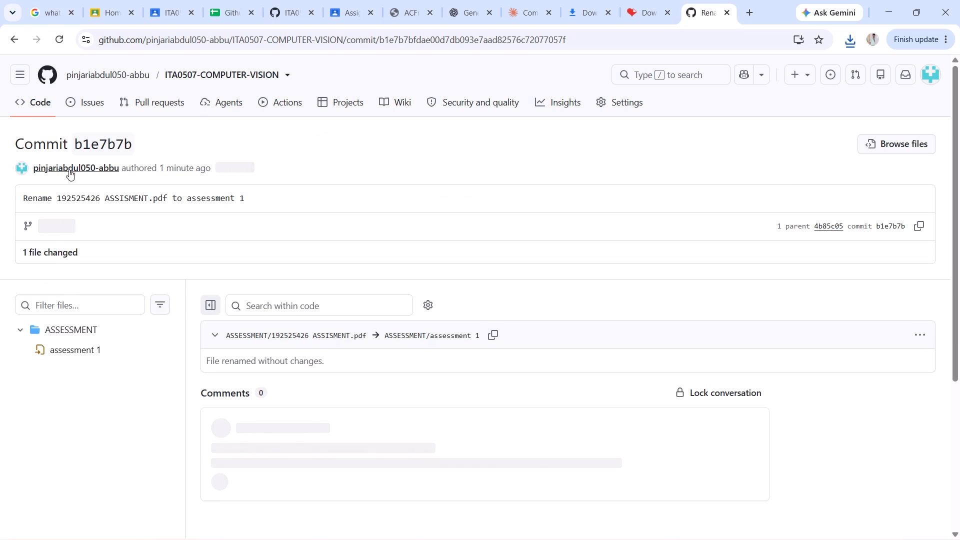
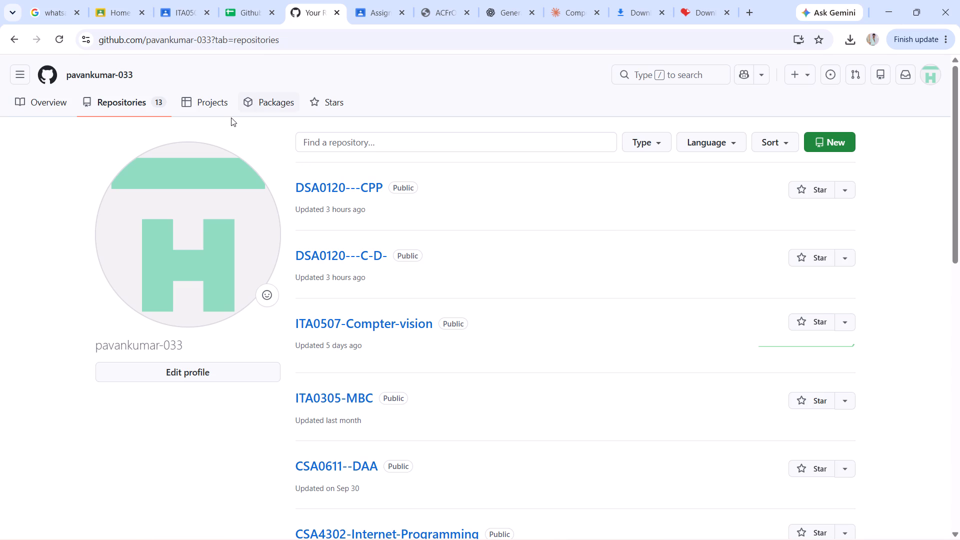
Open the ITA0507-Compter-vision repository, view its Assignments and Assignment1 .docx files, and return to the repository's main page.
scroll(343, 194, down, 1)
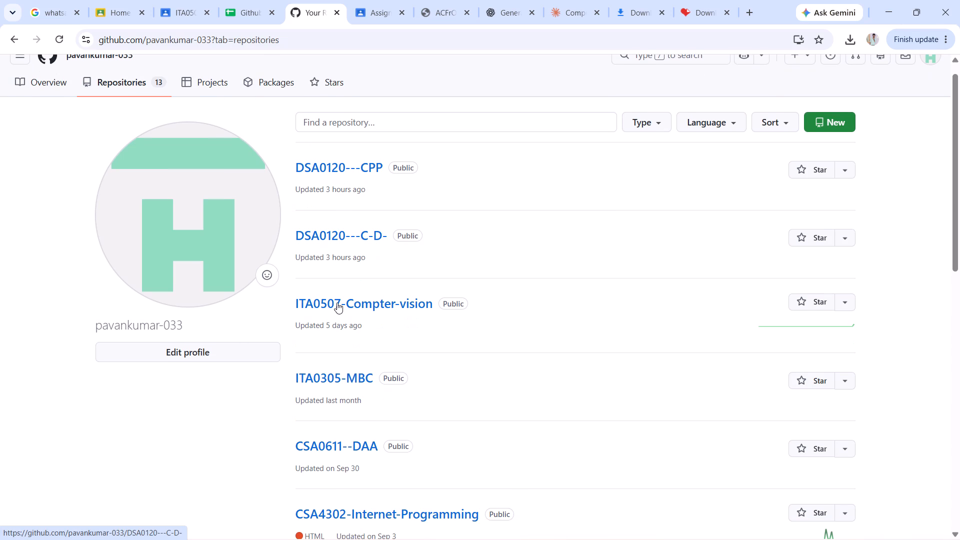
click(337, 302)
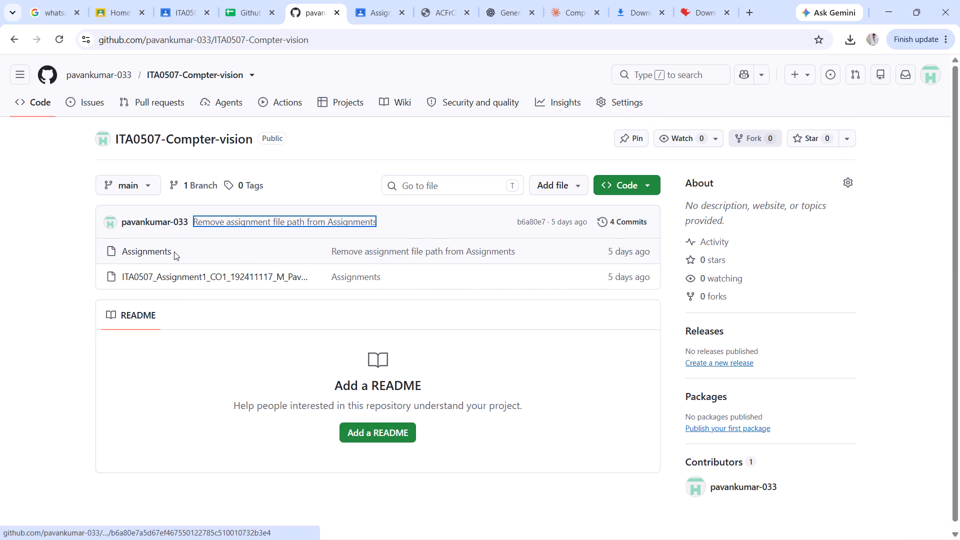
click(153, 250)
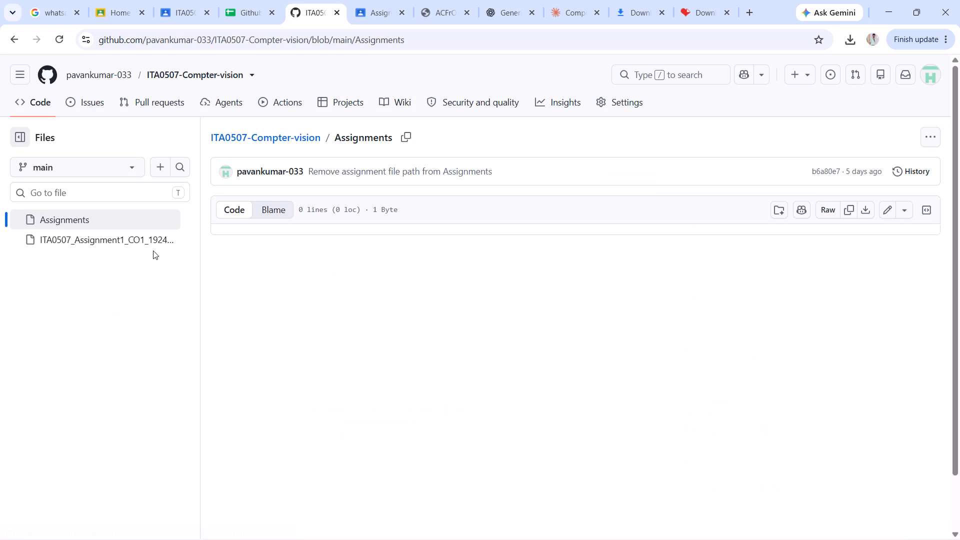
click(154, 238)
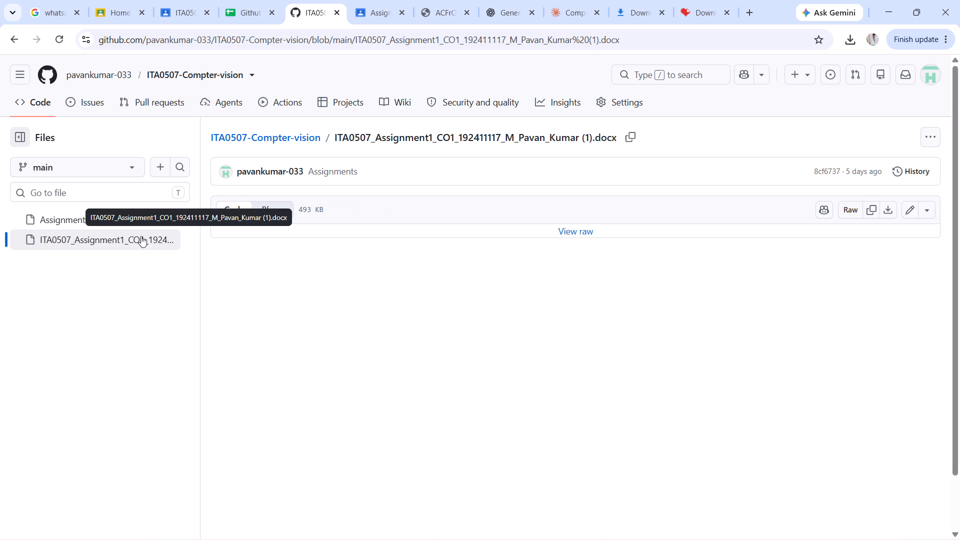
click(53, 221)
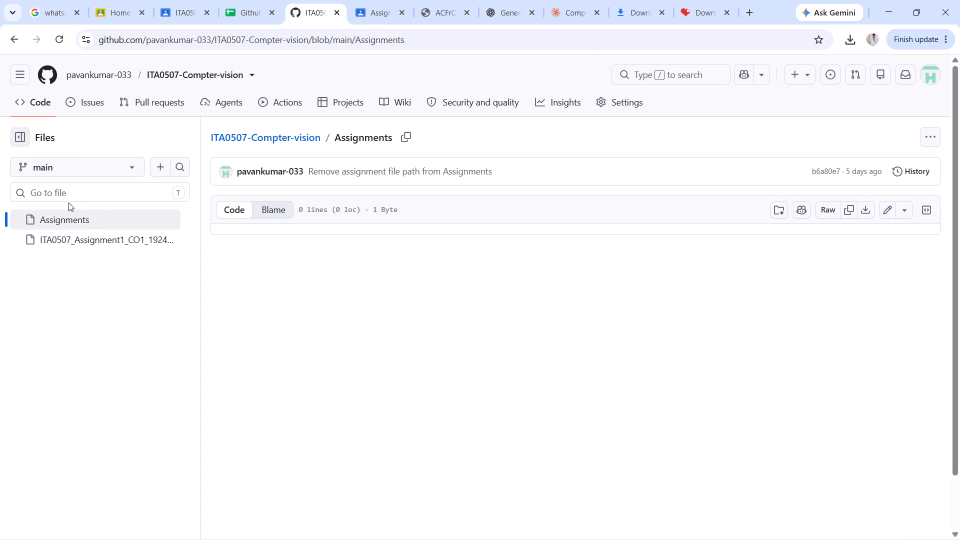
click(271, 135)
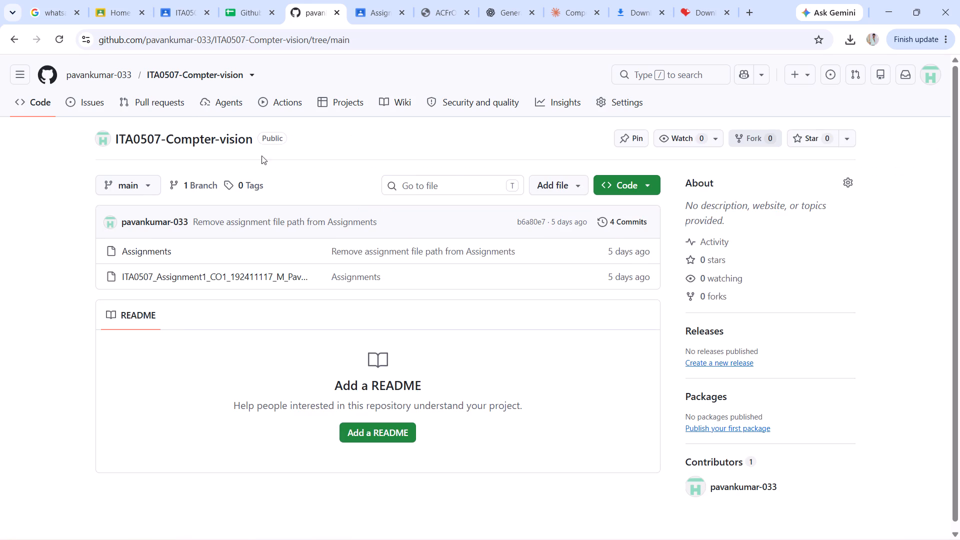
Delete the Assignments file from the ITA0507-Compter-vision repository and commit the deletion directly to the main branch.
click(154, 246)
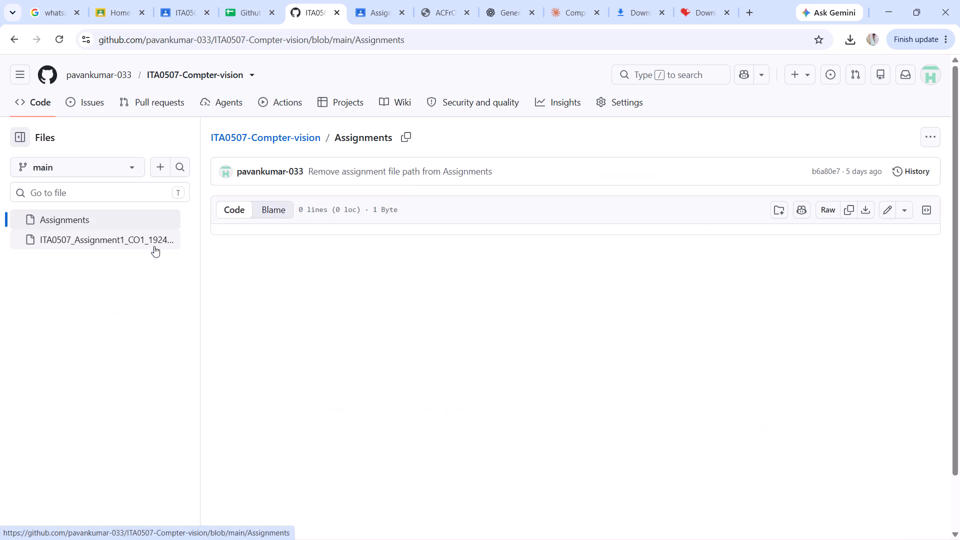
click(930, 142)
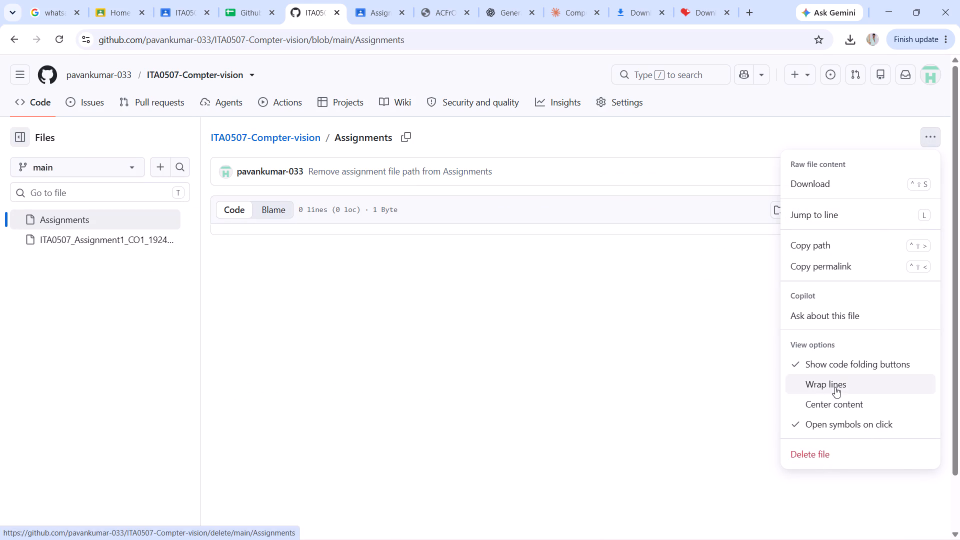
click(812, 446)
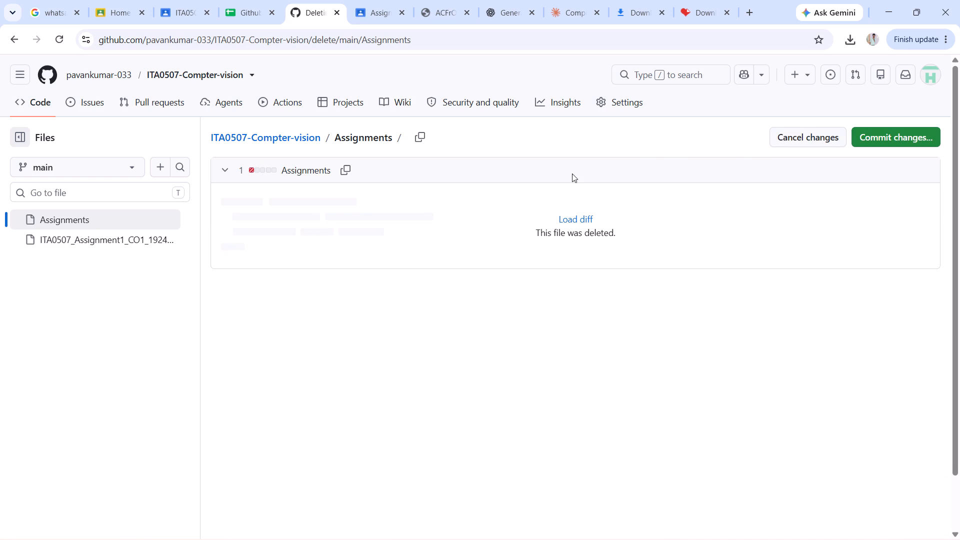
click(899, 138)
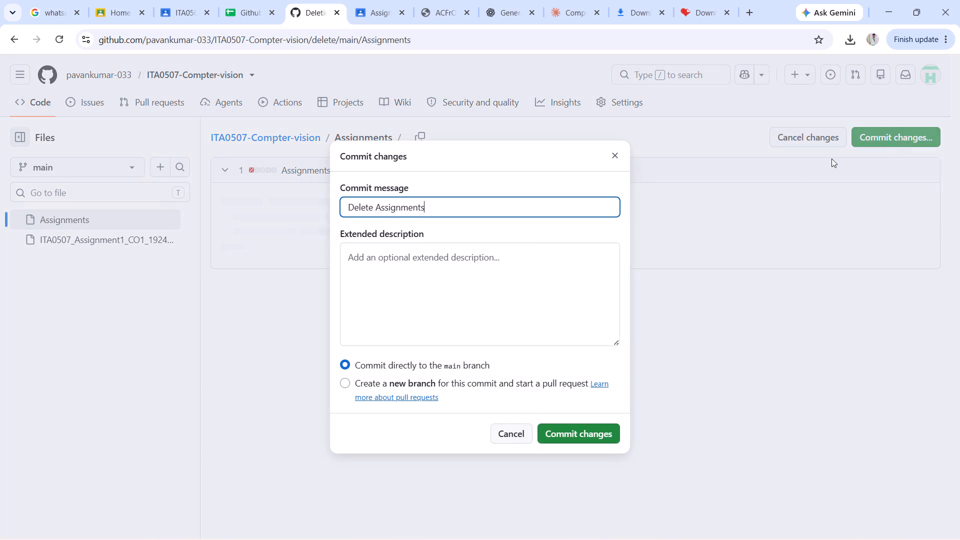
click(554, 430)
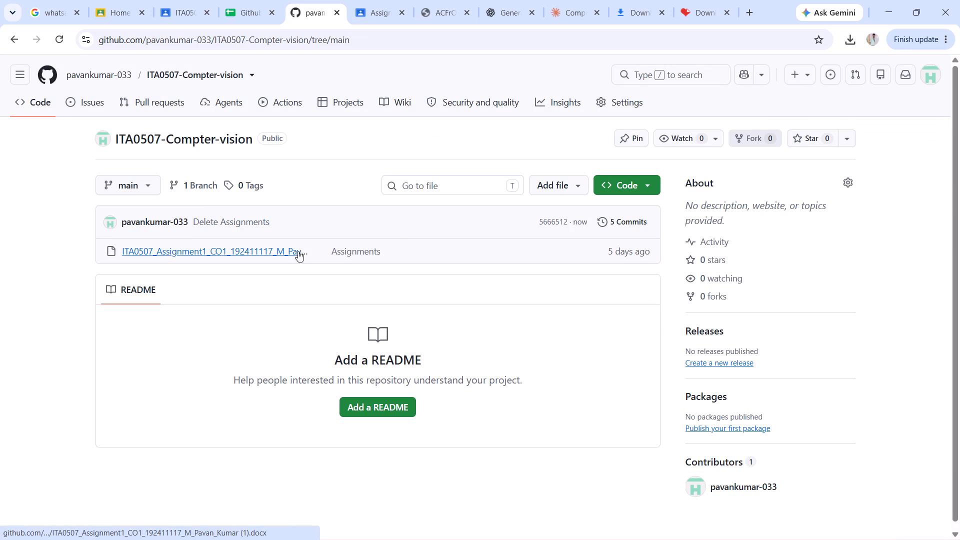
Delete the ITA0507 Assignment1 CO1 .docx file and commit the deletion directly to the main branch.
click(305, 254)
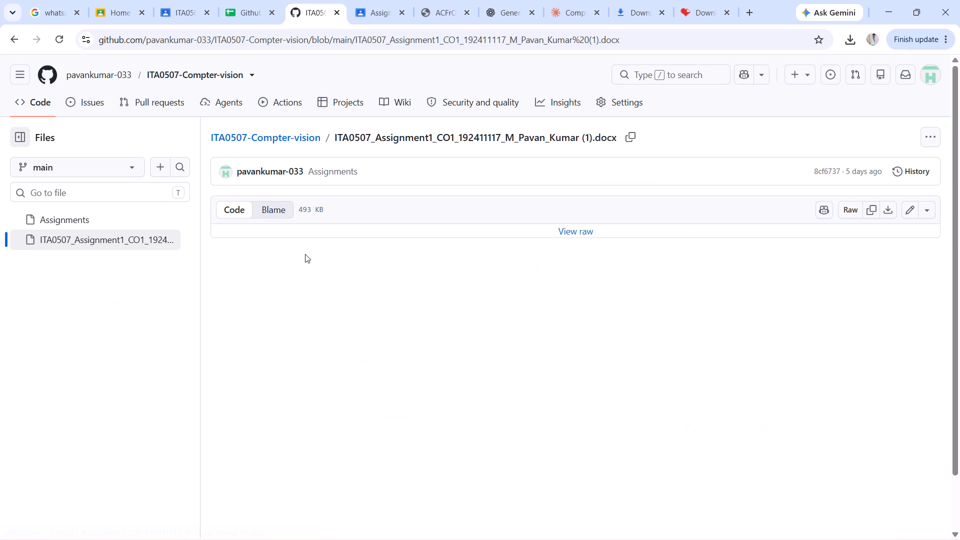
click(931, 141)
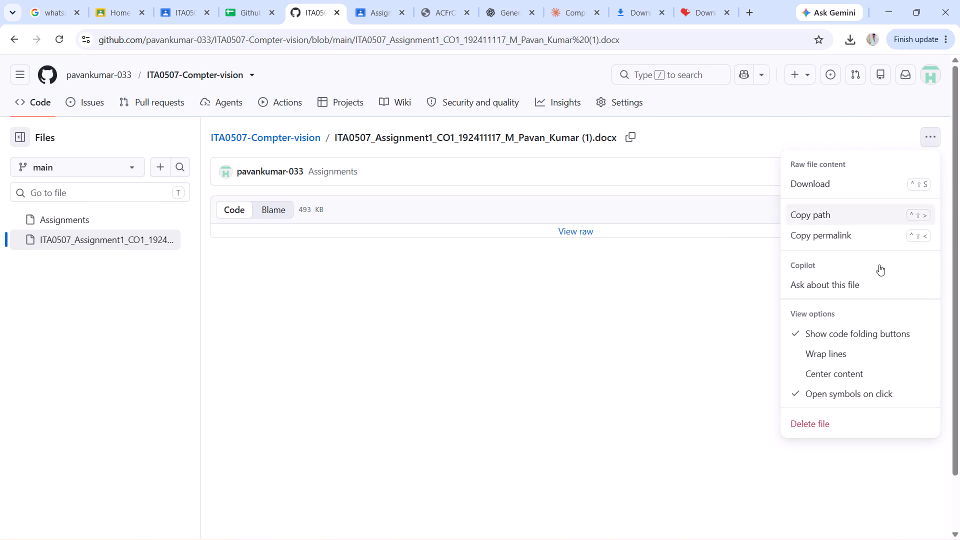
click(833, 416)
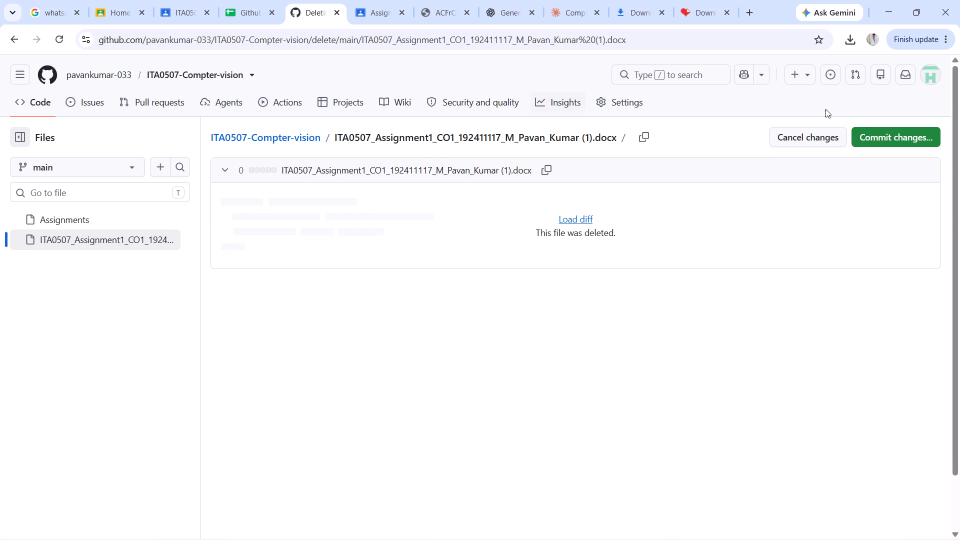
click(883, 139)
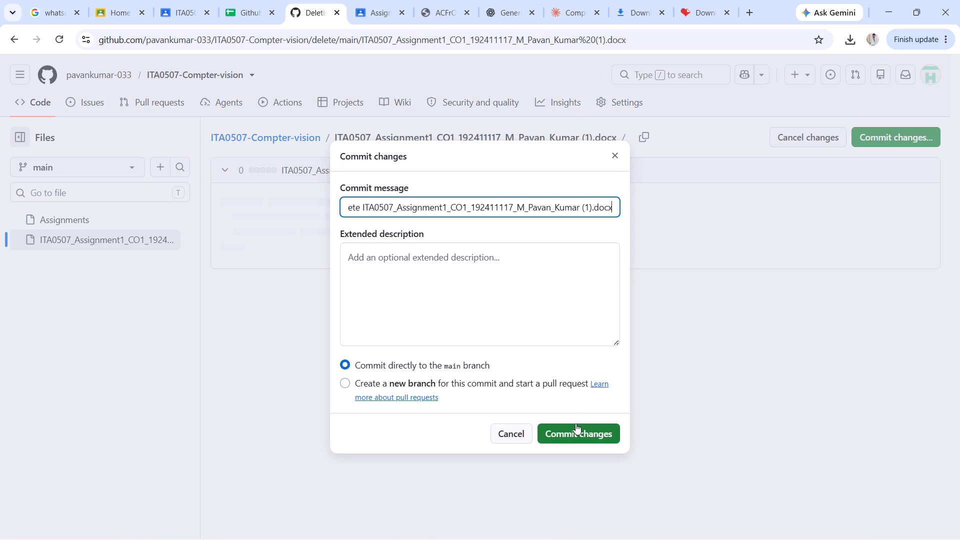
click(575, 423)
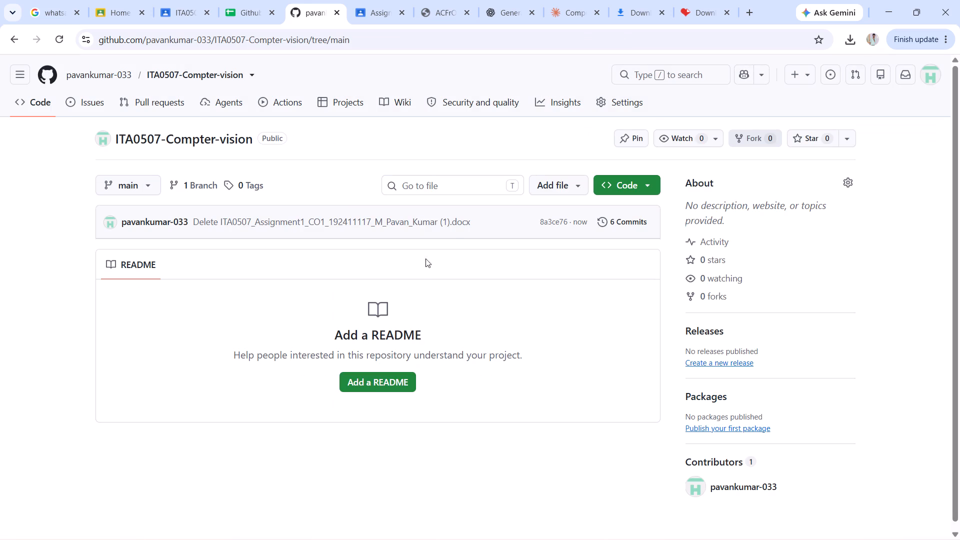
Start a new file in the repository and set its path to a new folder named Assessment.
click(557, 181)
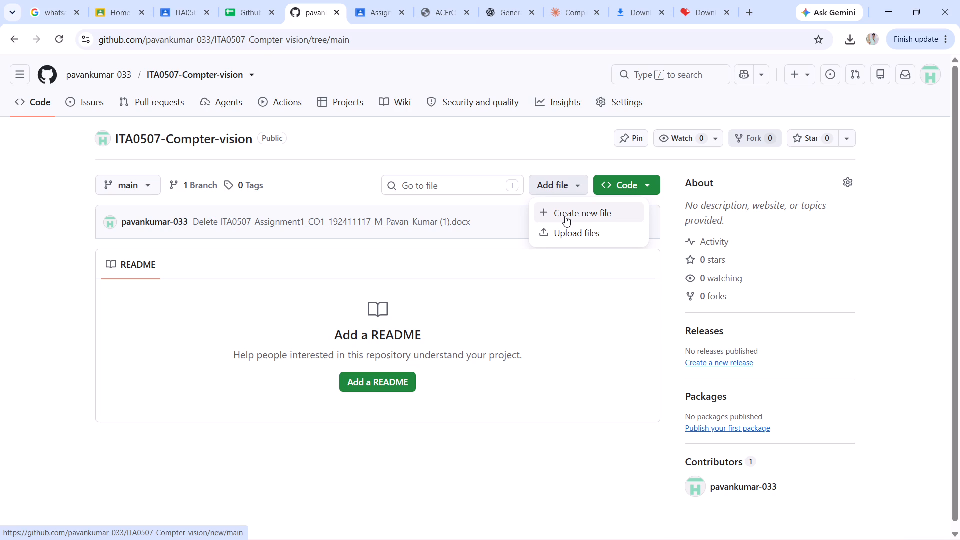
click(565, 216)
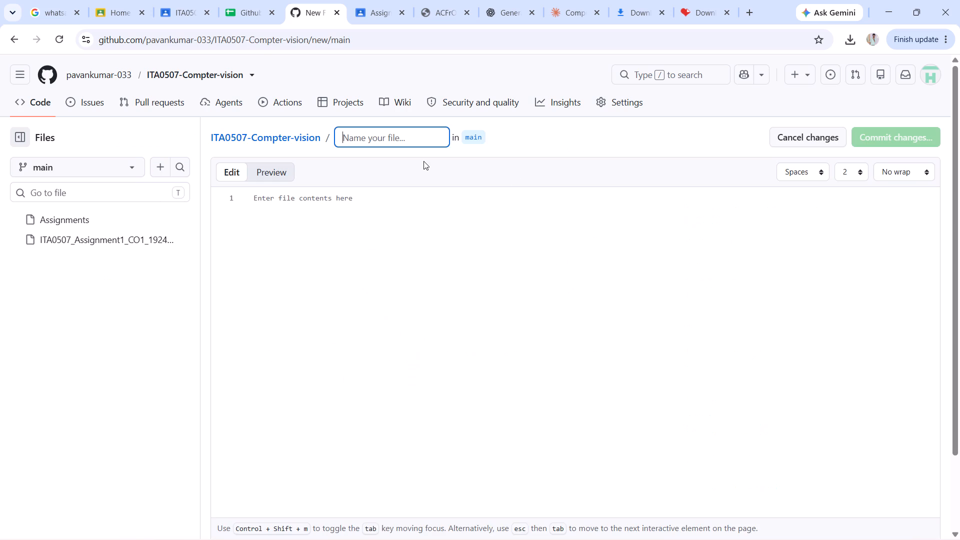
text(assessment)
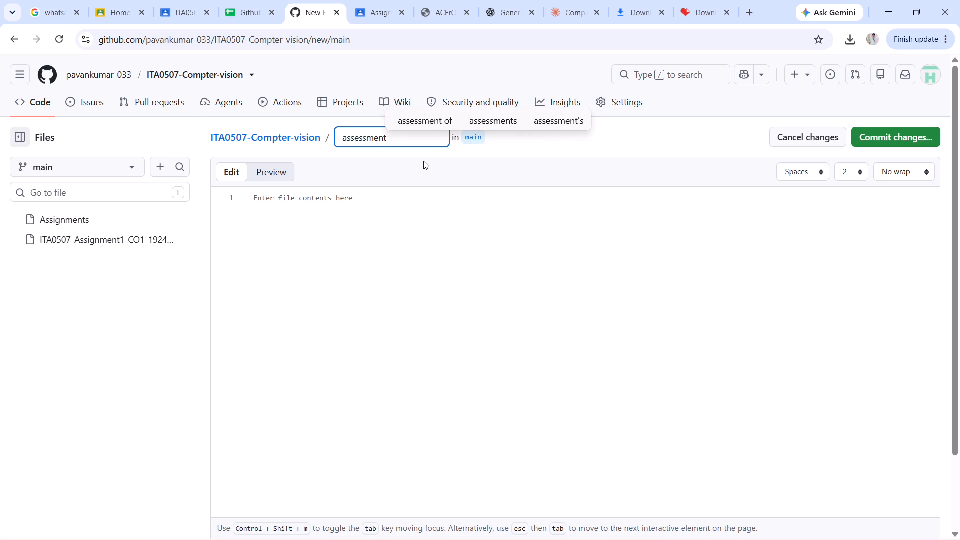
key(Left)
key(Left)
key(Left)
key(Left)
key(Left)
key(Left)
key(Left)
key(Left)
key(Left)
key(Left)
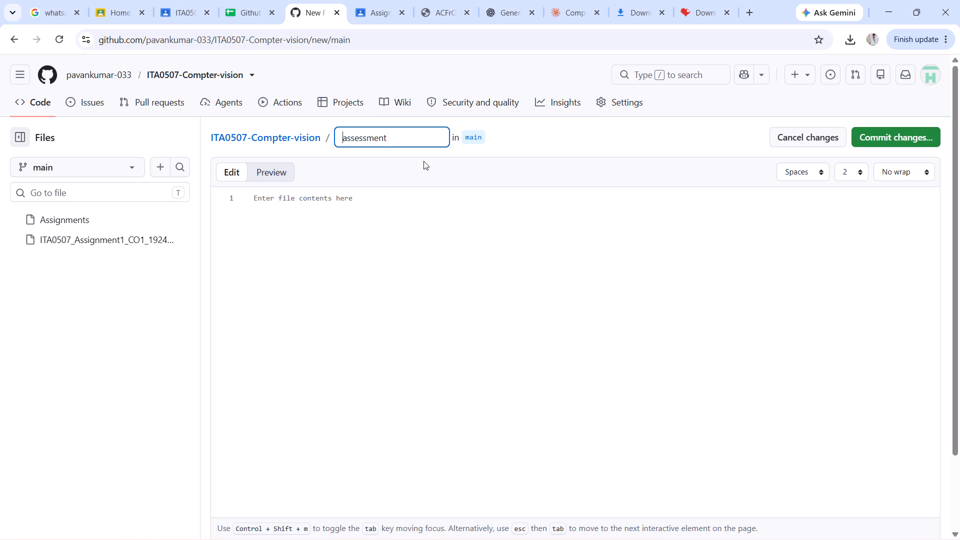
key(Right)
key(BackSpace)
key(shift+a)
click(398, 139)
key(slash)
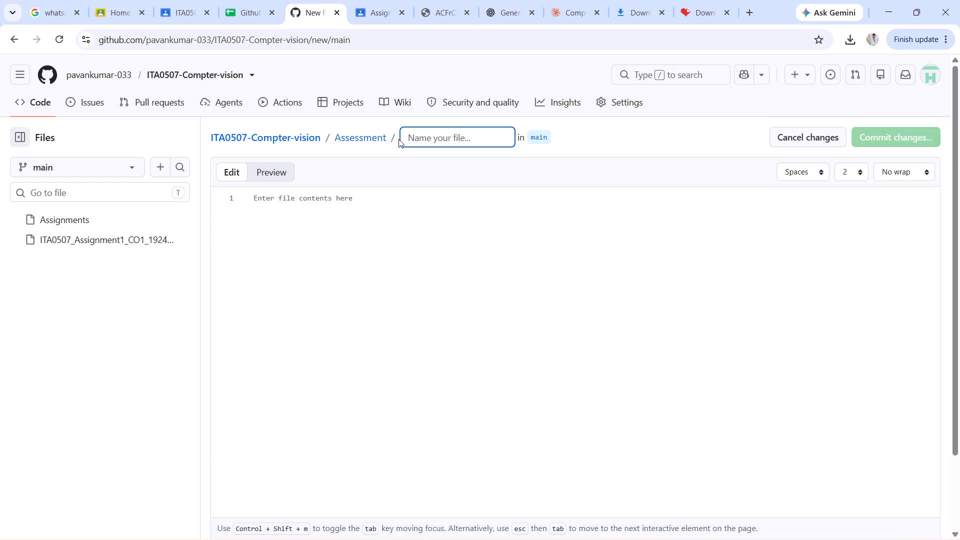
Name the new file in the Assessment folder README.md and commit it directly to the main branch.
text(READ)
key(space)
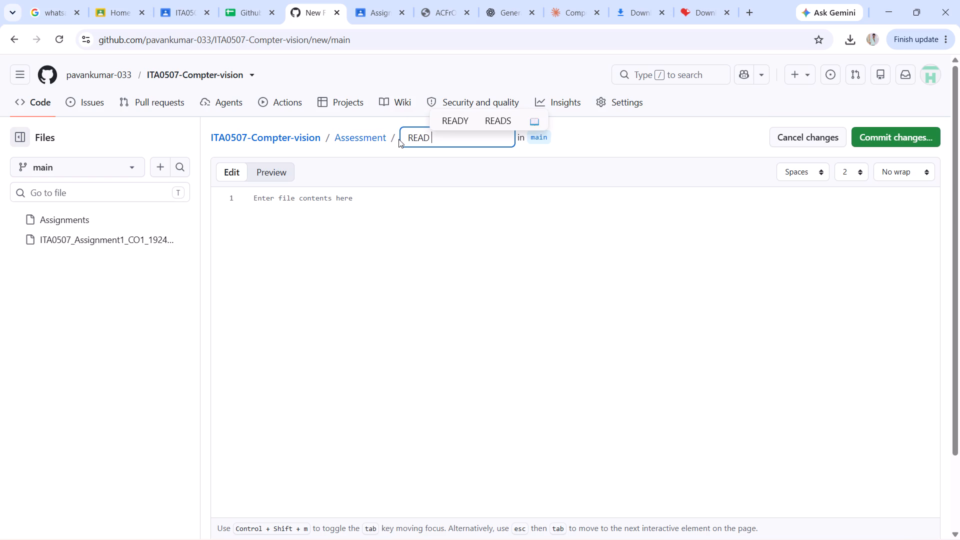
key(BackSpace)
text(ME)
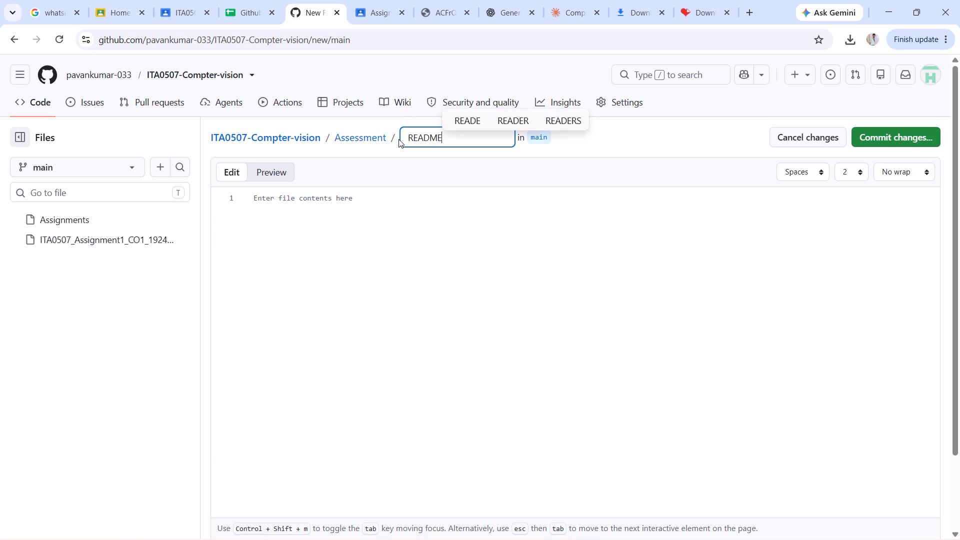
key(period)
text(md)
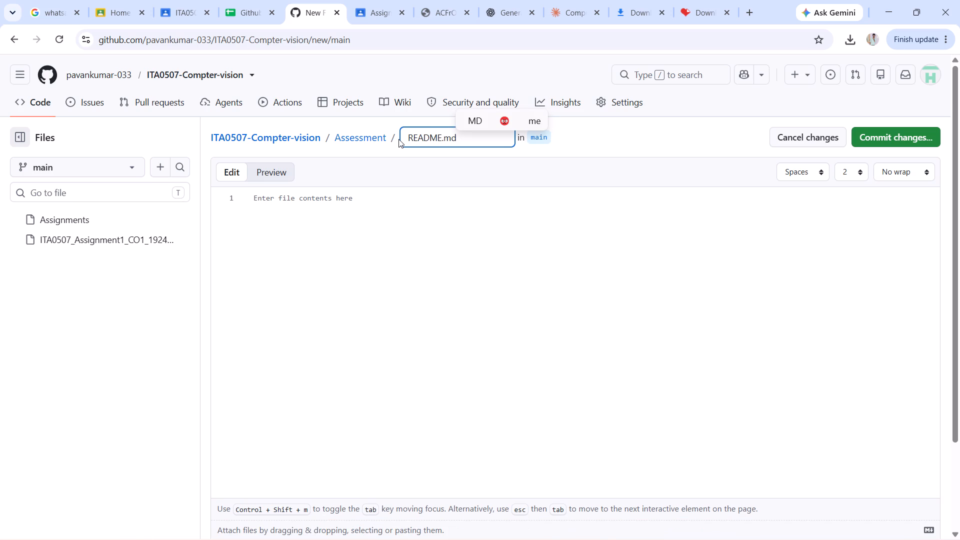
click(872, 133)
click(598, 435)
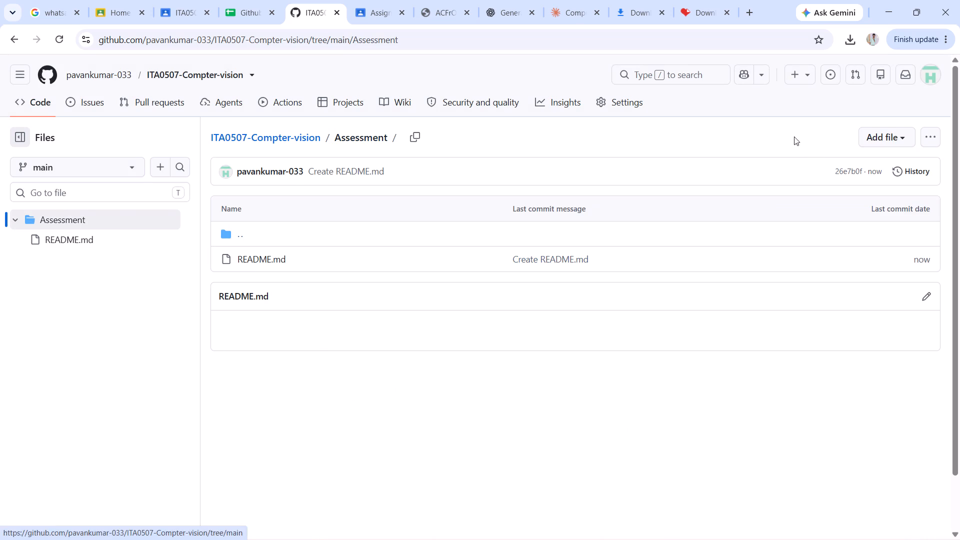
Open the options for adding a file to the Assessment folder.
click(874, 141)
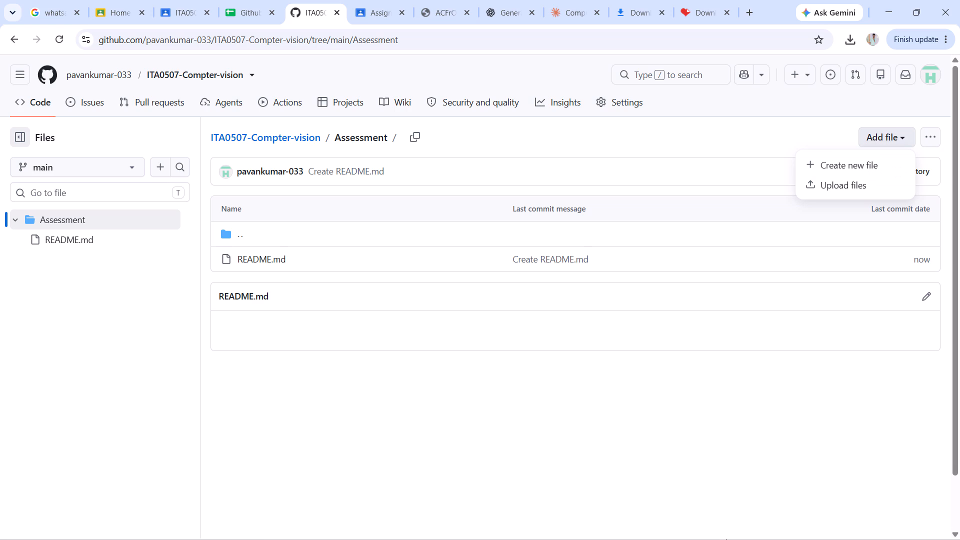
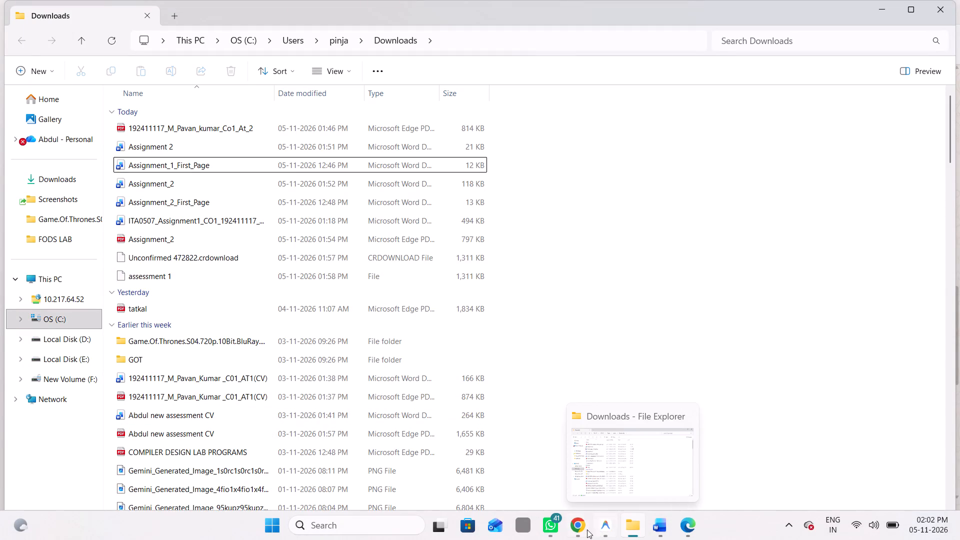
Switch to Chrome, start a file upload into the repository's Assessment folder, and add the C01_AT1(CV) PDF from Downloads.
click(580, 531)
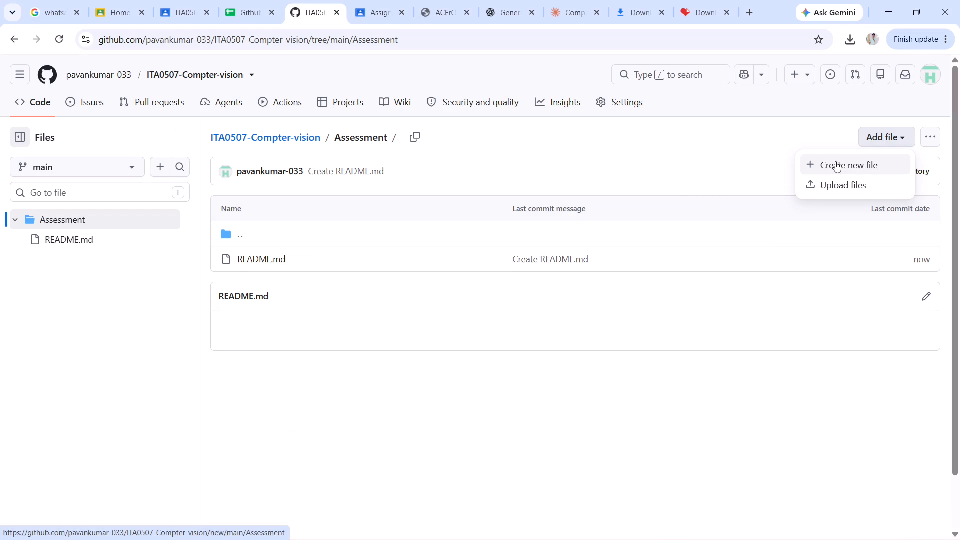
click(833, 179)
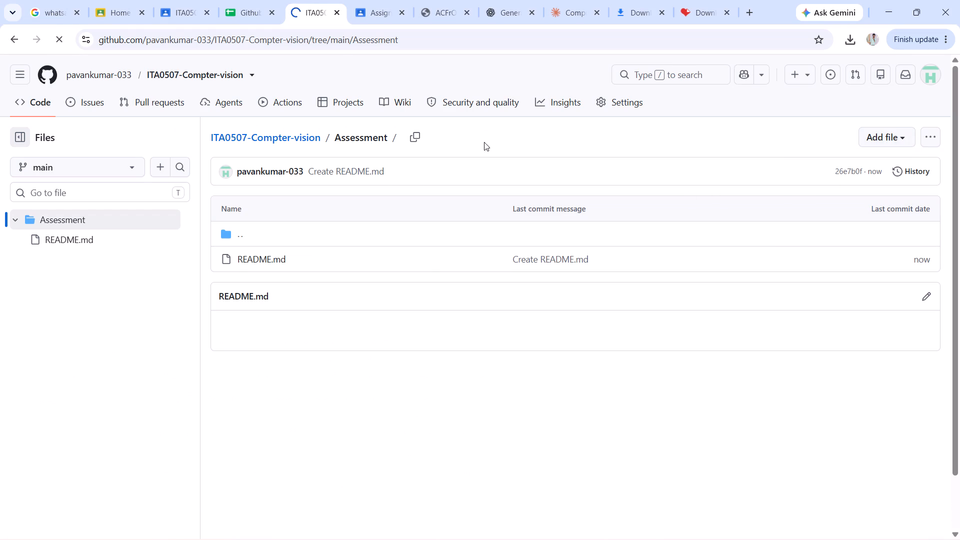
click(473, 265)
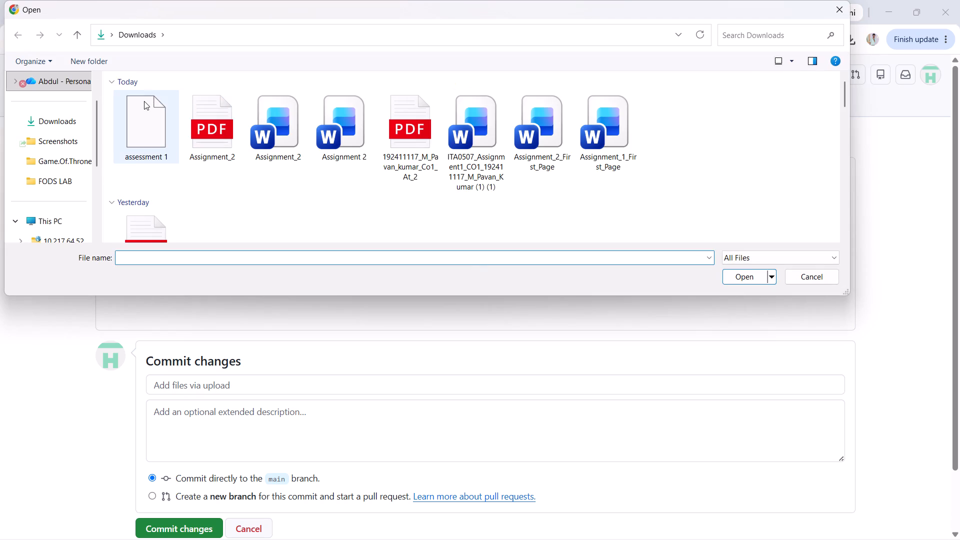
scroll(218, 141, down, 1)
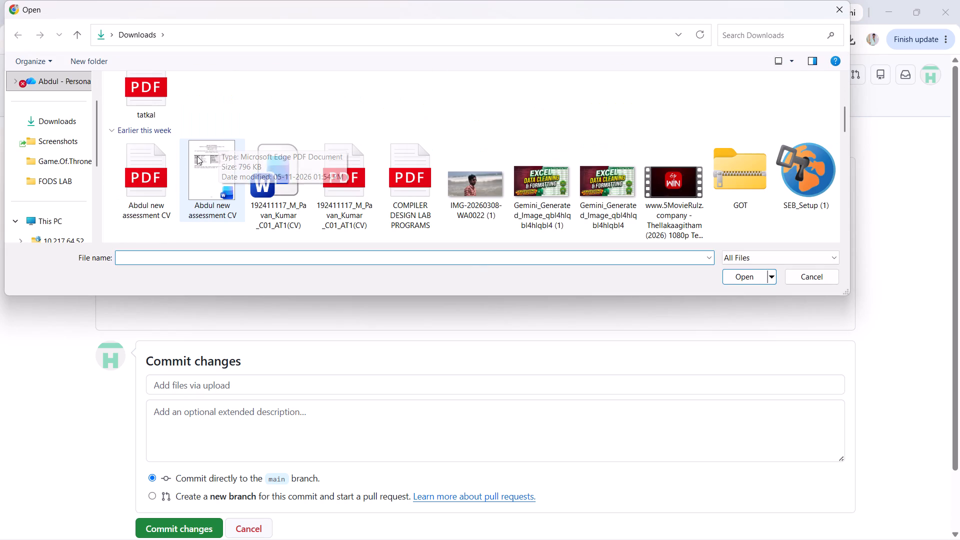
scroll(278, 96, down, 1)
scroll(278, 96, up, 1)
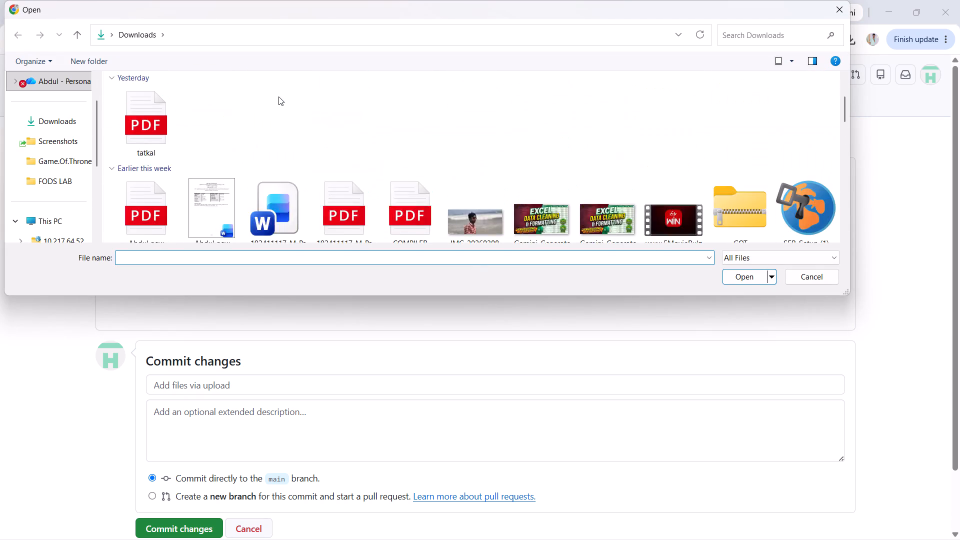
scroll(278, 96, up, 1)
scroll(340, 160, down, 1)
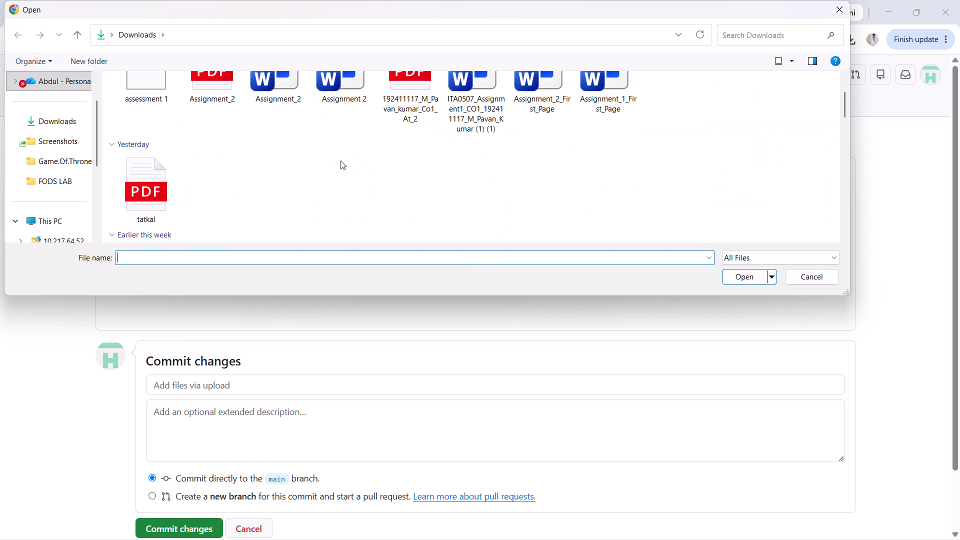
scroll(340, 160, down, 1)
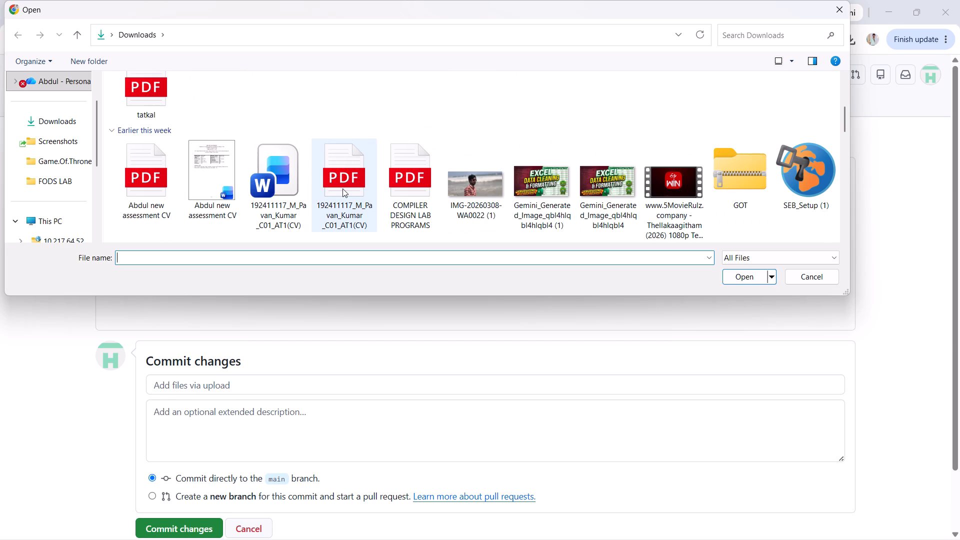
double_click(342, 188)
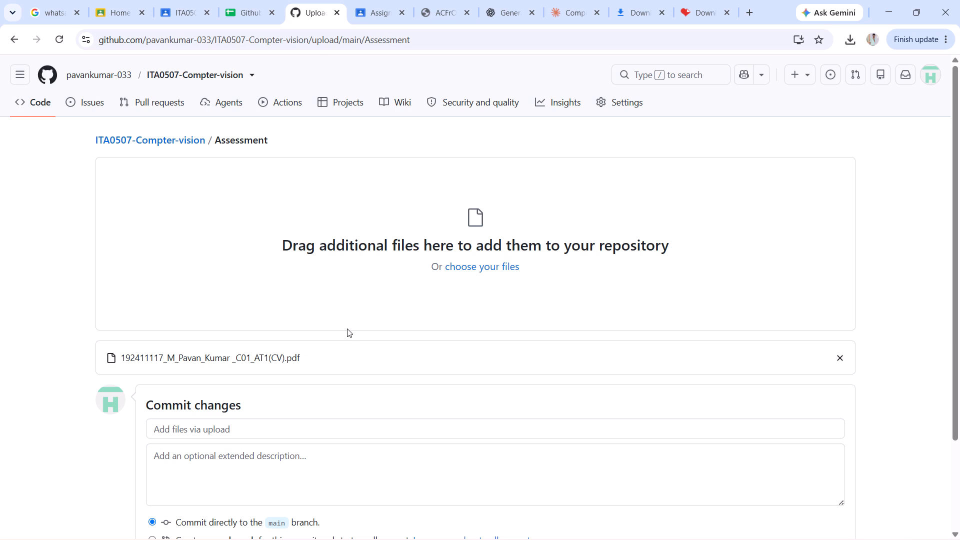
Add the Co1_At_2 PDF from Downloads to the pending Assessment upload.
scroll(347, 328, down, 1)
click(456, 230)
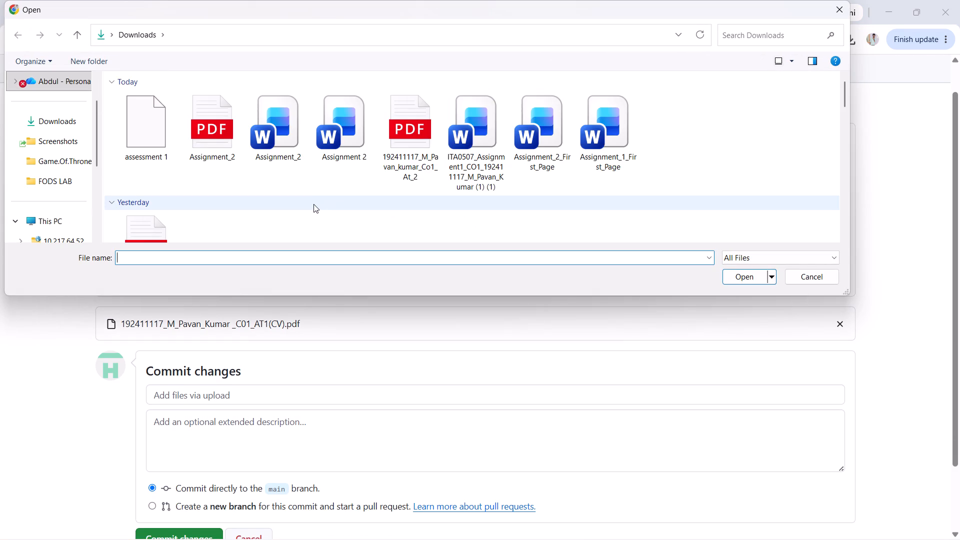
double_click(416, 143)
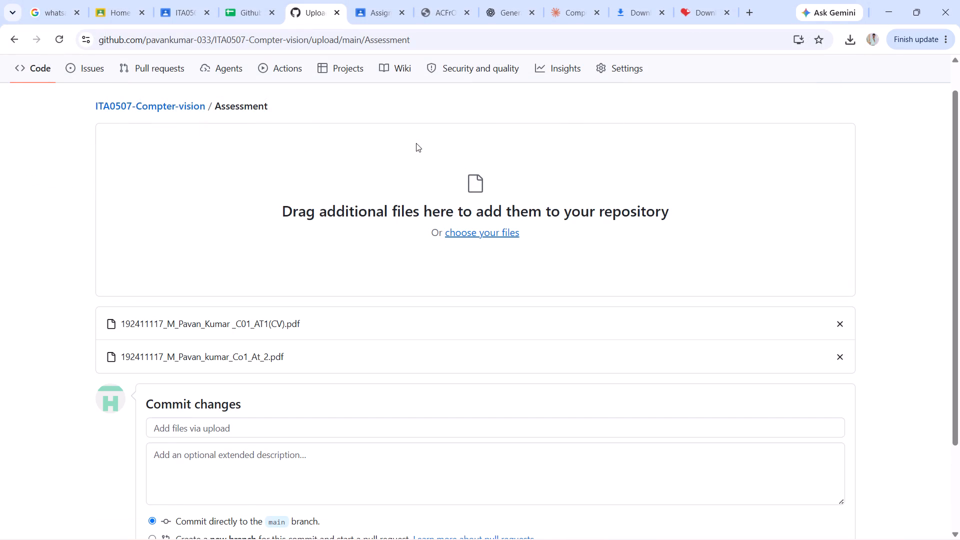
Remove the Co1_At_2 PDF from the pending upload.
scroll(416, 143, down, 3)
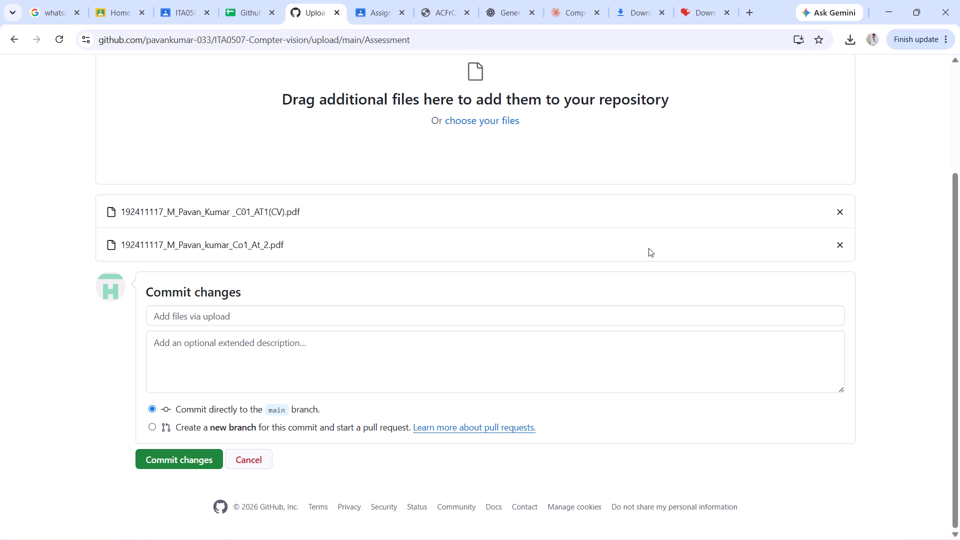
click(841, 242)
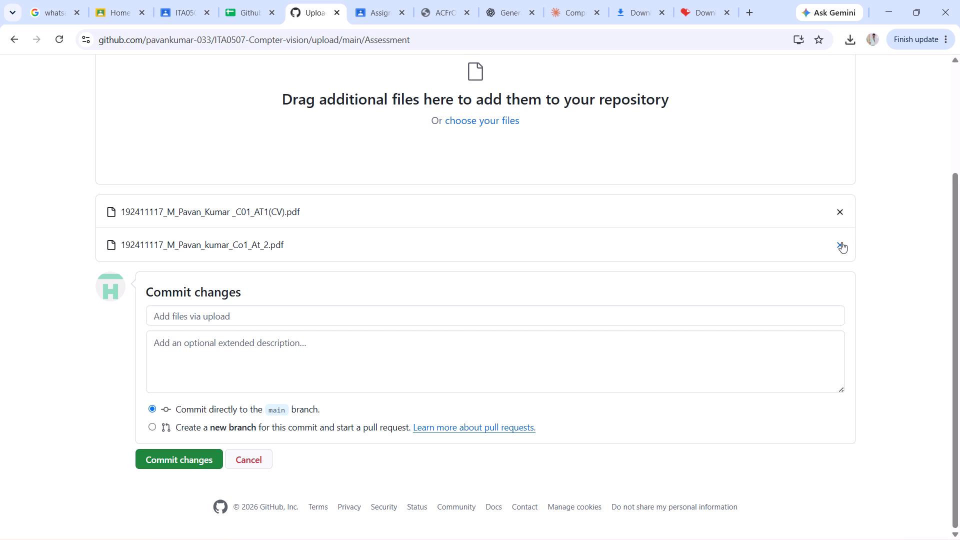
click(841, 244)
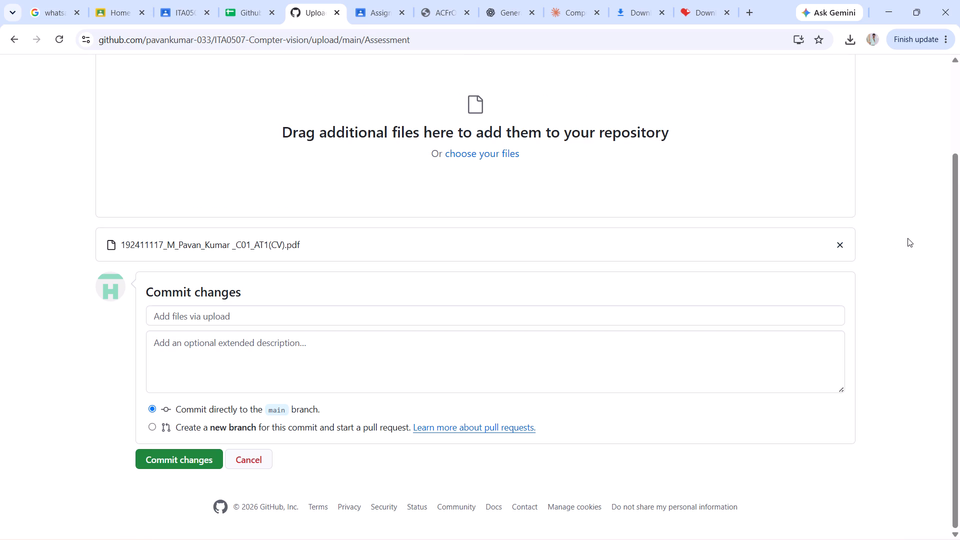
Switch to File Explorer and rename the Co1_At_2 PDF in Downloads so that its name ends in Co2_At_1.
key(alt+Tab)
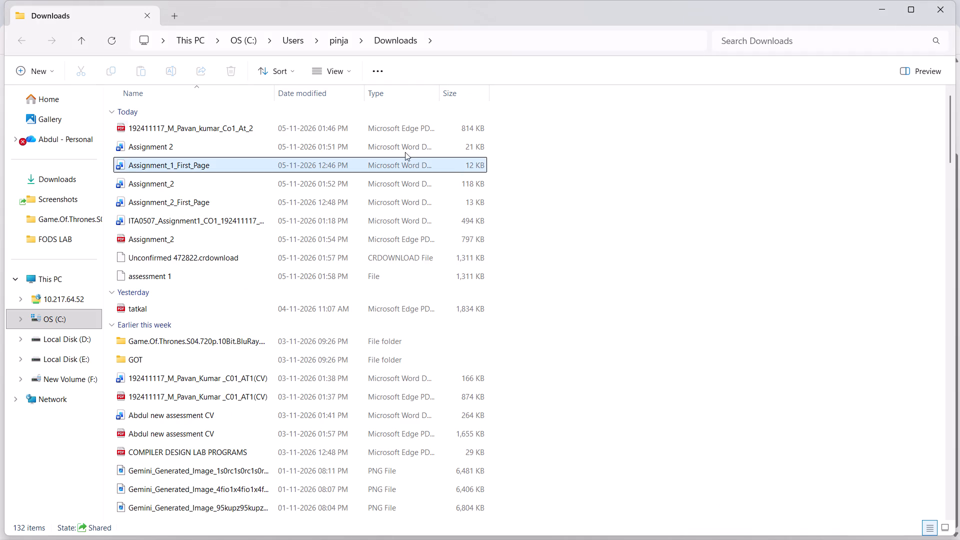
click(241, 129)
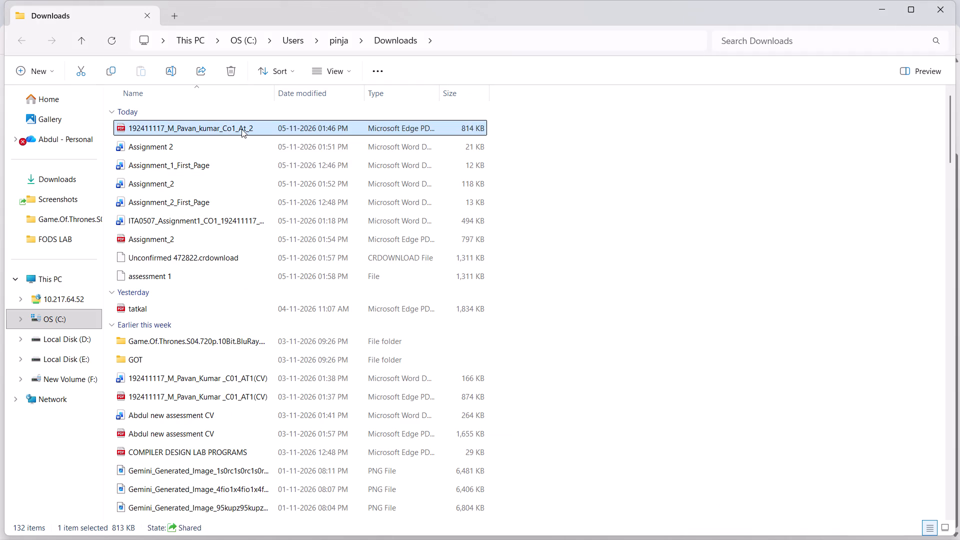
click(167, 69)
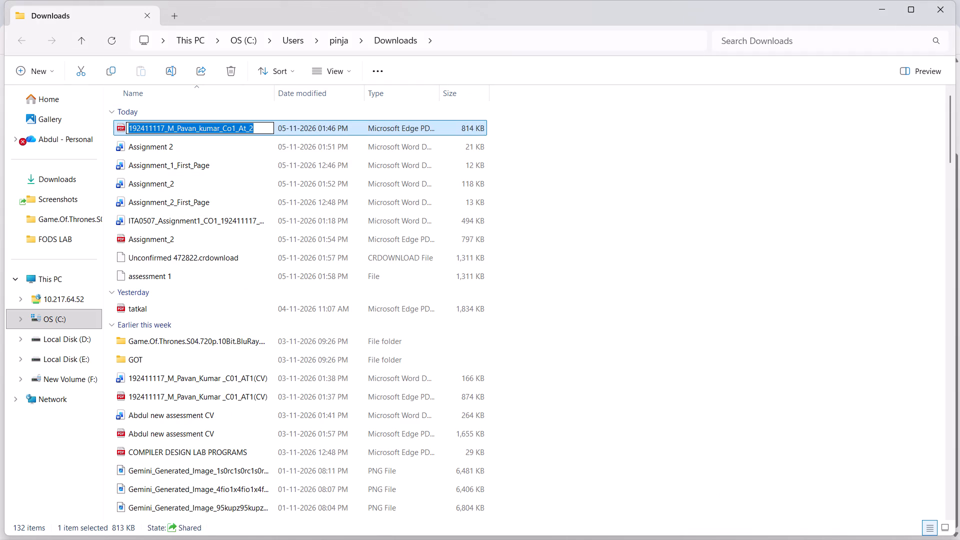
click(235, 130)
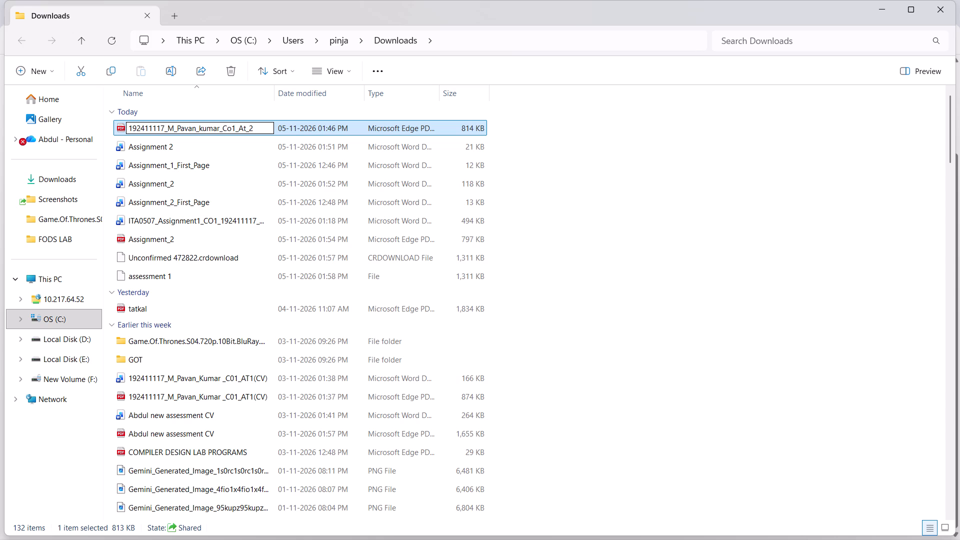
key(BackSpace)
key(2)
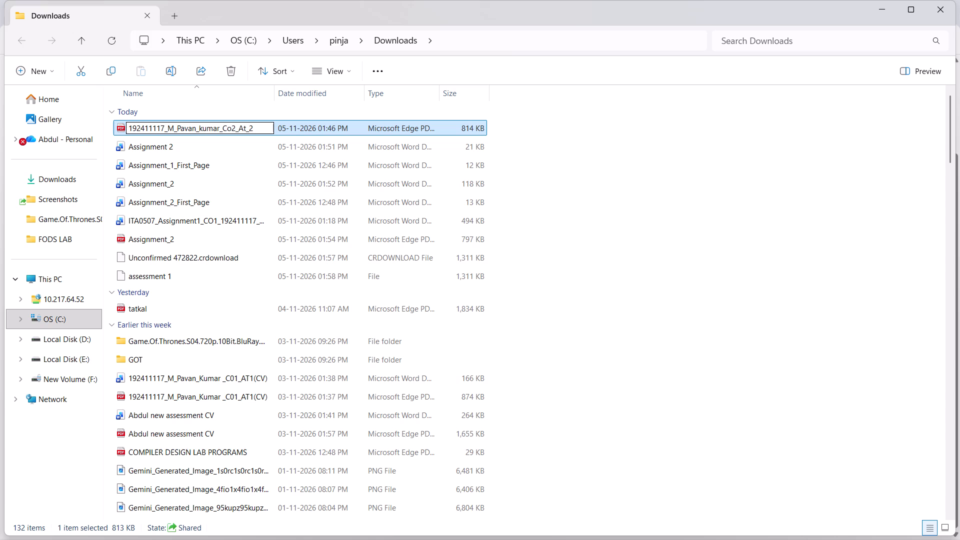
click(250, 129)
key(1)
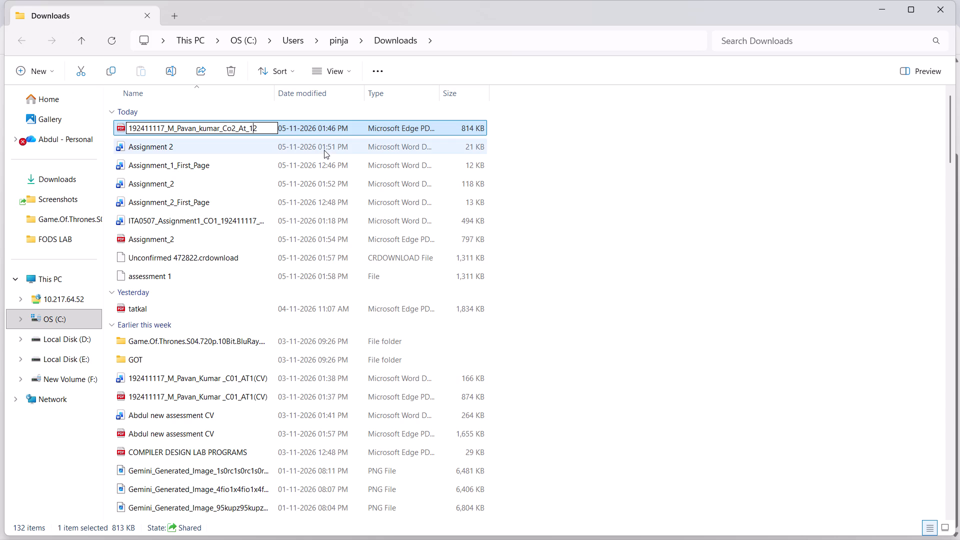
key(Delete)
key(Return)
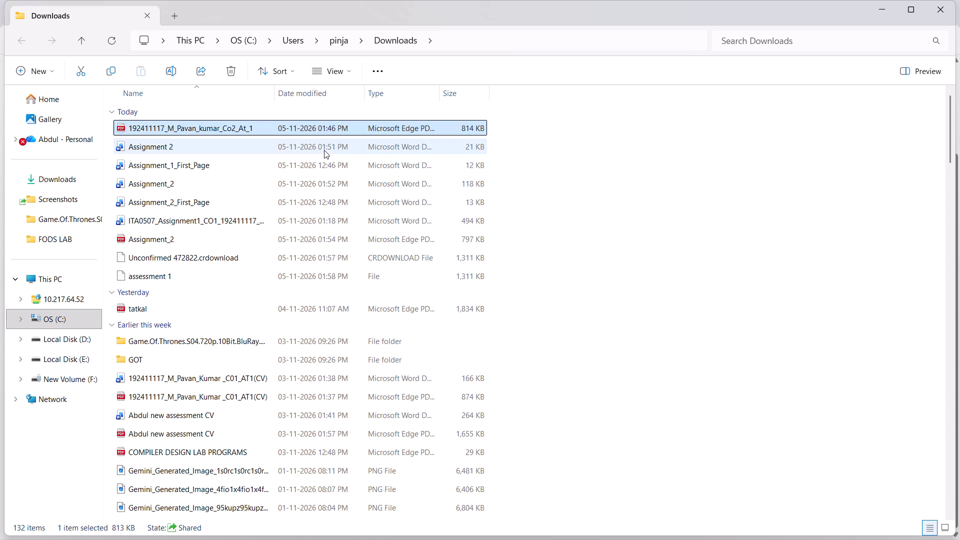
click(607, 218)
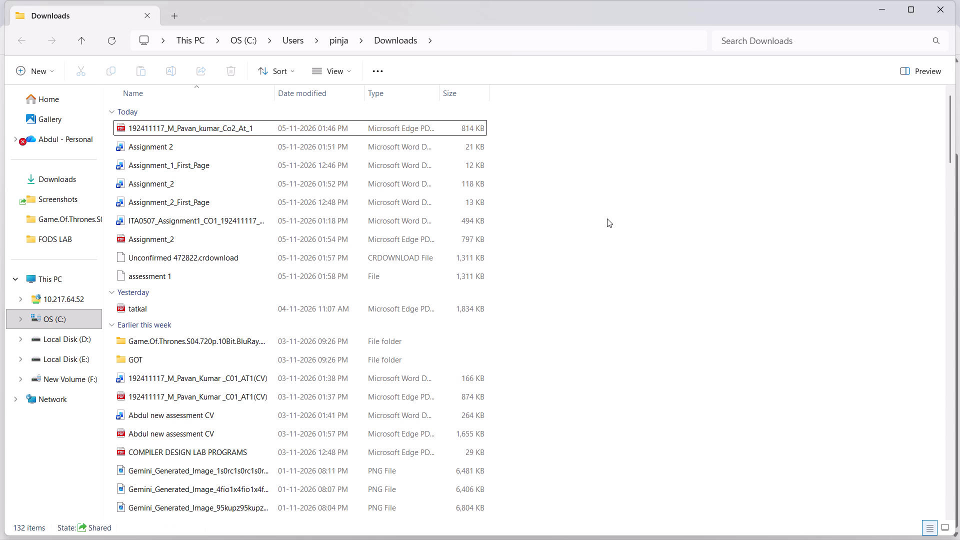
Return to Chrome, add the Co2_At_1 PDF to the Assessment upload, and commit both PDFs directly to the main branch.
key(alt+Tab)
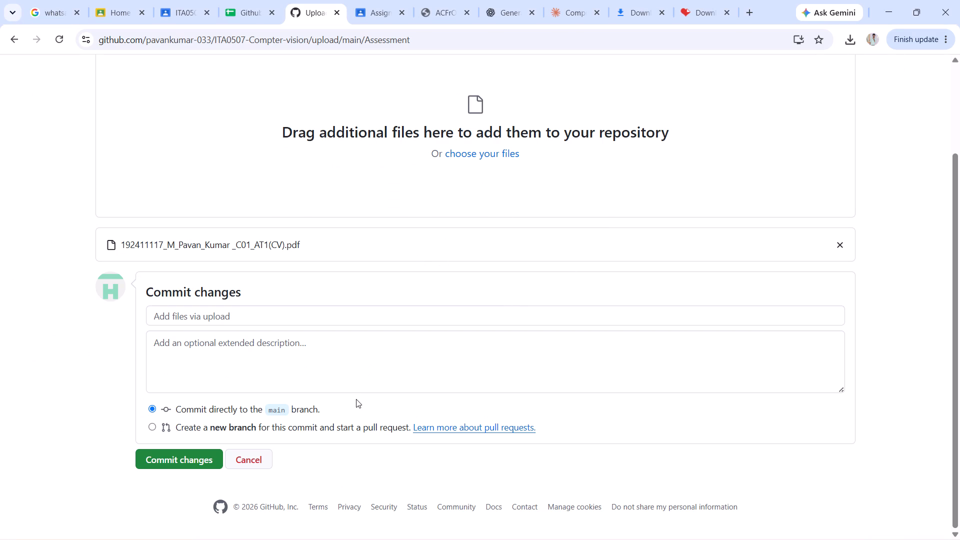
click(468, 152)
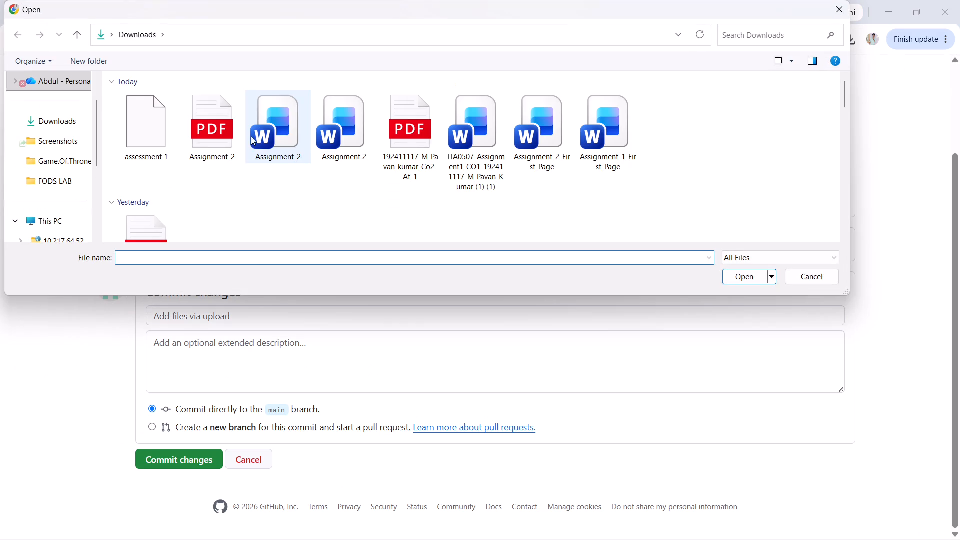
double_click(405, 145)
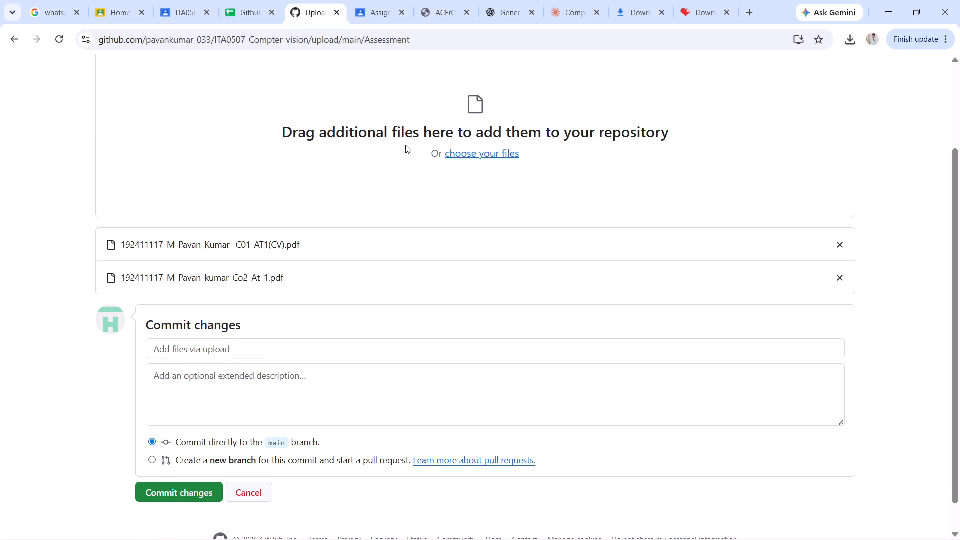
scroll(397, 256, down, 1)
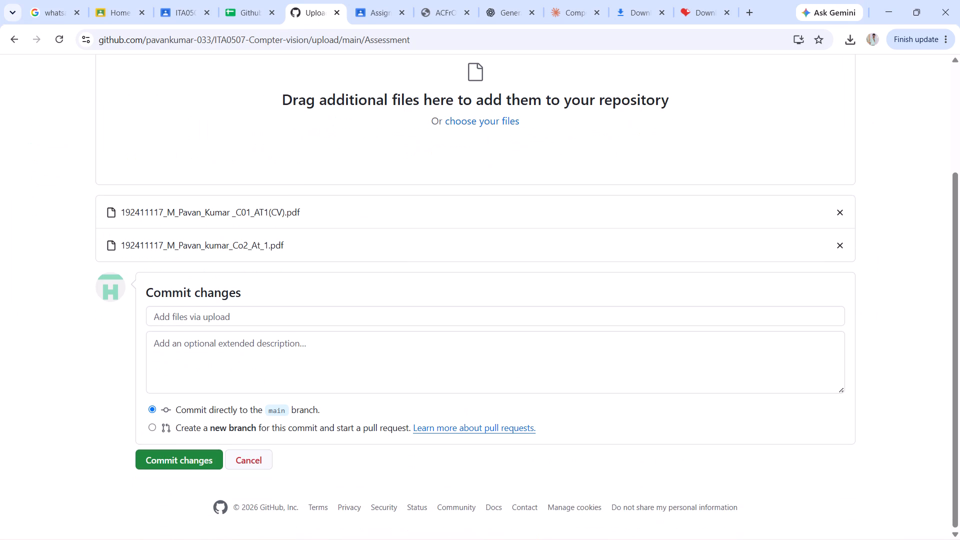
click(210, 455)
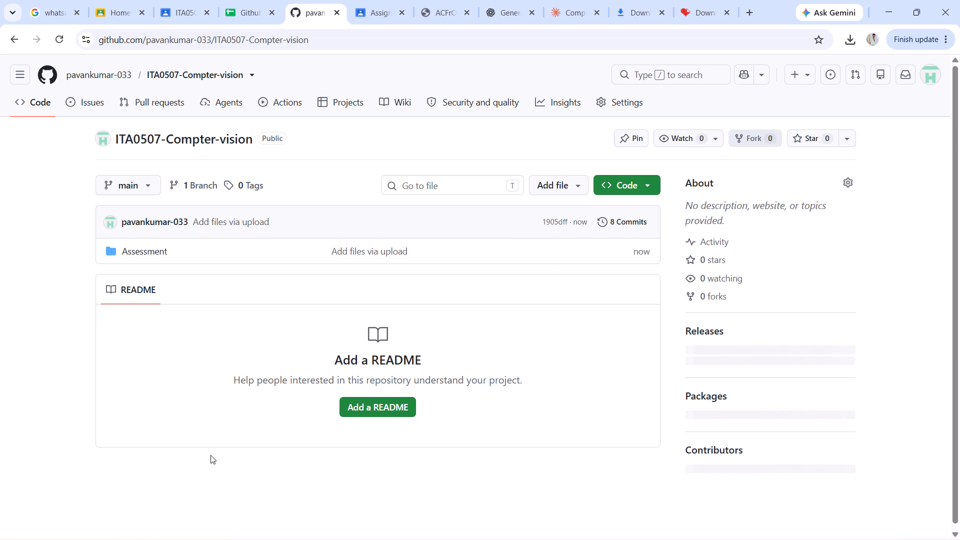
Open the Assessment folder and examine the contents of the uploaded C01_AT1(CV) and Co2_At_1 PDFs.
click(126, 252)
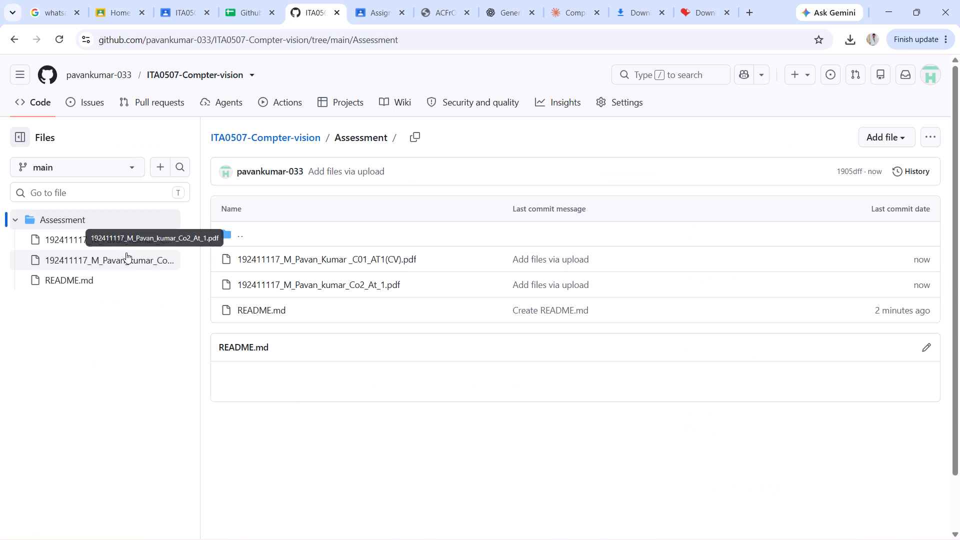
click(357, 263)
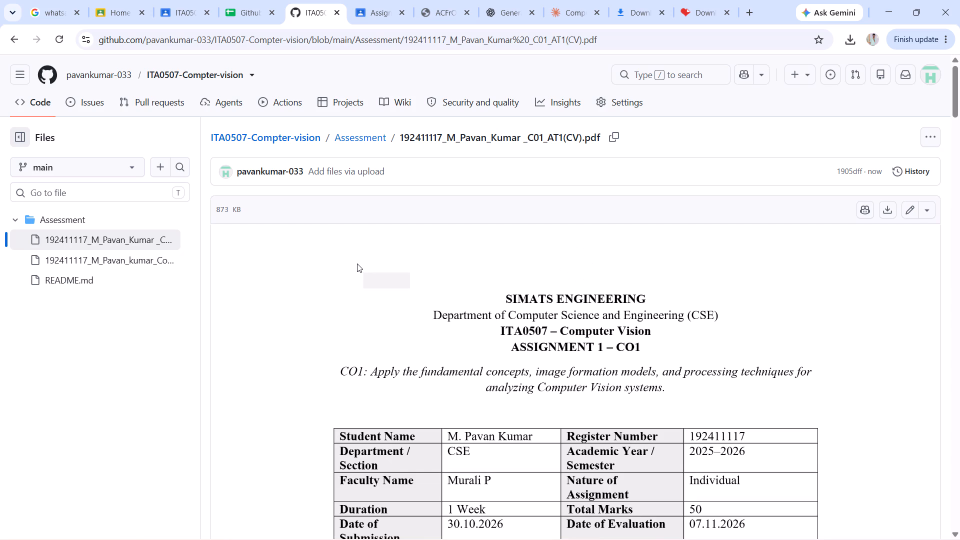
scroll(357, 263, down, 1)
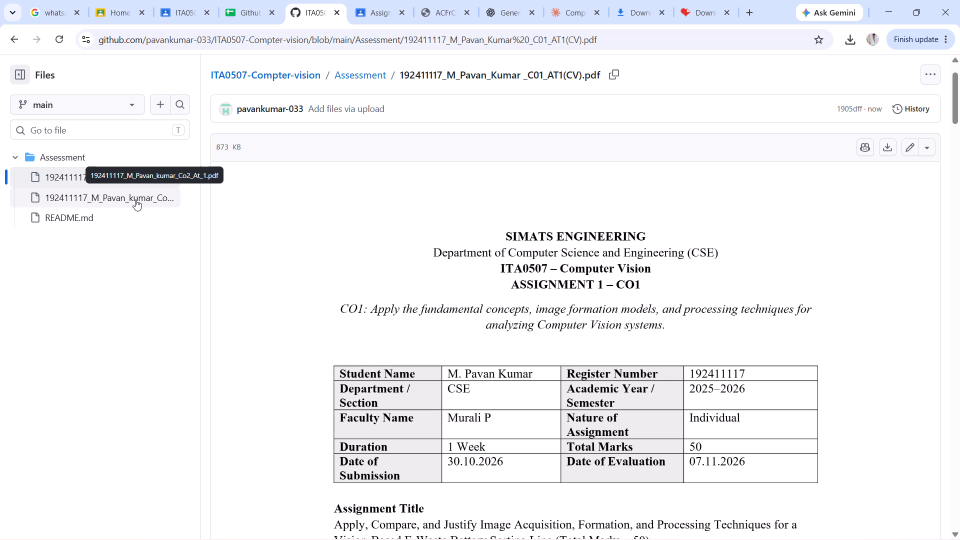
scroll(401, 323, right, 1)
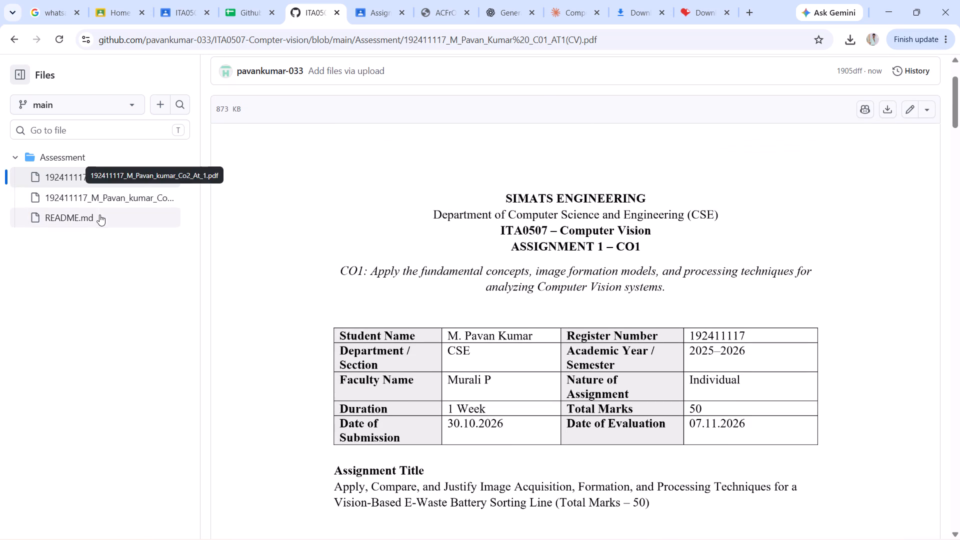
click(102, 200)
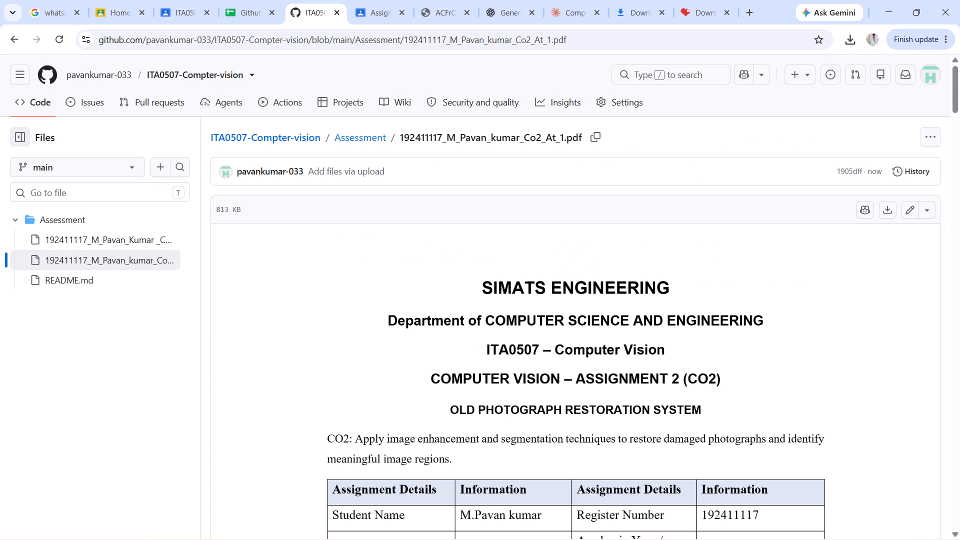
scroll(275, 258, down, 1)
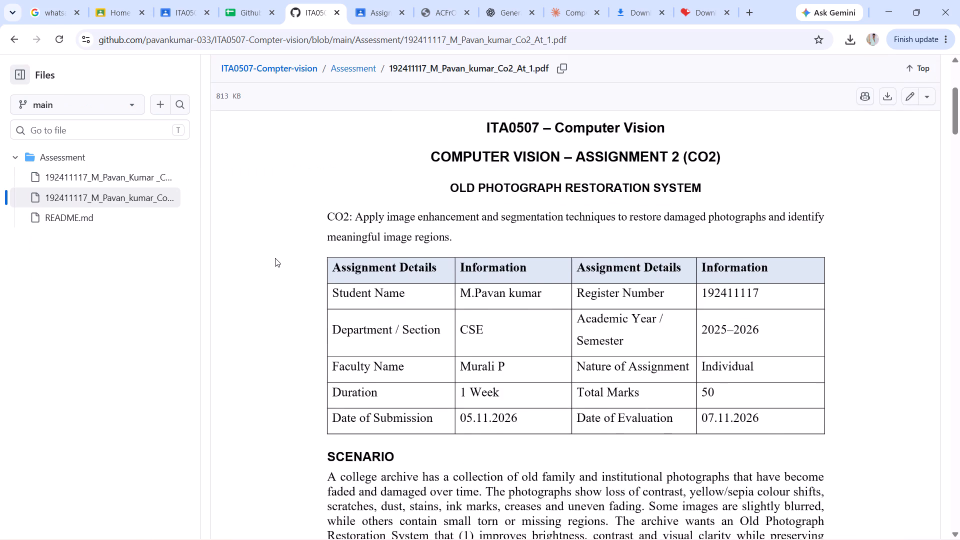
scroll(275, 258, down, 2)
scroll(275, 258, up, 3)
click(98, 177)
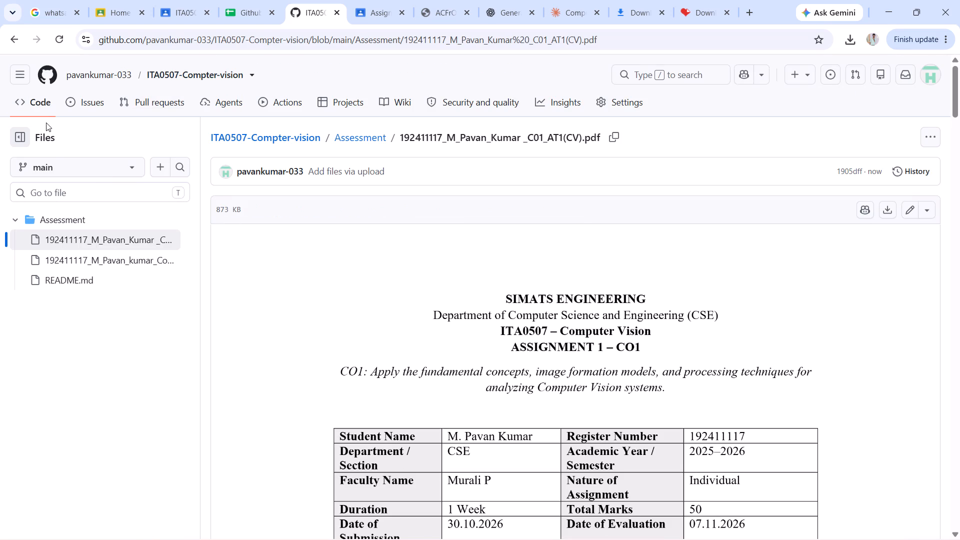
Return to the ITA0507-Compter-vision repository's main page, and close the PDF preview over Assignment 1 in Google Classroom.
click(188, 65)
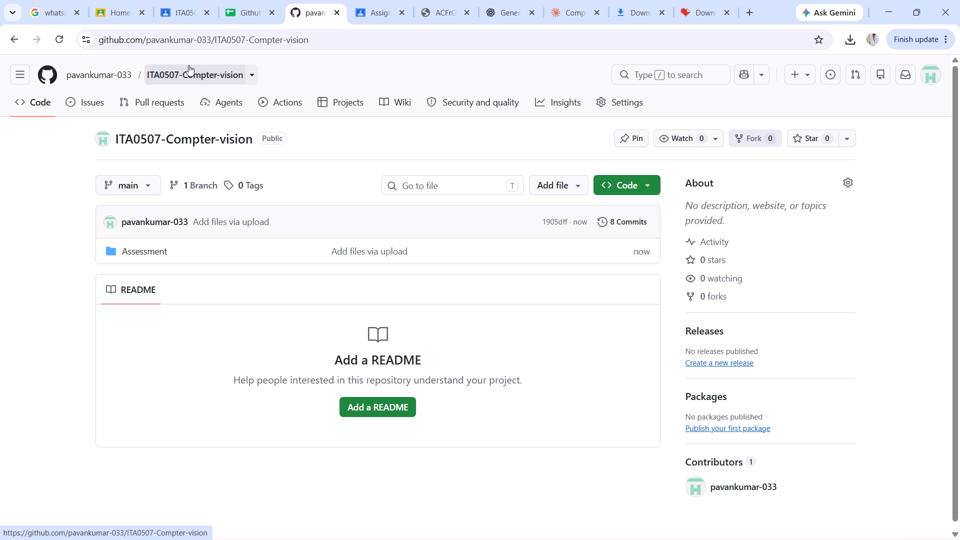
click(337, 11)
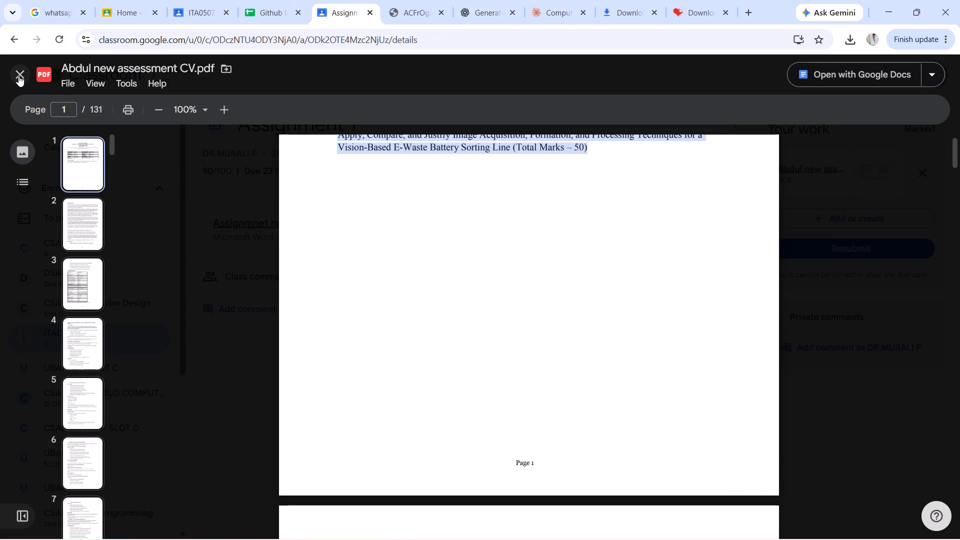
click(18, 75)
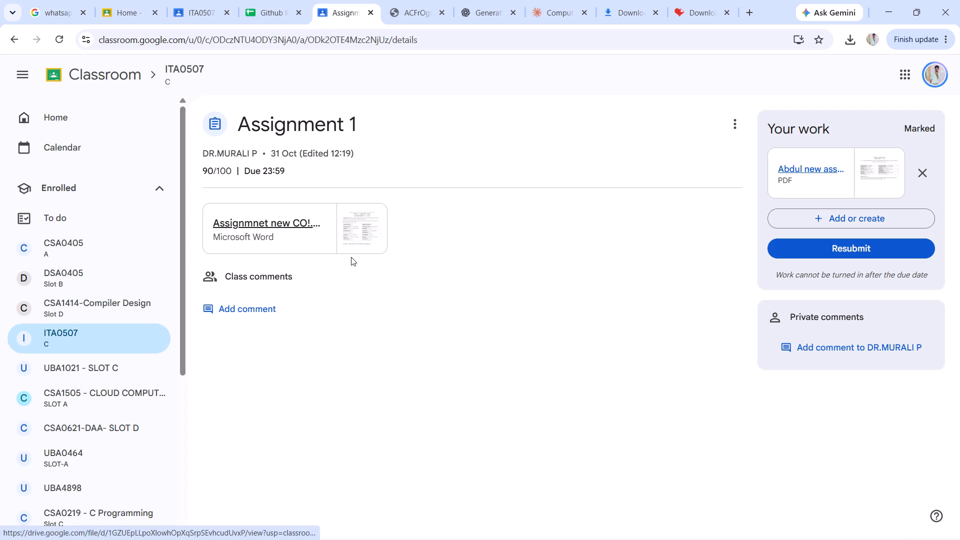
Open GitHub in a new browser tab and switch to the other saved account.
click(746, 8)
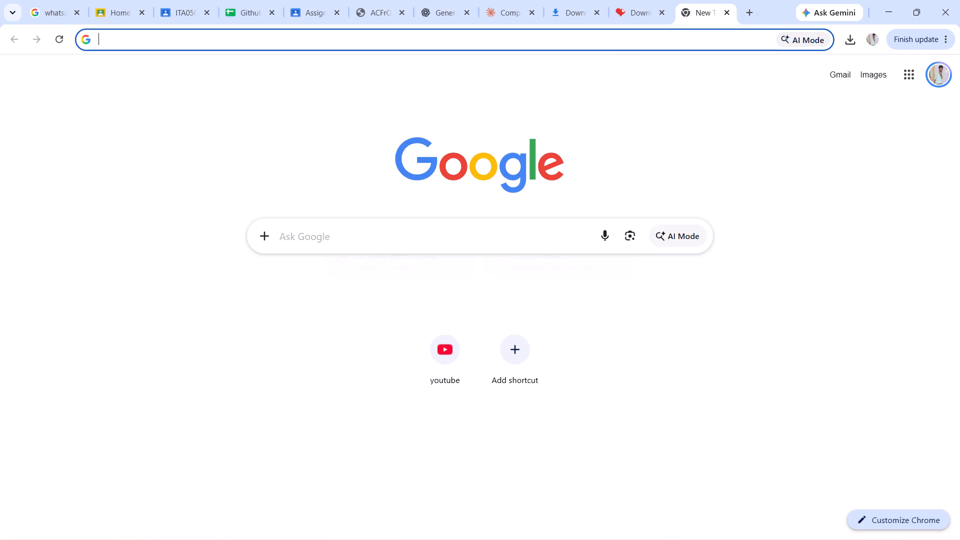
text(github)
key(Return)
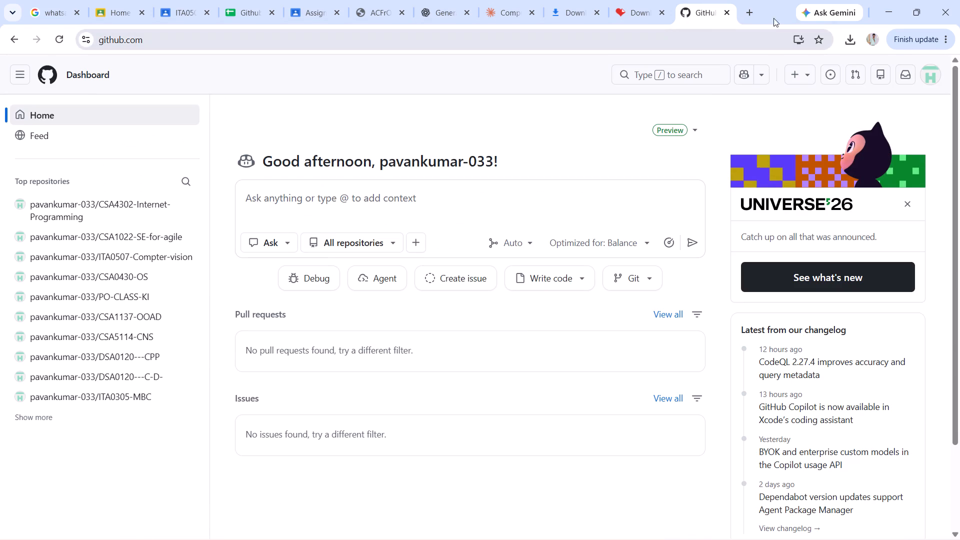
click(933, 73)
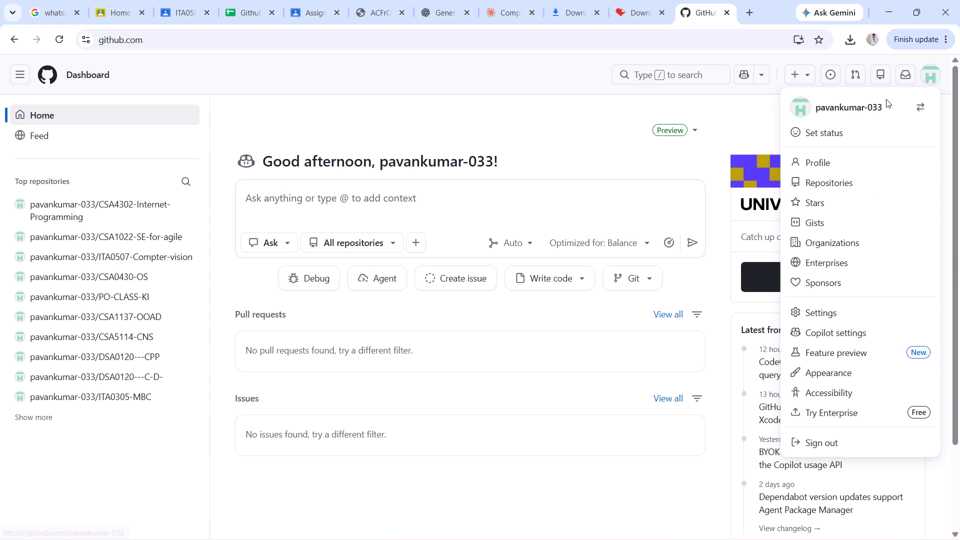
click(921, 107)
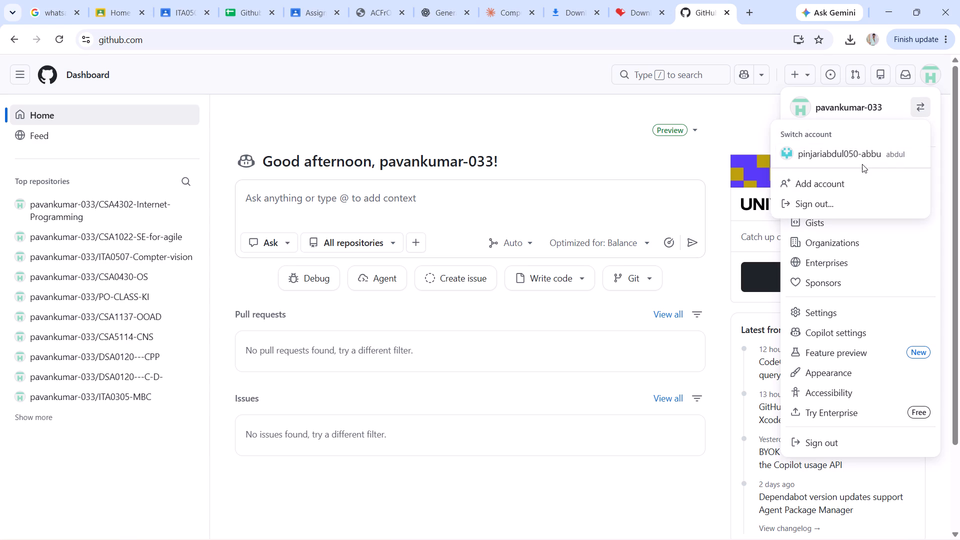
click(860, 153)
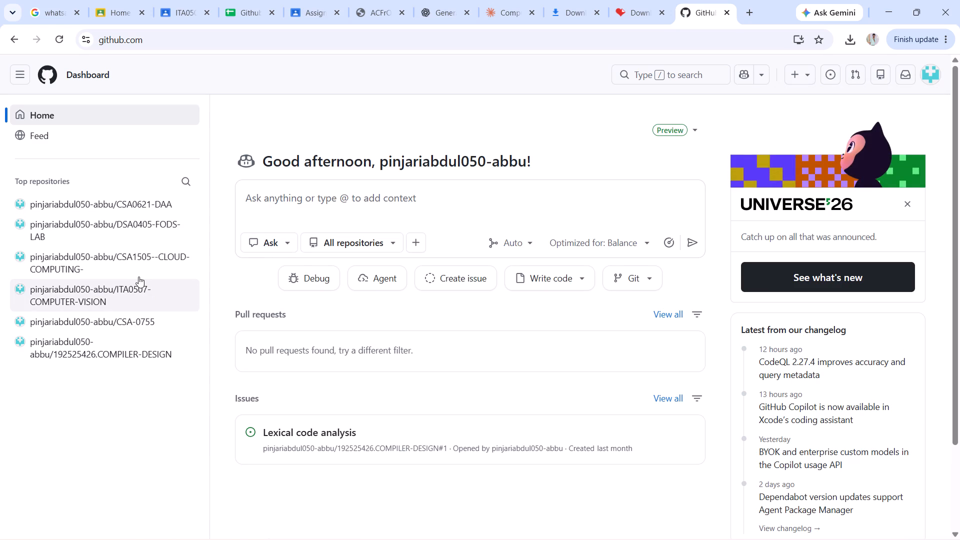
Delete the assessment 1 file from the ITA0507-COMPUTER-VISION repository's ASSESSMENT folder, commit directly to the main branch, and refresh the folder.
click(114, 290)
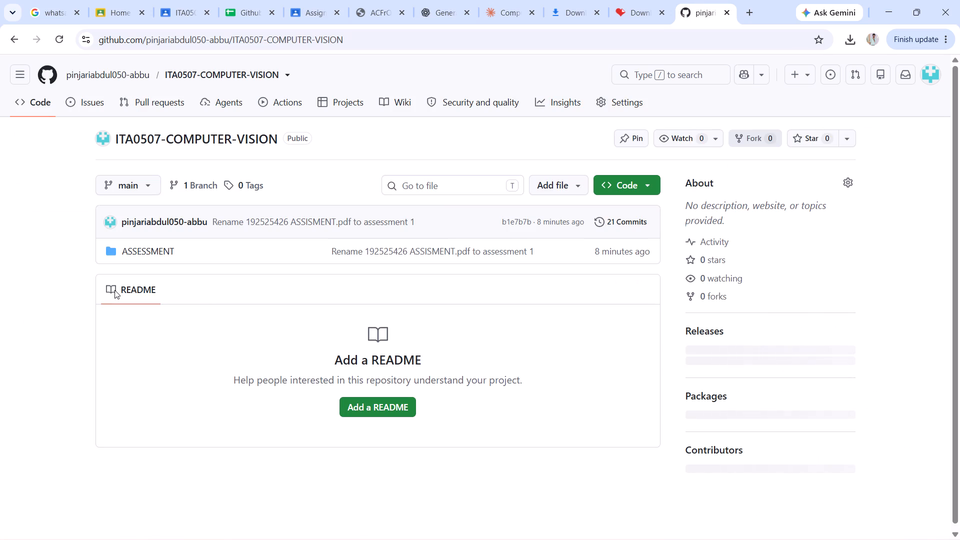
click(161, 250)
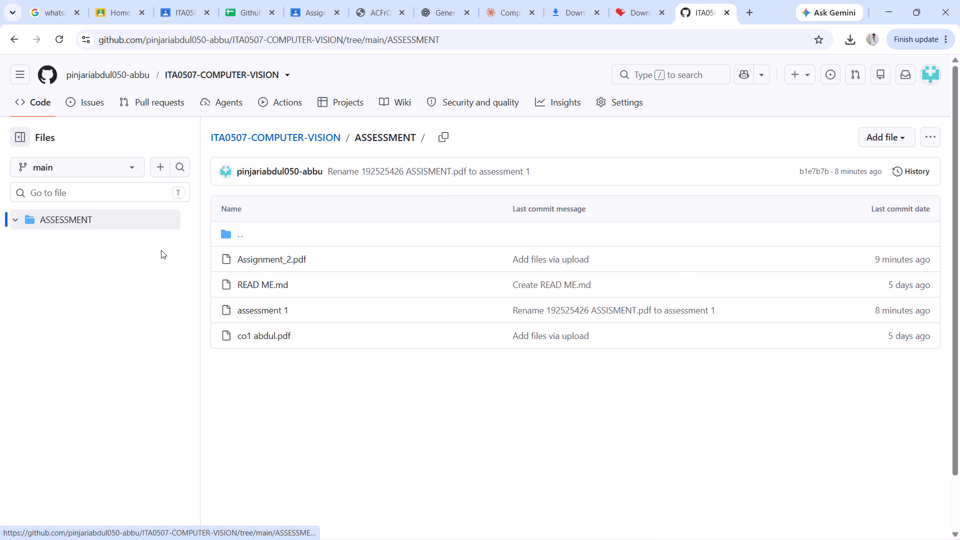
click(252, 308)
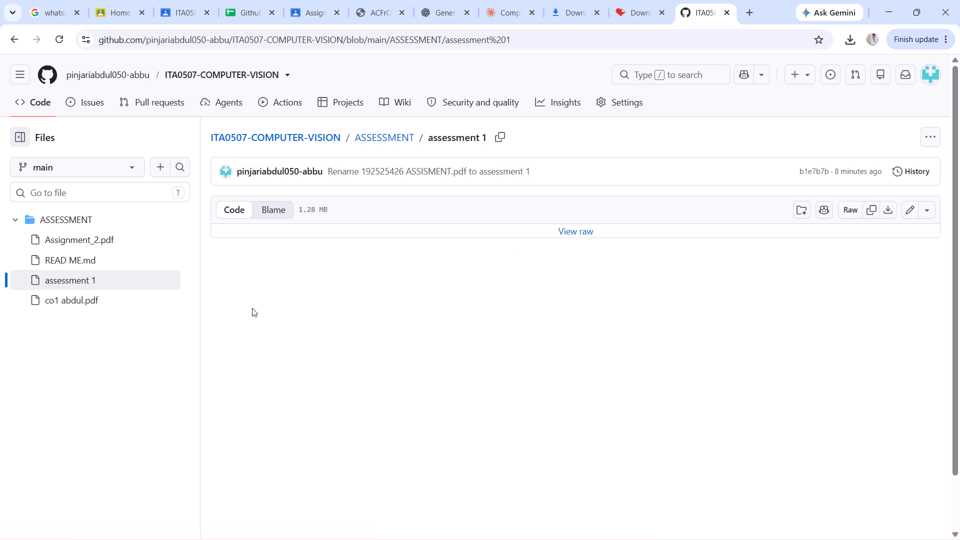
click(924, 135)
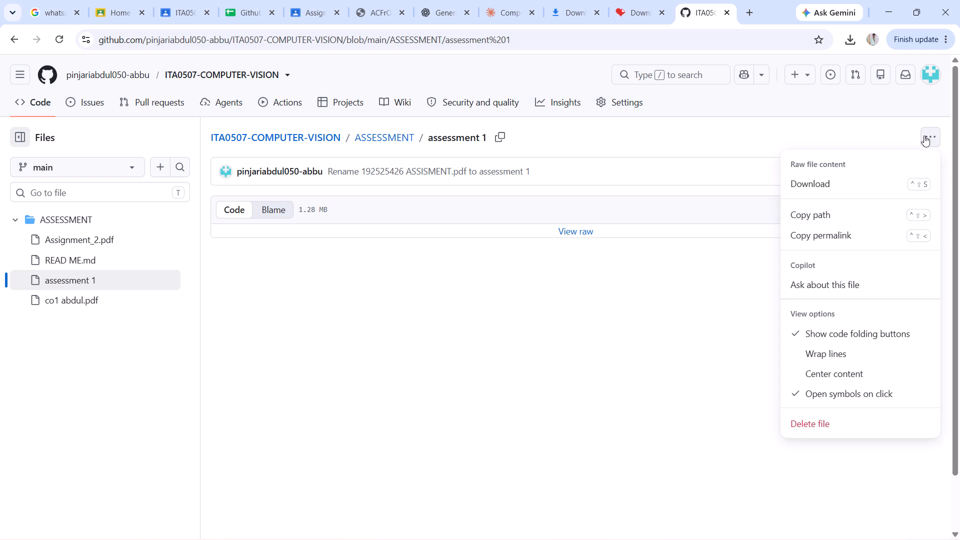
click(838, 411)
click(821, 426)
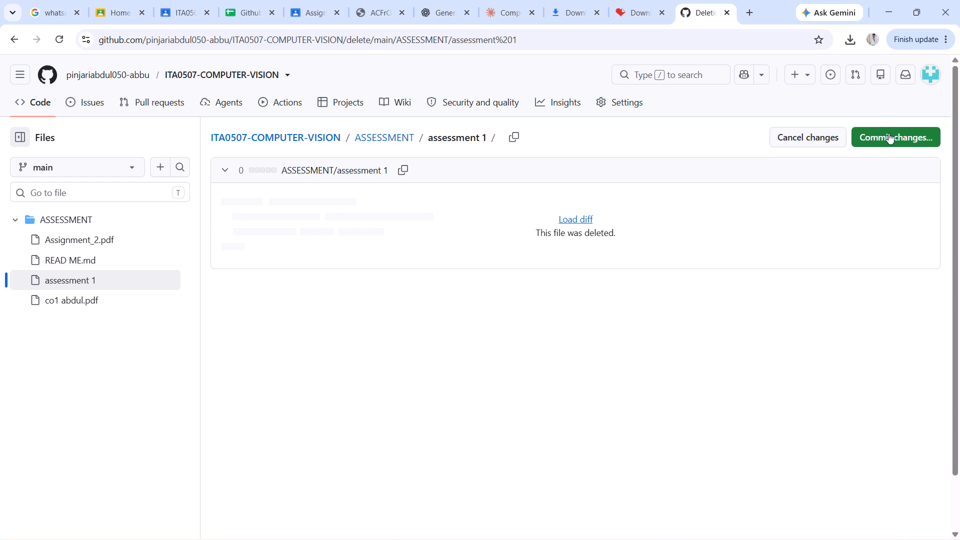
click(888, 133)
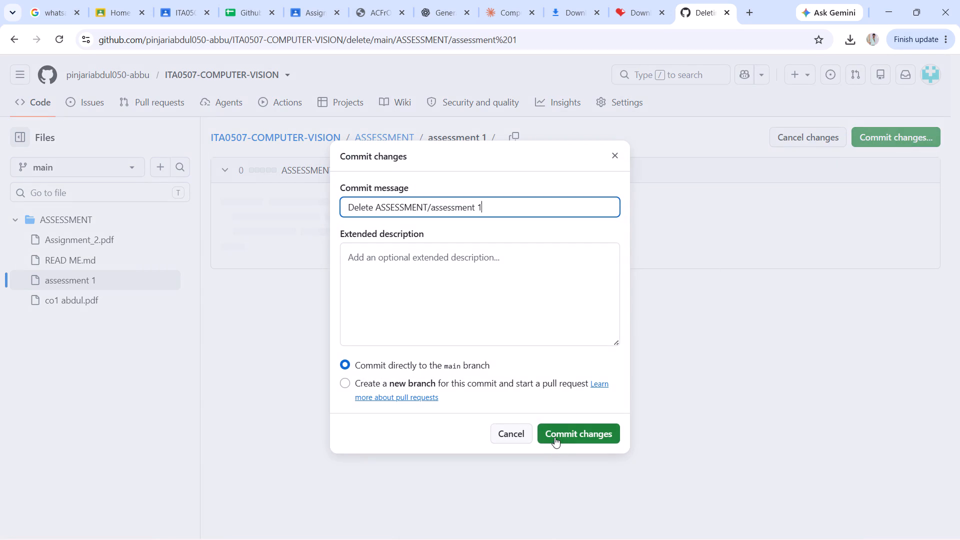
click(554, 436)
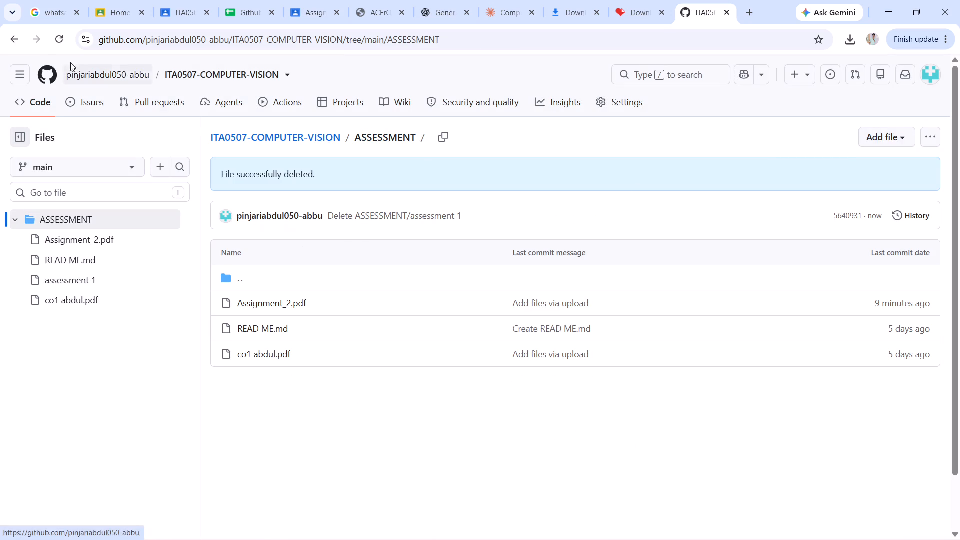
click(60, 45)
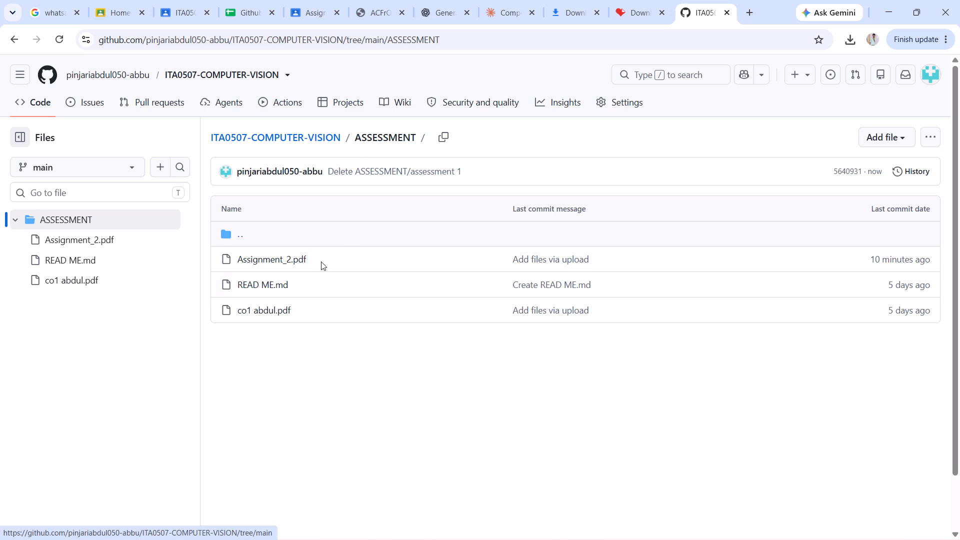
Examine the contents of co1 abdul.pdf, READ ME.md and Assignment_2.pdf in the ASSESSMENT folder.
click(277, 307)
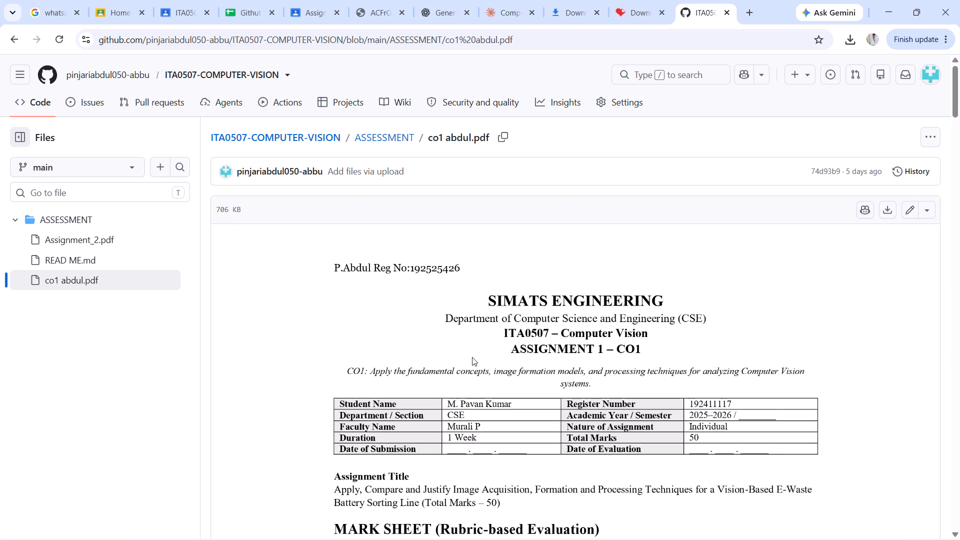
scroll(472, 357, right, 3)
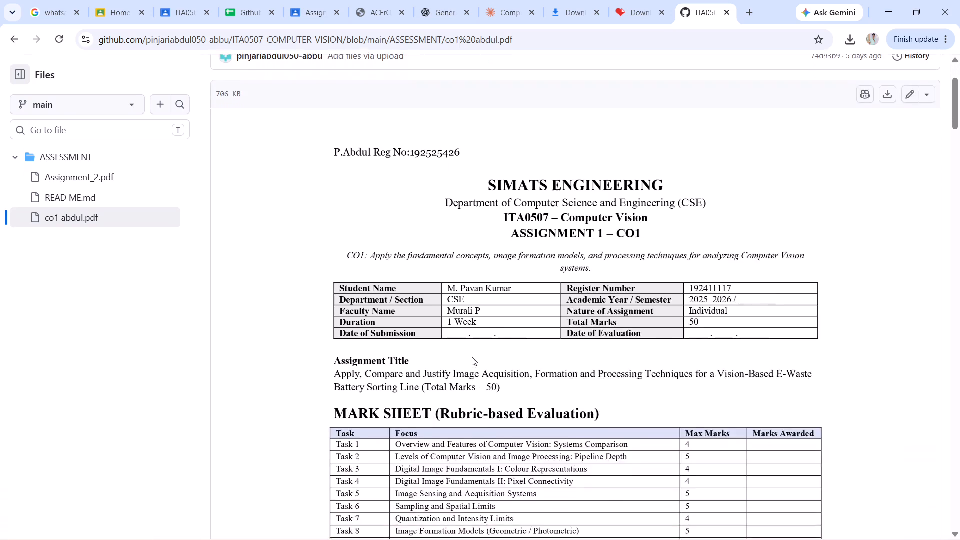
scroll(472, 357, down, 3)
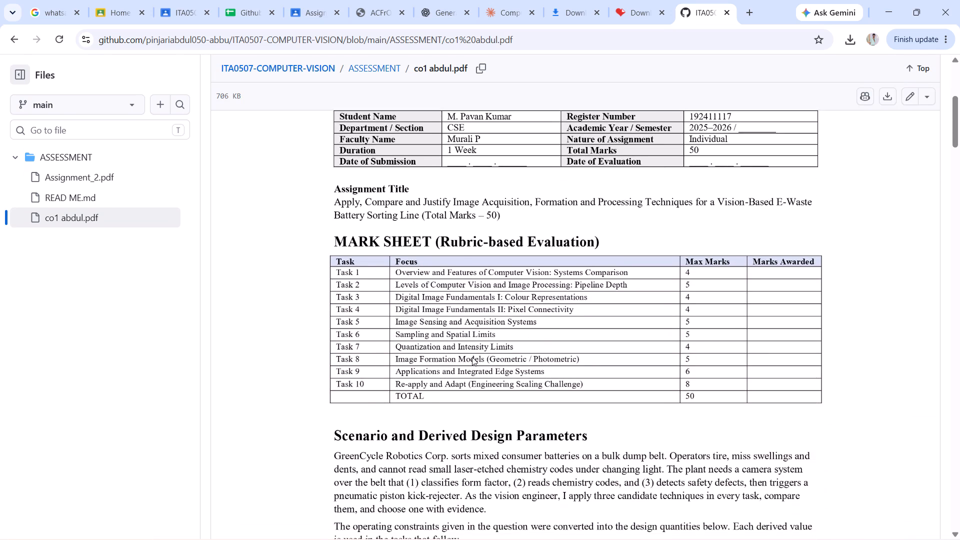
scroll(472, 357, down, 11)
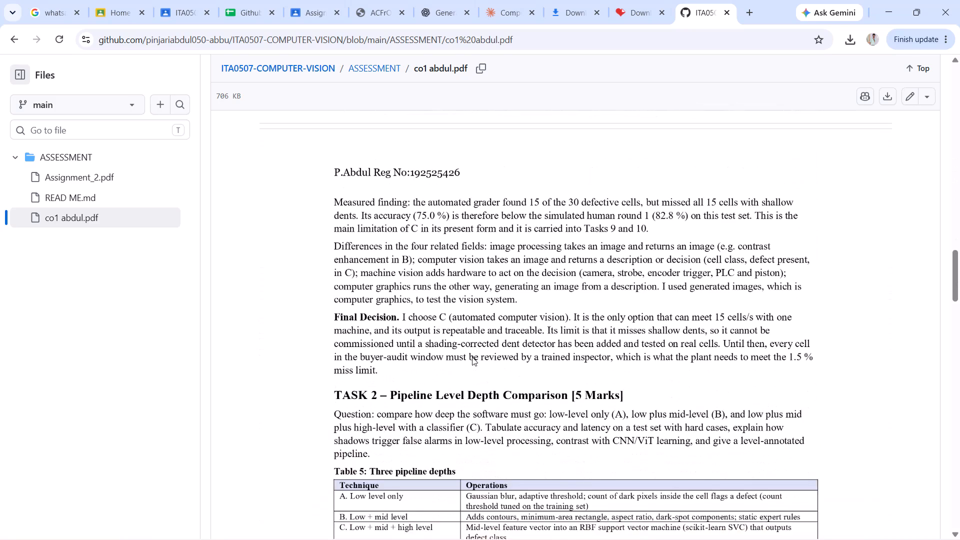
scroll(472, 357, down, 14)
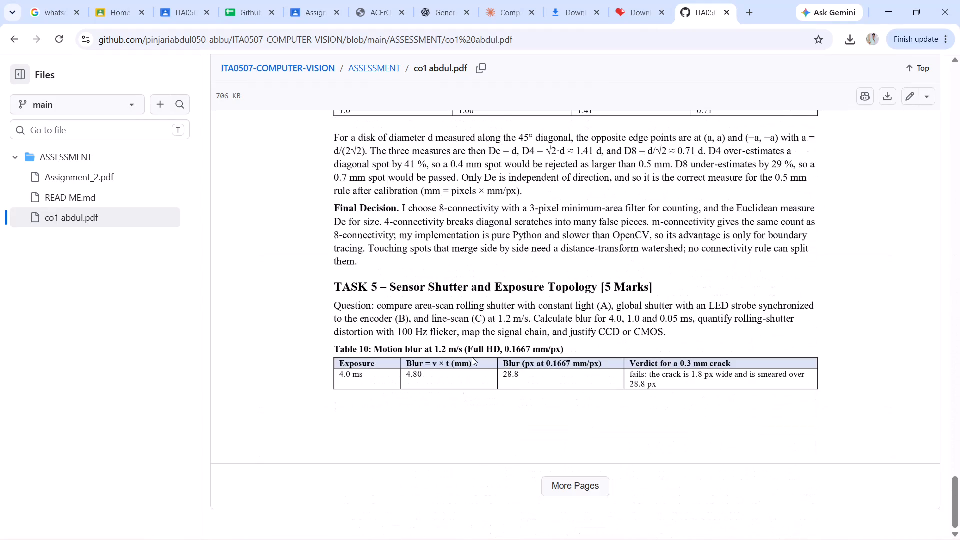
scroll(551, 232, up, 17)
scroll(551, 232, up, 4)
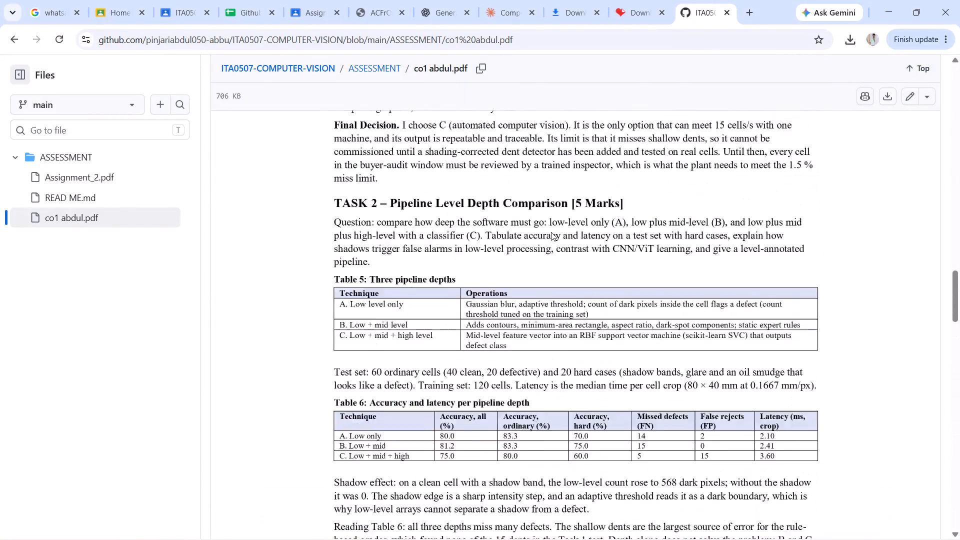
scroll(551, 232, up, 15)
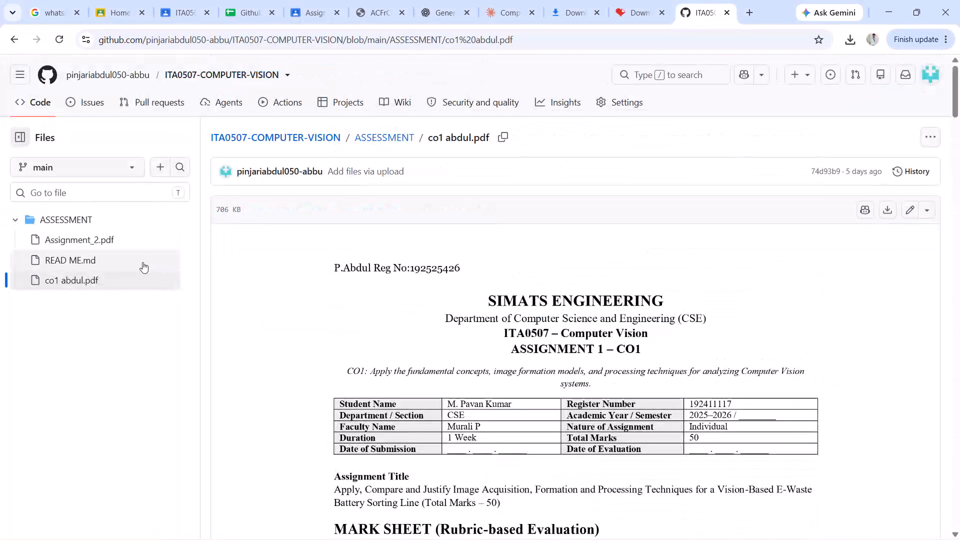
click(131, 258)
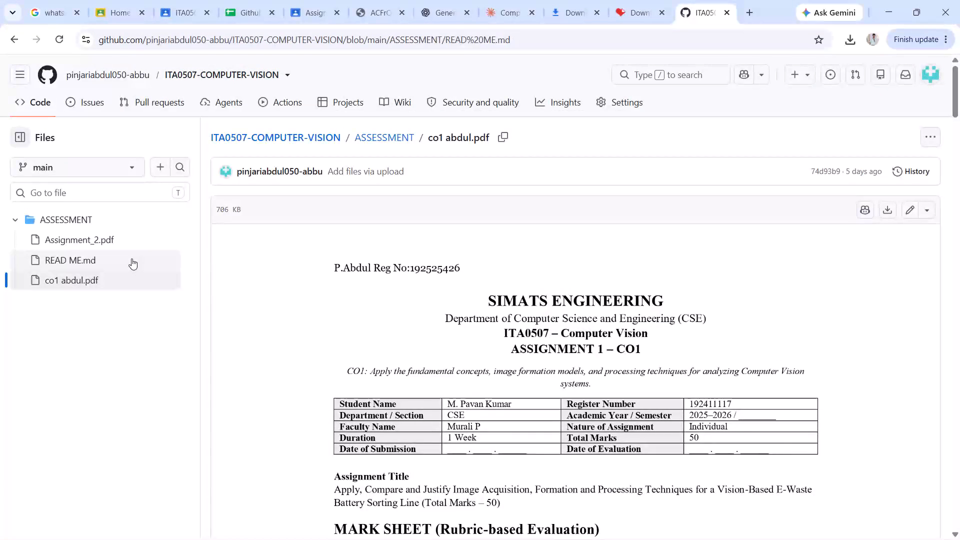
click(118, 246)
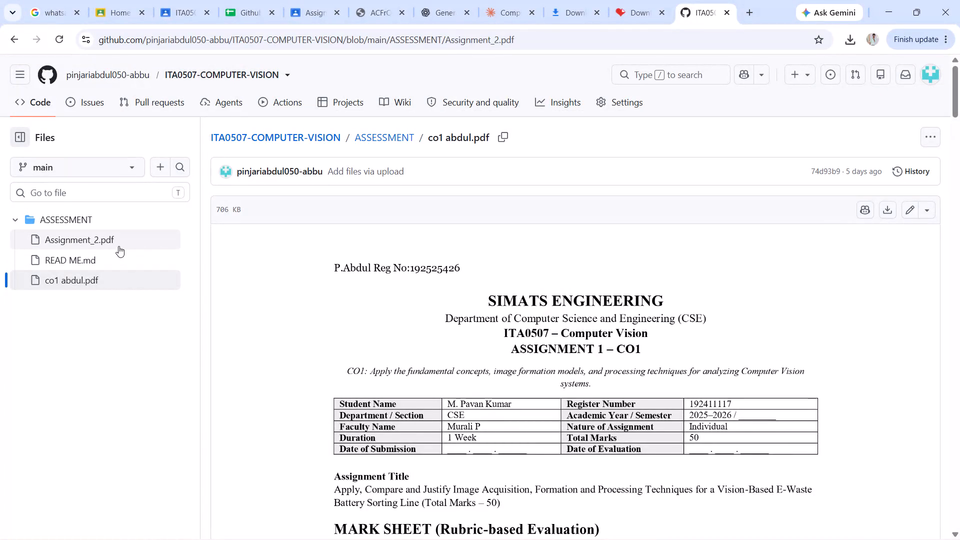
click(103, 276)
click(92, 244)
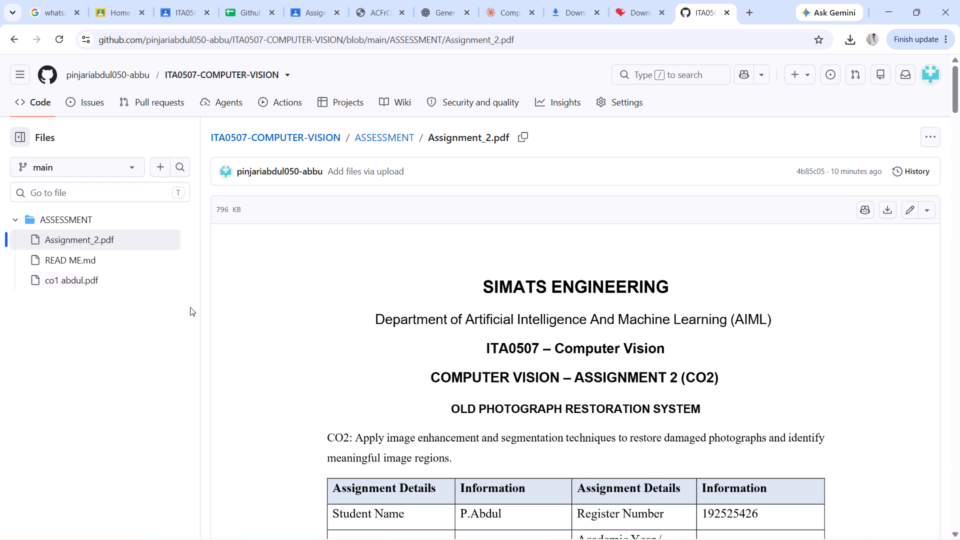
click(67, 240)
Delete co1 abdul.pdf from the ASSESSMENT folder, commit directly to the main branch, and refresh the folder.
click(79, 278)
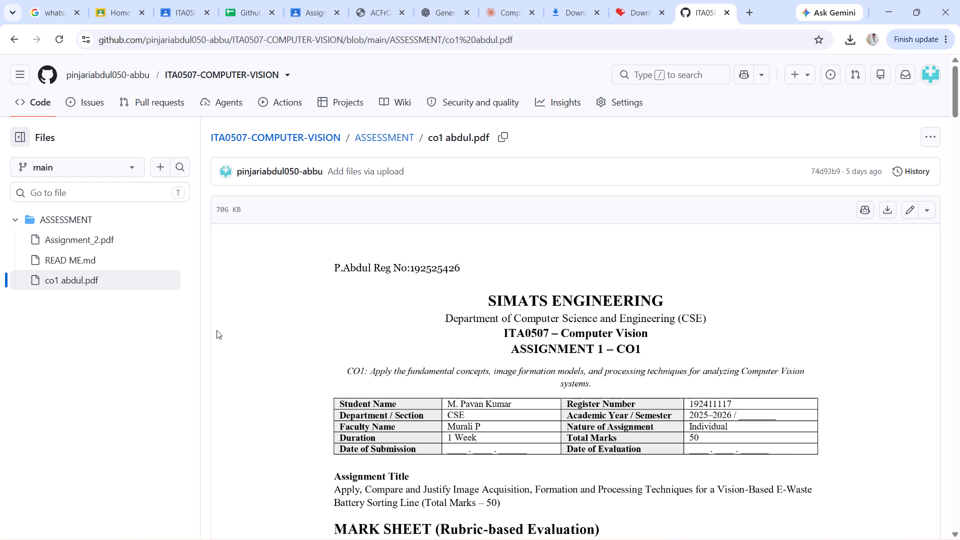
click(110, 276)
click(933, 134)
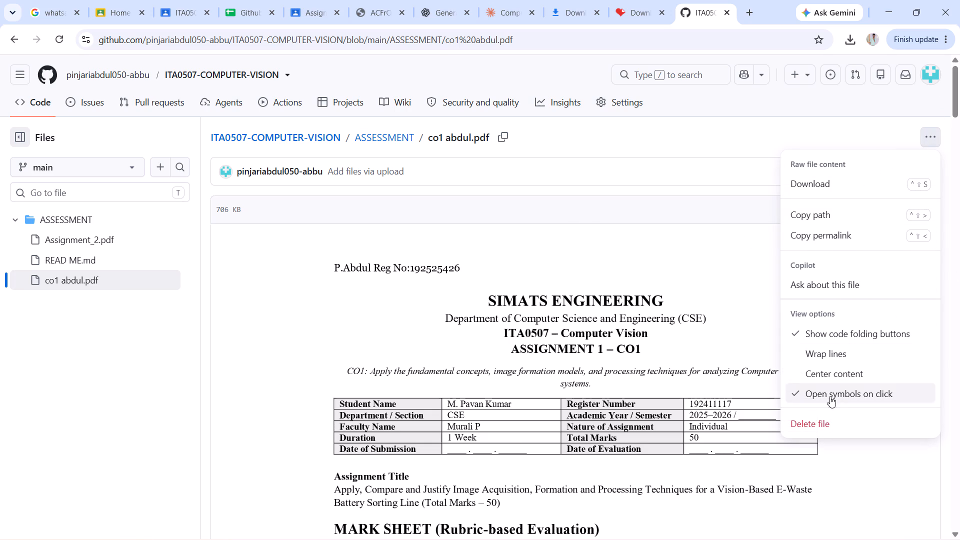
click(830, 419)
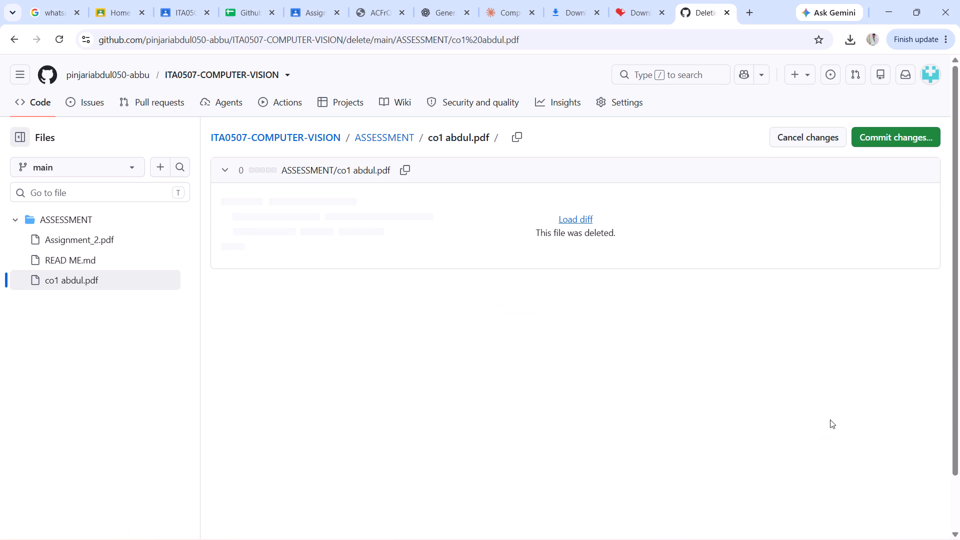
click(905, 137)
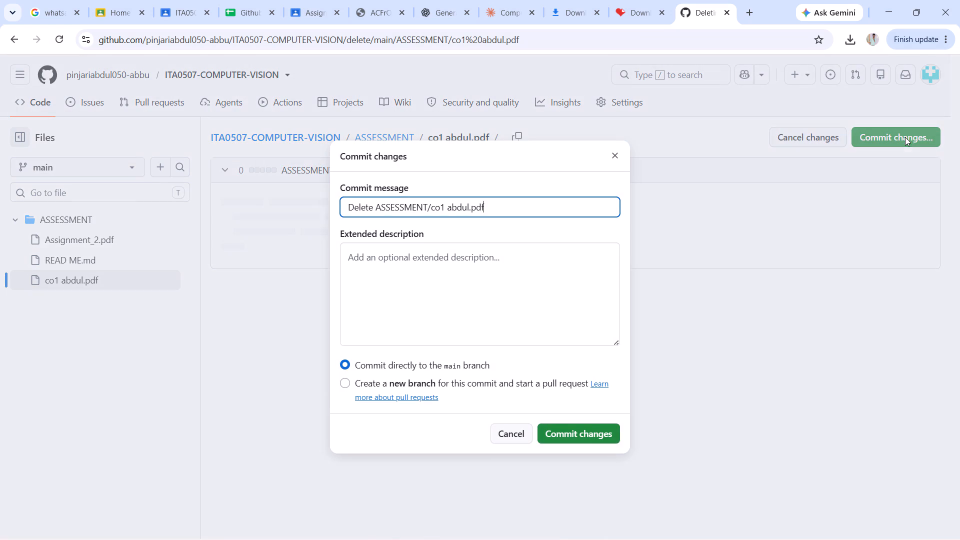
click(574, 434)
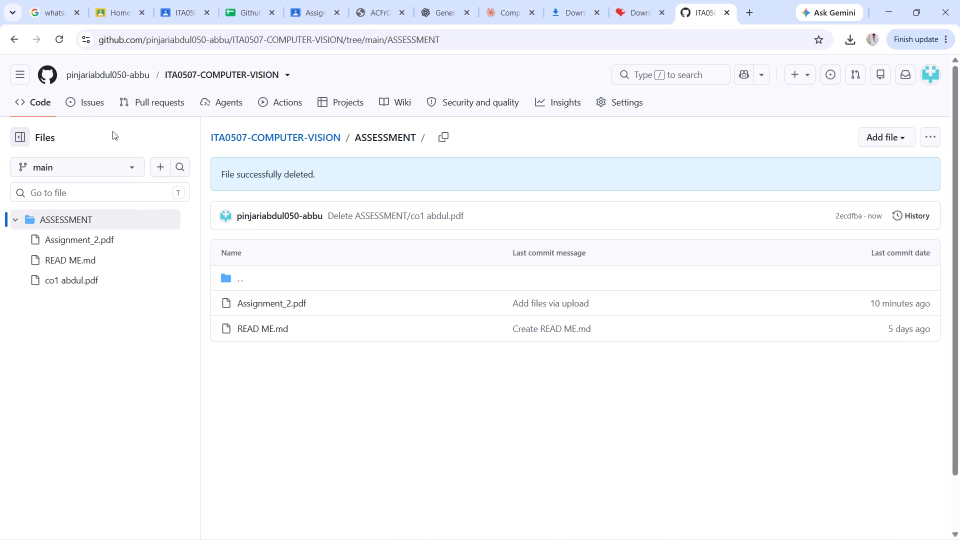
click(58, 39)
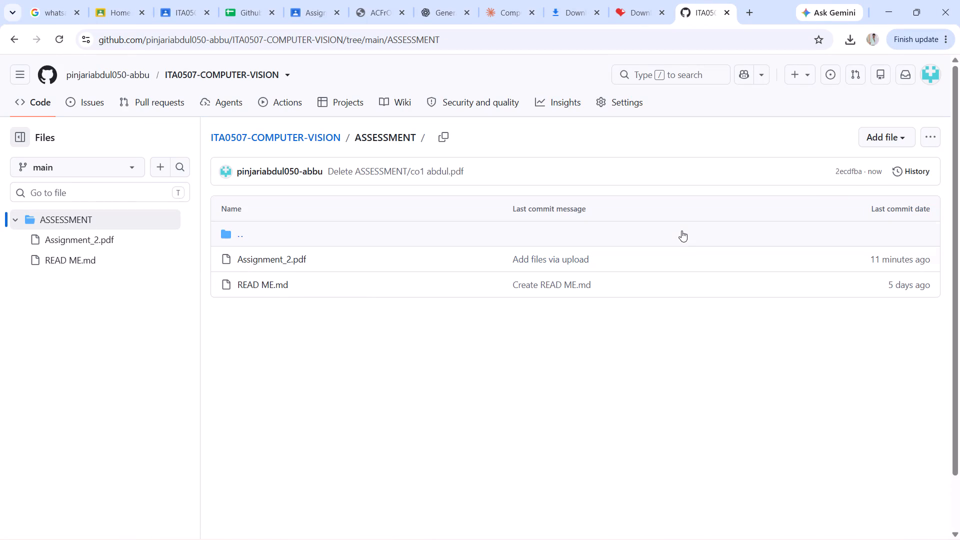
Upload the PDF Abdul new assessment CV from Downloads to the ITA0507-COMPUTER-VISION repository's ASSESSMENT folder.
click(880, 134)
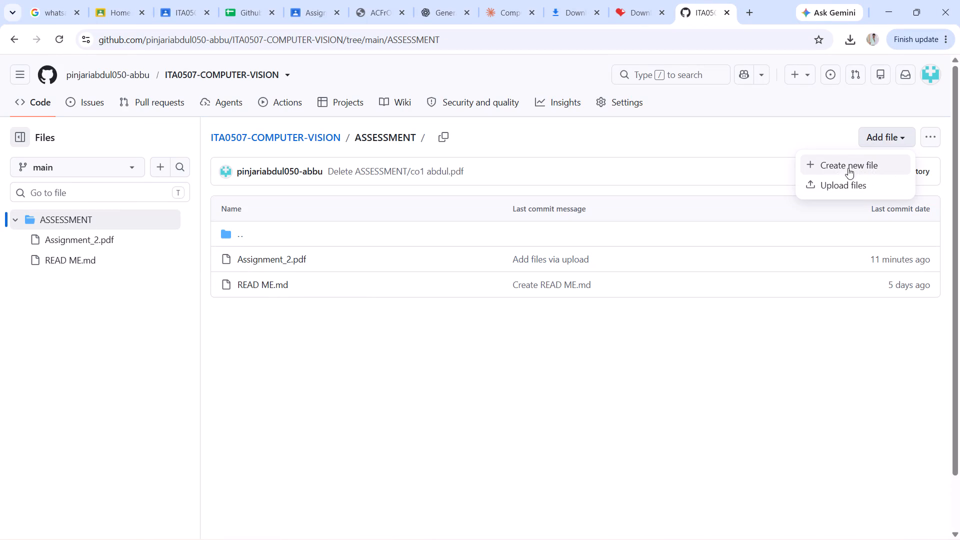
click(849, 184)
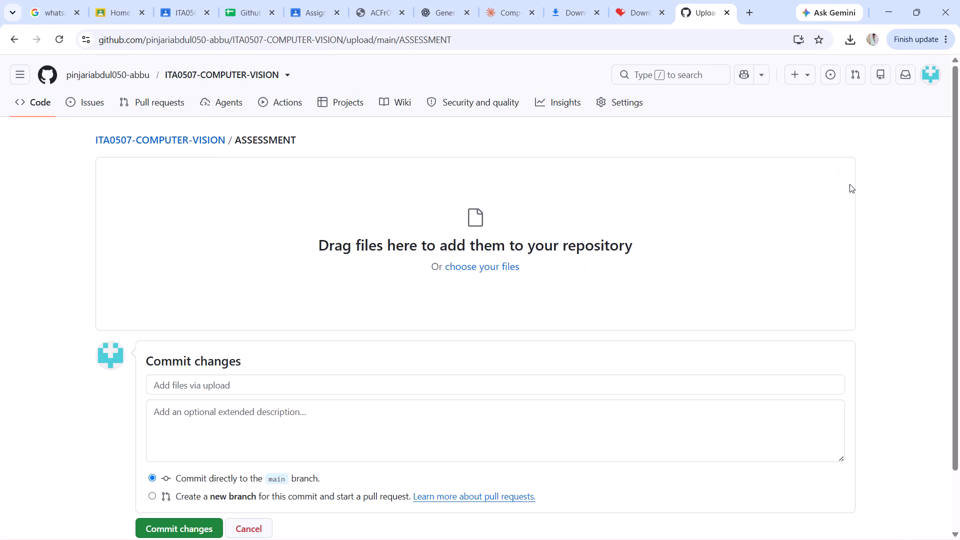
click(490, 262)
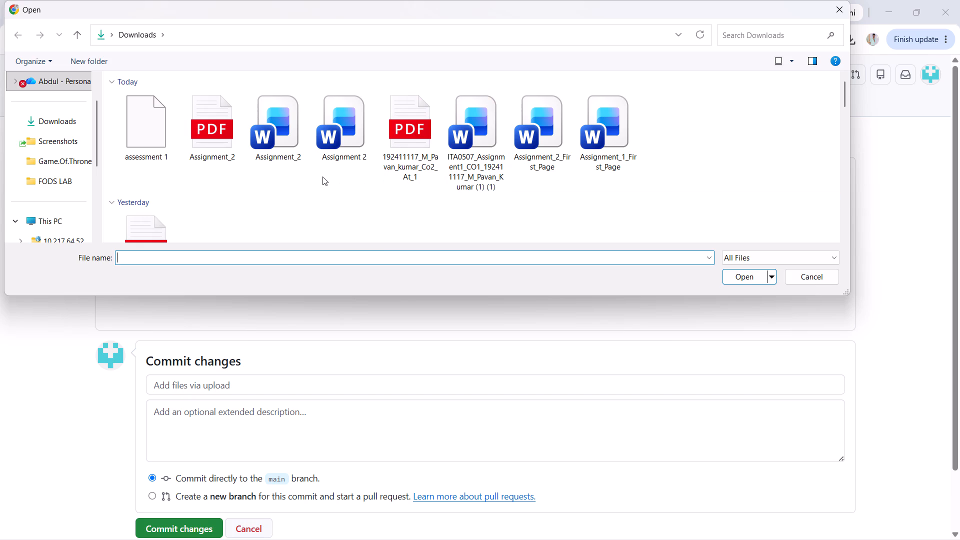
scroll(322, 176, right, 1)
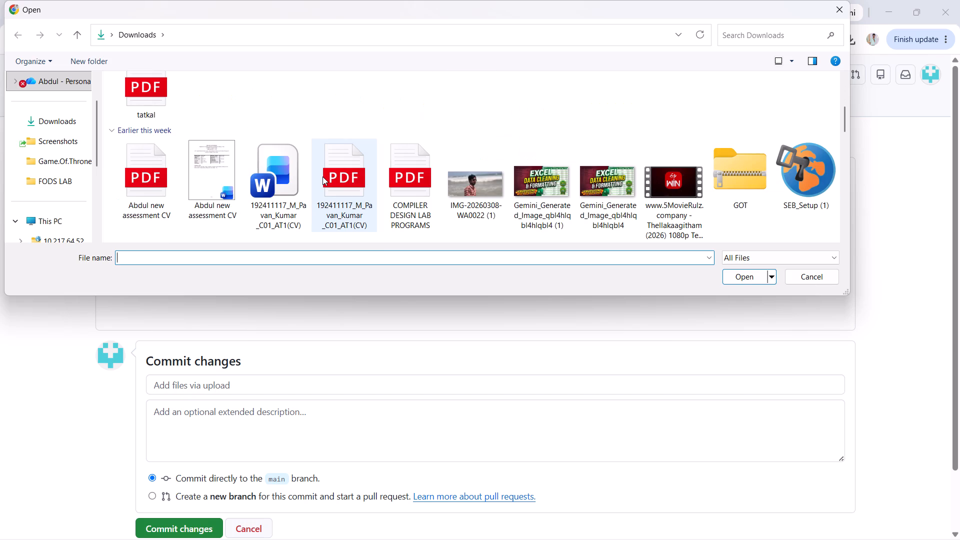
scroll(322, 176, right, 1)
click(165, 176)
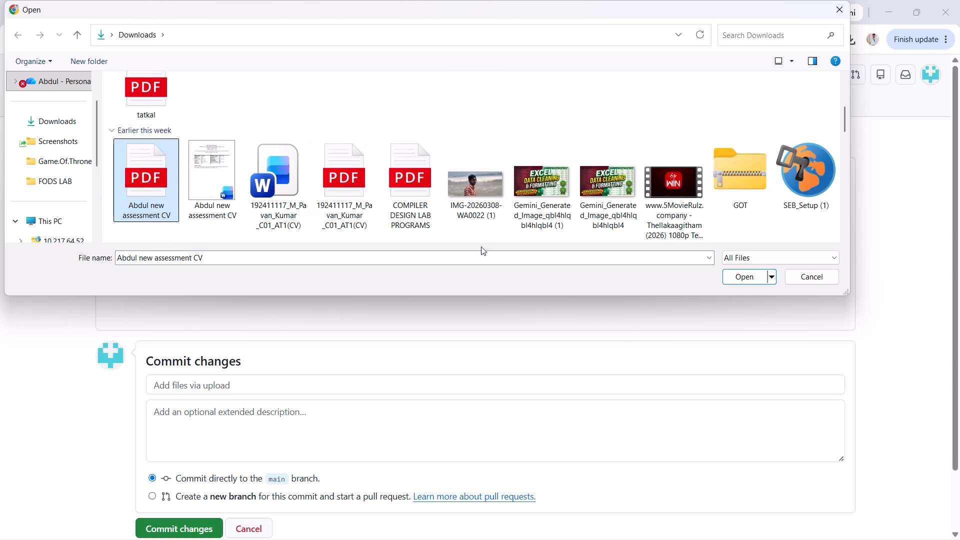
click(737, 275)
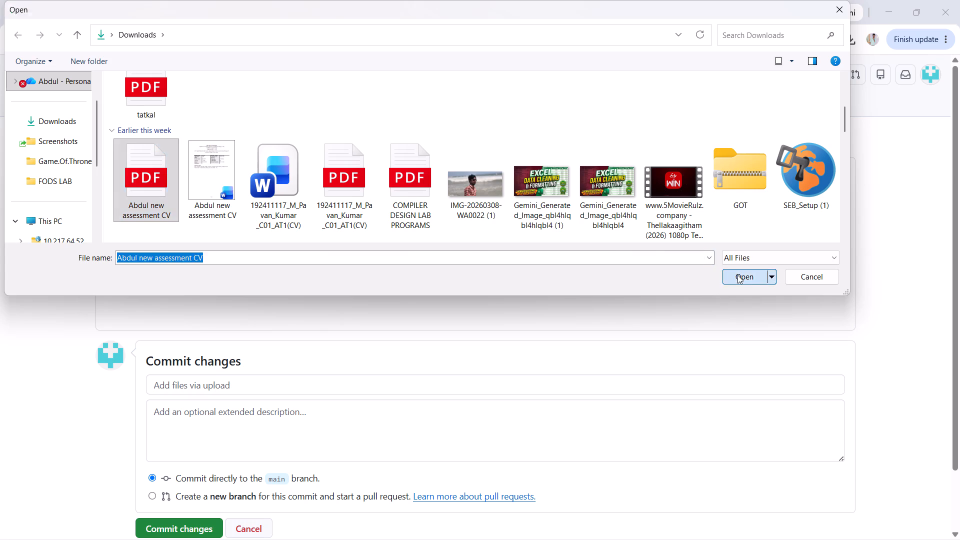
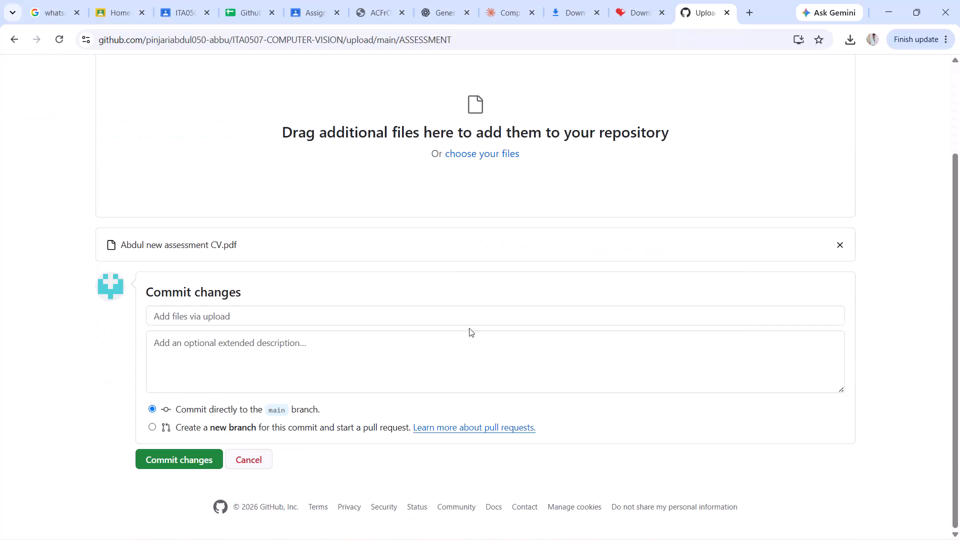
Commit the uploaded Abdul new assessment CV.pdf directly to the main branch.
click(200, 454)
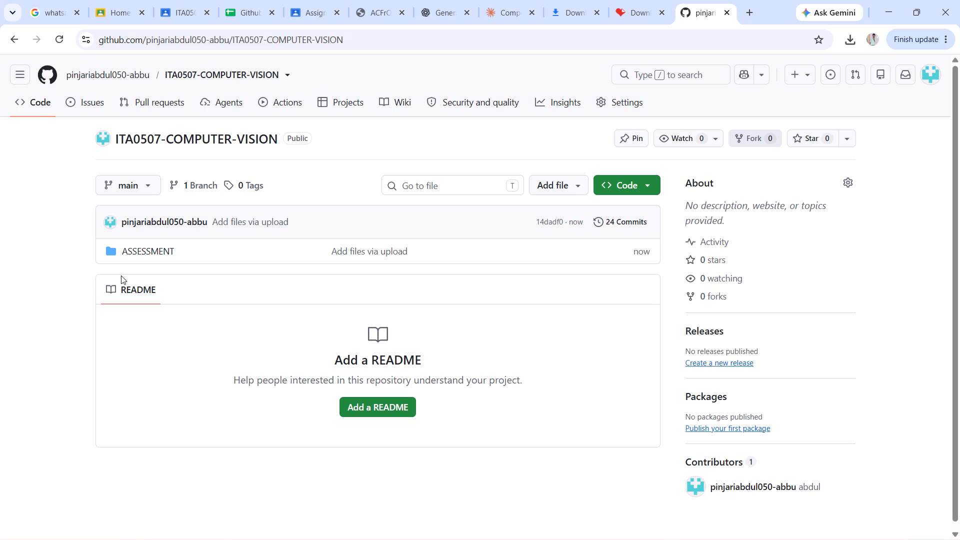
Examine Abdul new assessment CV.pdf and Assignment_2.pdf in the ITA0507-COMPUTER-VISION repository's ASSESSMENT folder.
double_click(156, 250)
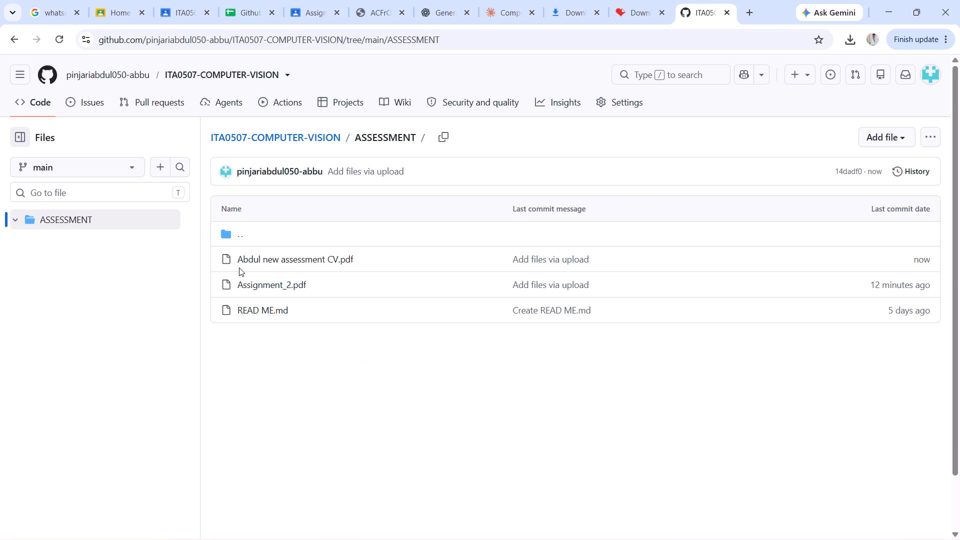
click(311, 259)
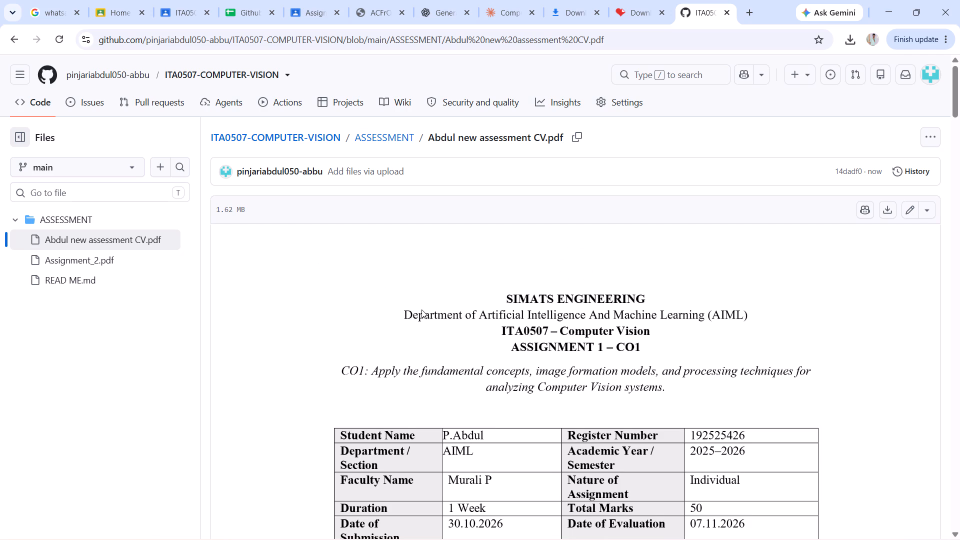
scroll(472, 319, right, 4)
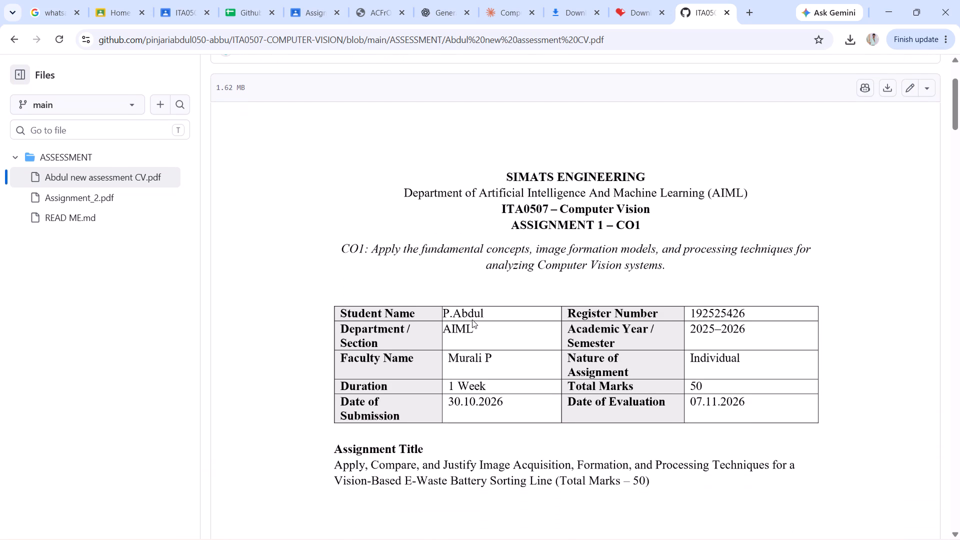
scroll(472, 319, right, 4)
scroll(472, 319, down, 1)
scroll(472, 319, up, 10)
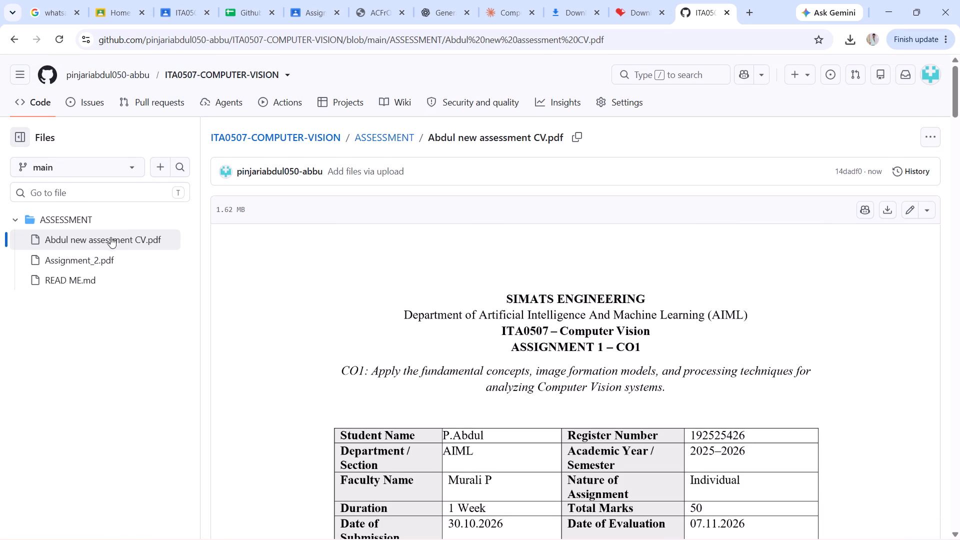
scroll(554, 312, down, 1)
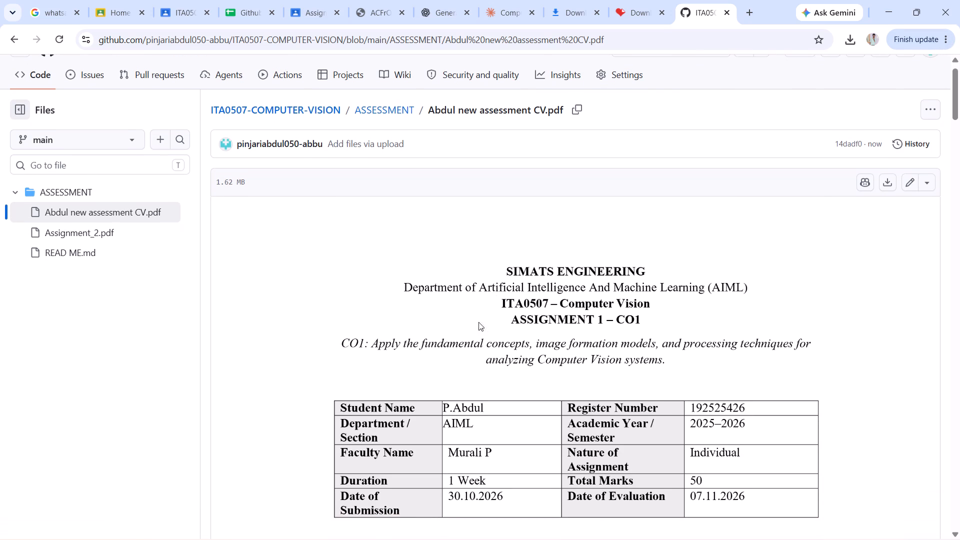
click(102, 229)
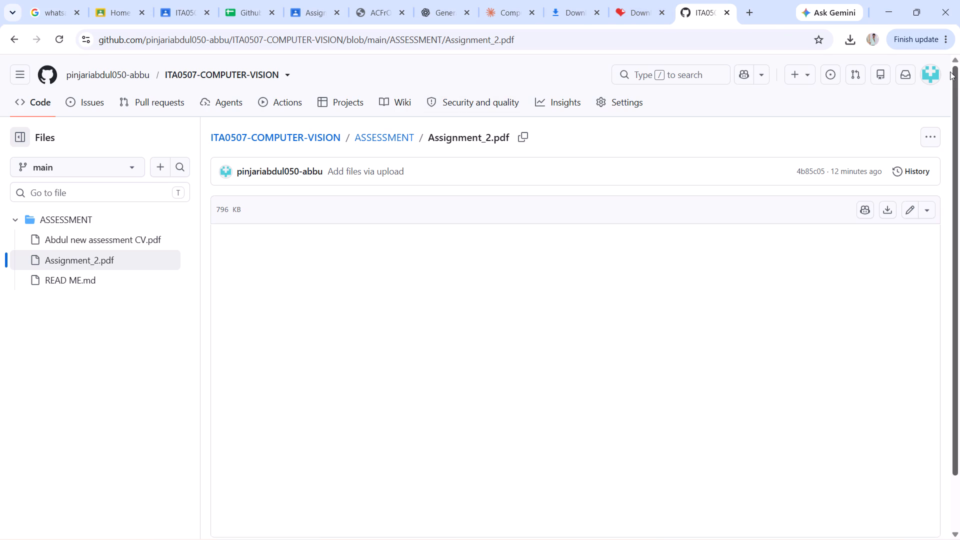
Switch to the other signed-in GitHub account.
click(935, 71)
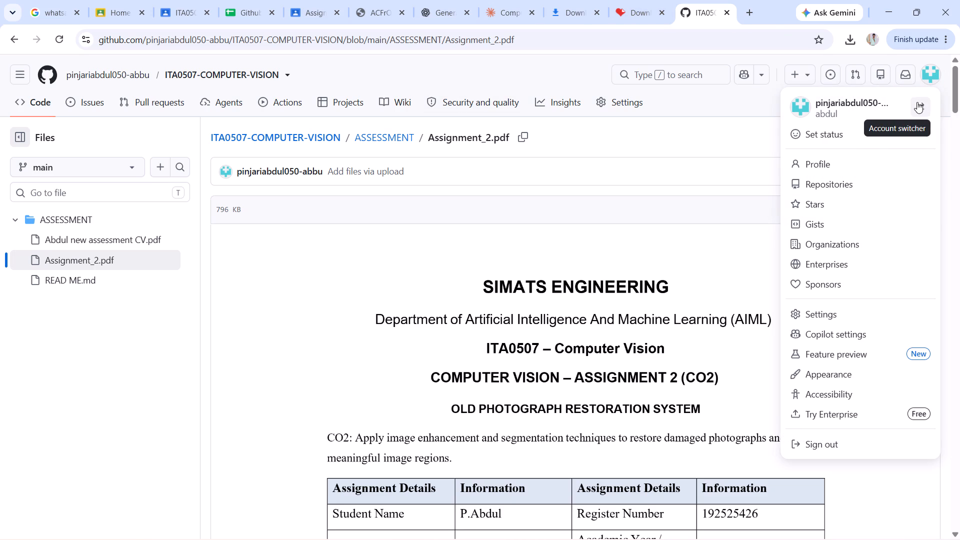
click(917, 102)
click(846, 161)
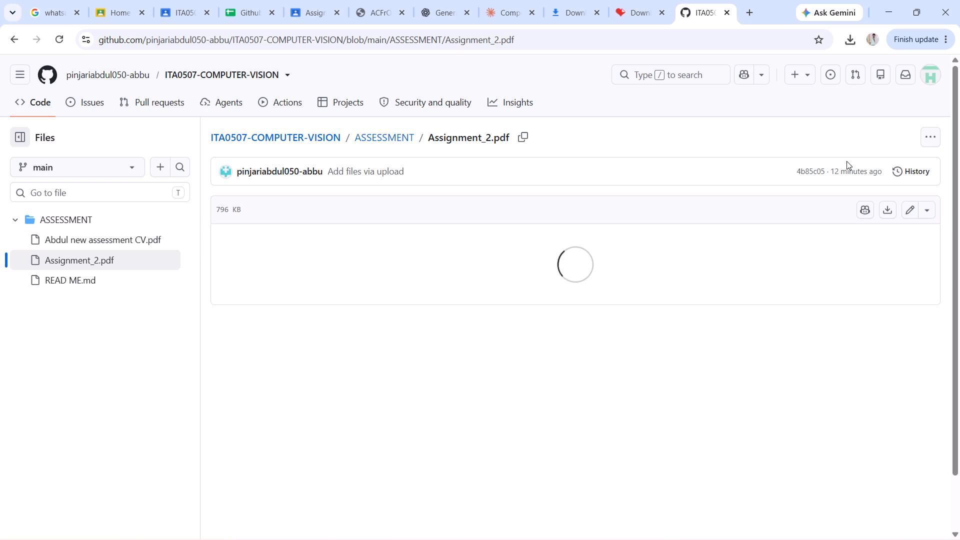
Return to the ITA0507-COMPUTER-VISION repository root and look through the list of repositories available to switch to.
click(307, 135)
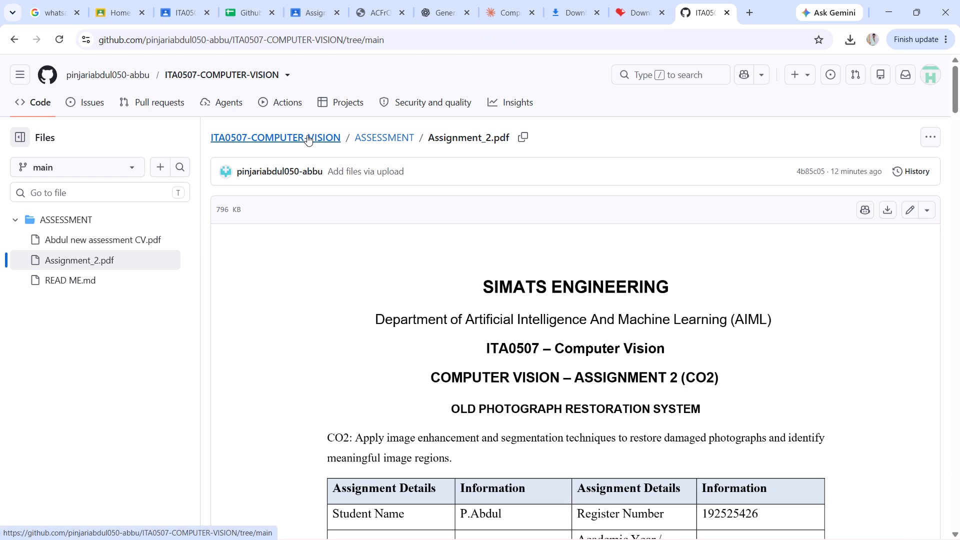
click(280, 72)
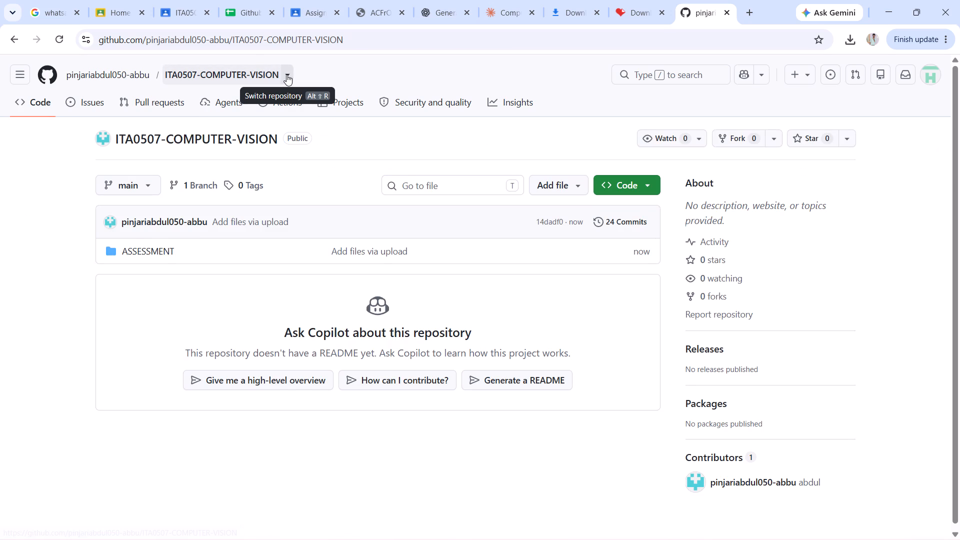
click(286, 74)
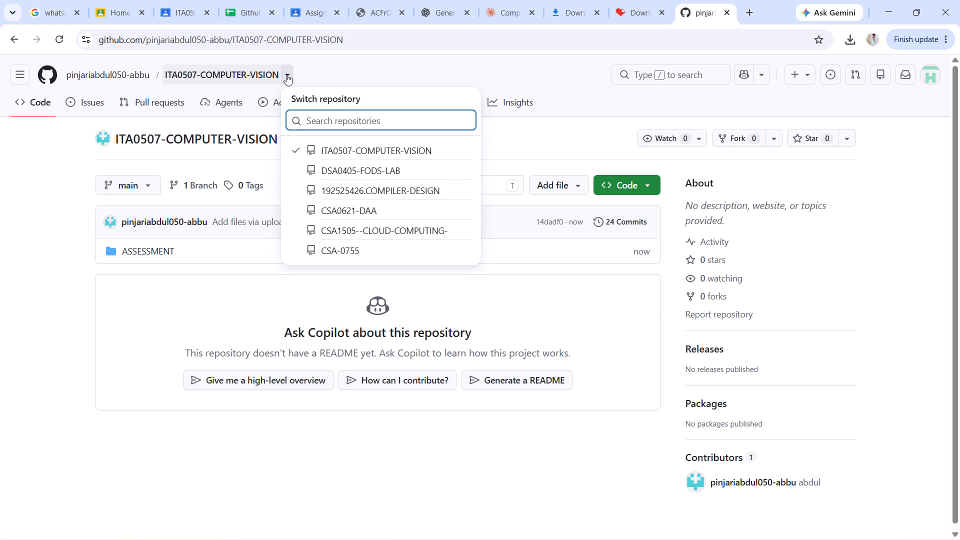
click(525, 70)
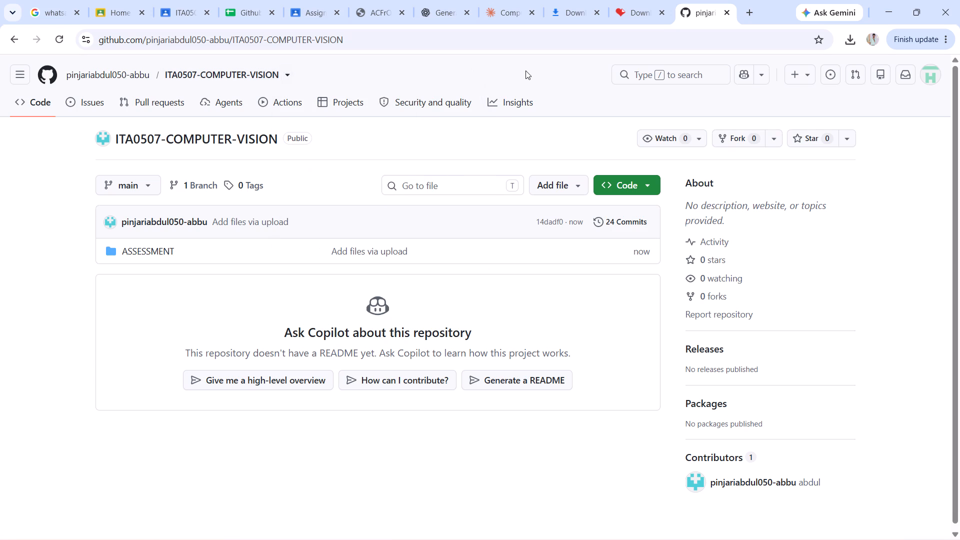
click(940, 70)
click(934, 74)
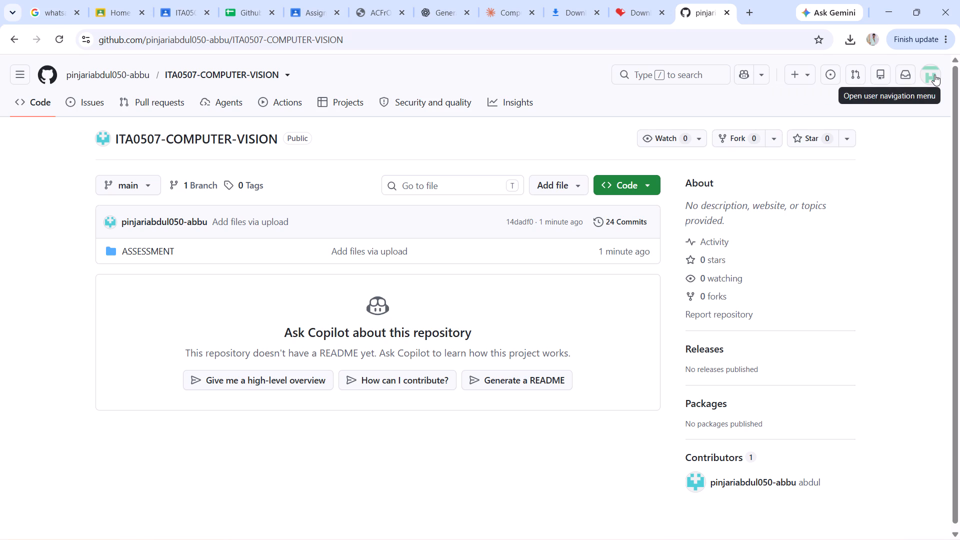
click(866, 108)
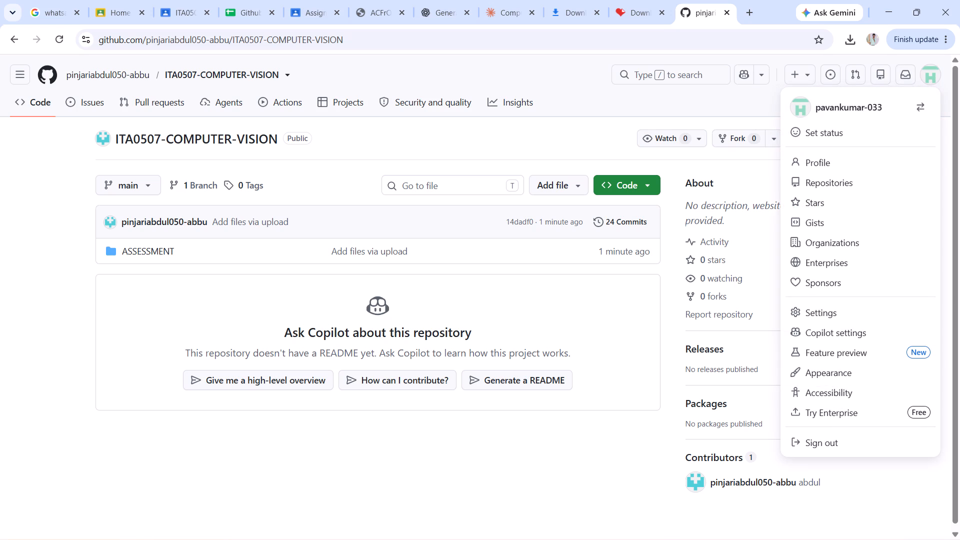
click(811, 97)
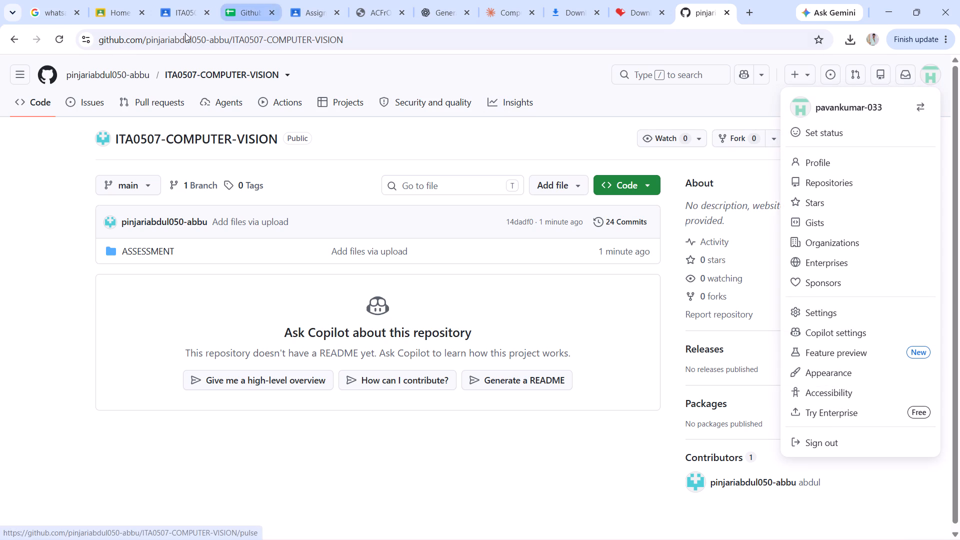
click(53, 42)
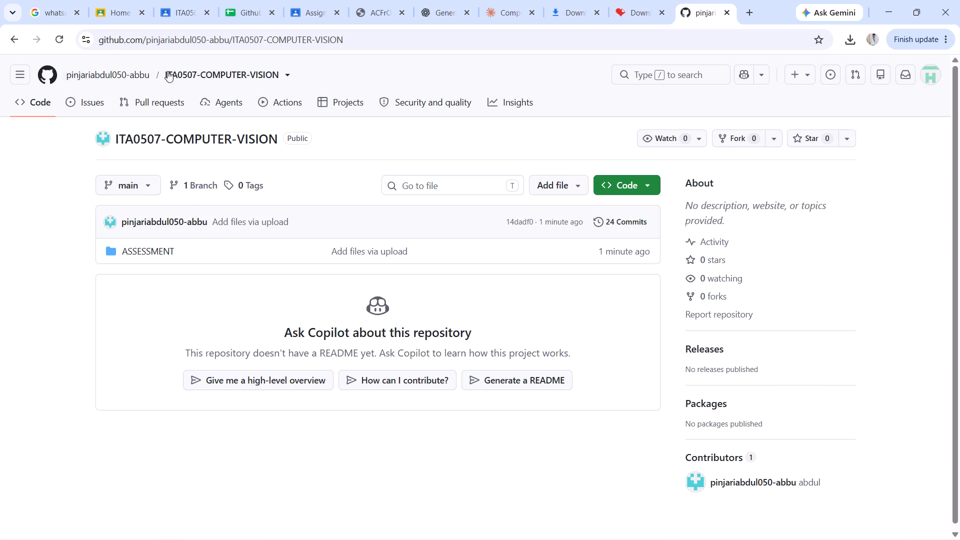
click(231, 76)
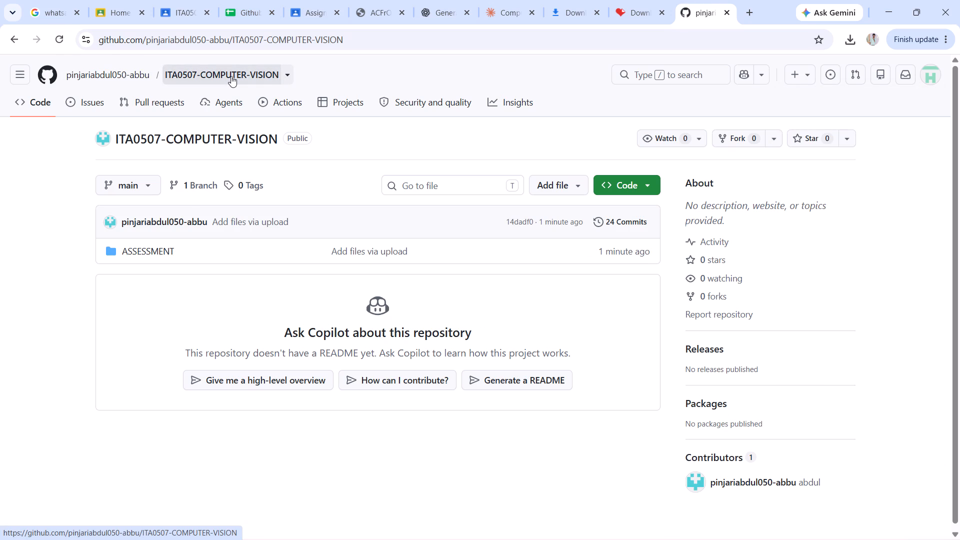
click(231, 76)
click(291, 70)
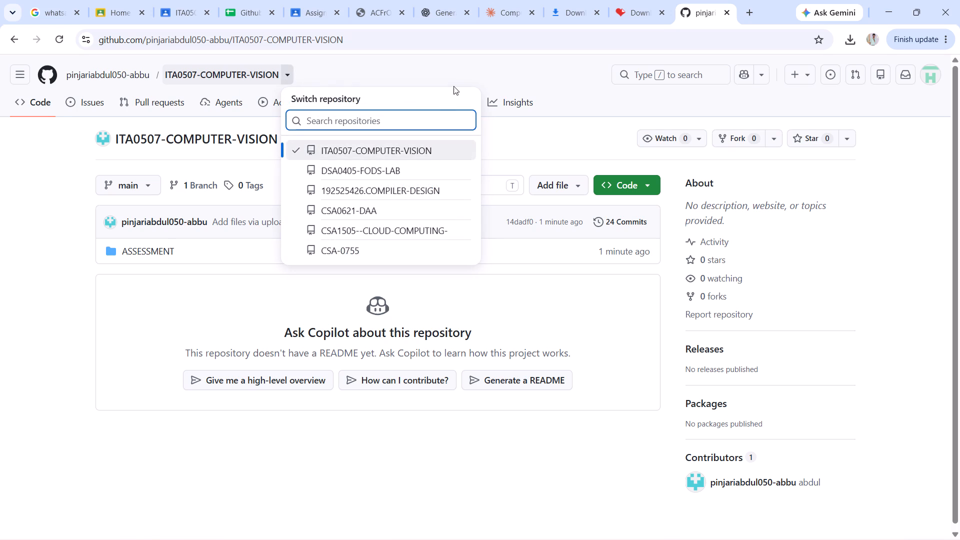
click(466, 68)
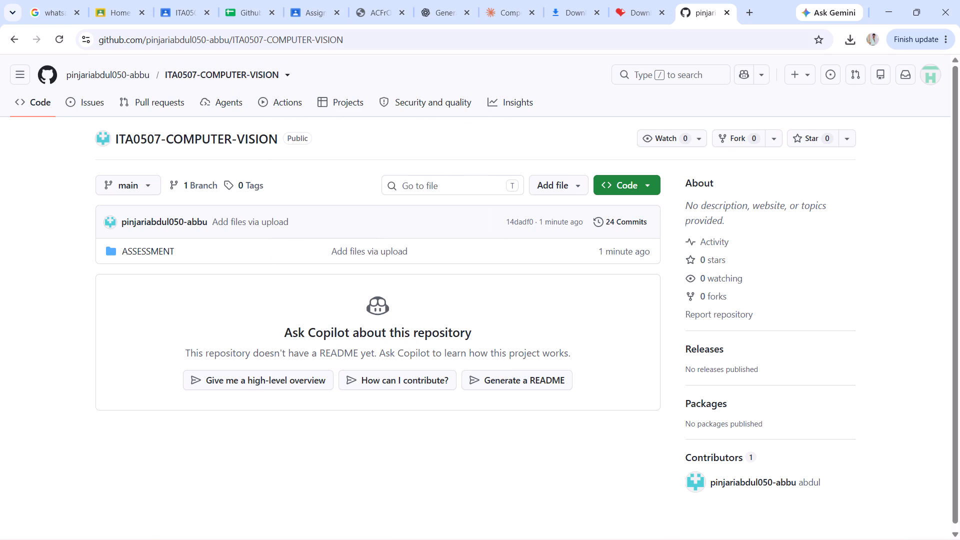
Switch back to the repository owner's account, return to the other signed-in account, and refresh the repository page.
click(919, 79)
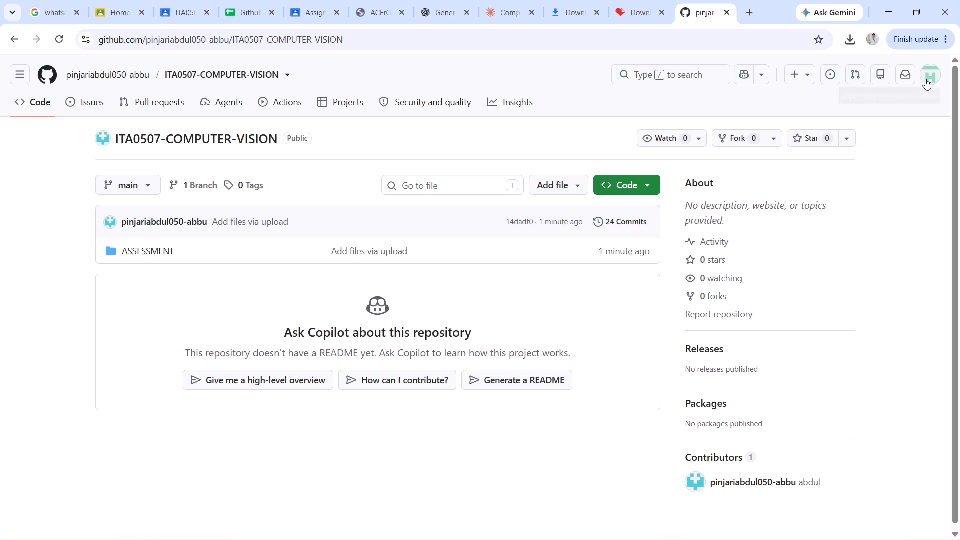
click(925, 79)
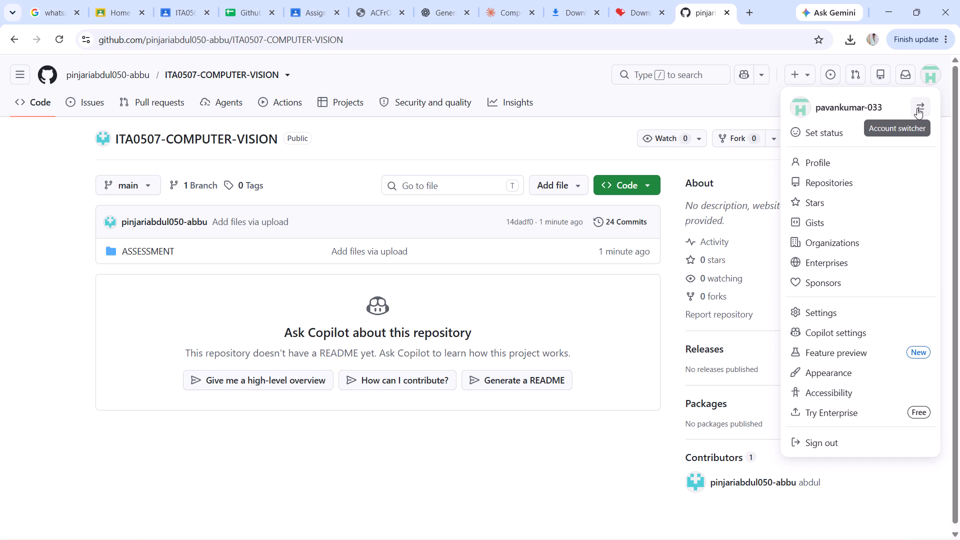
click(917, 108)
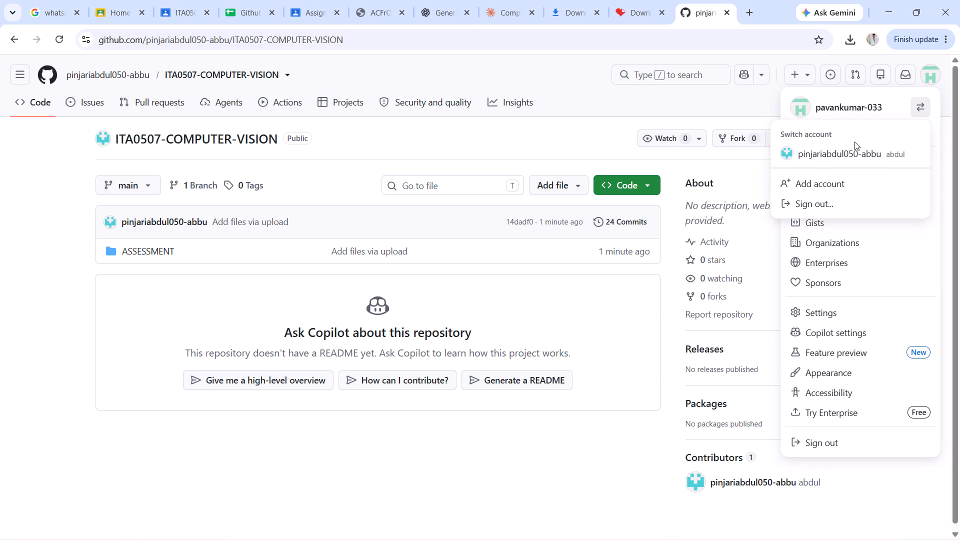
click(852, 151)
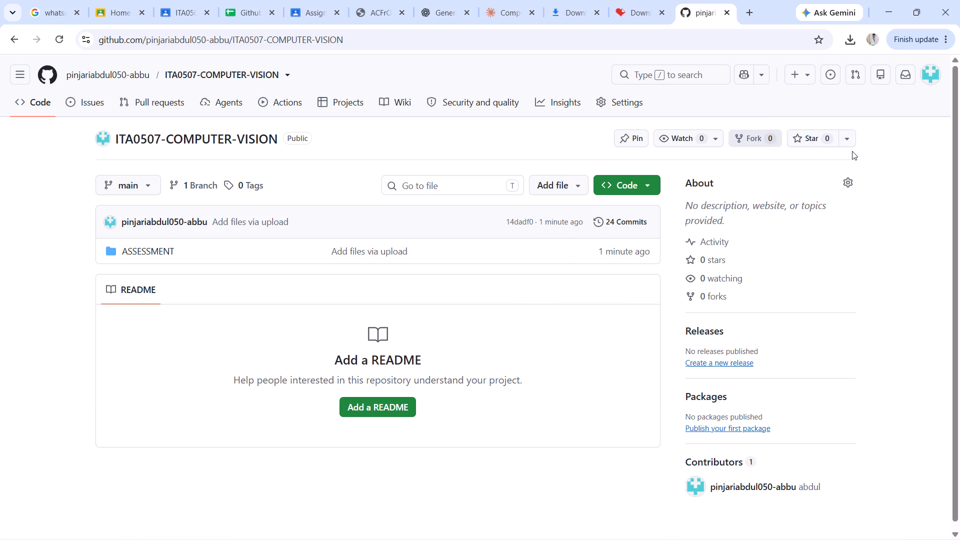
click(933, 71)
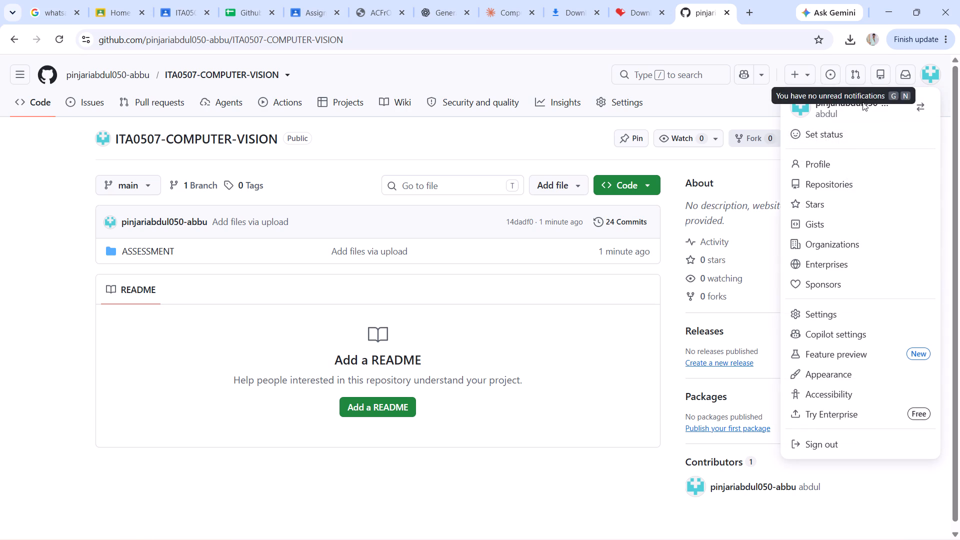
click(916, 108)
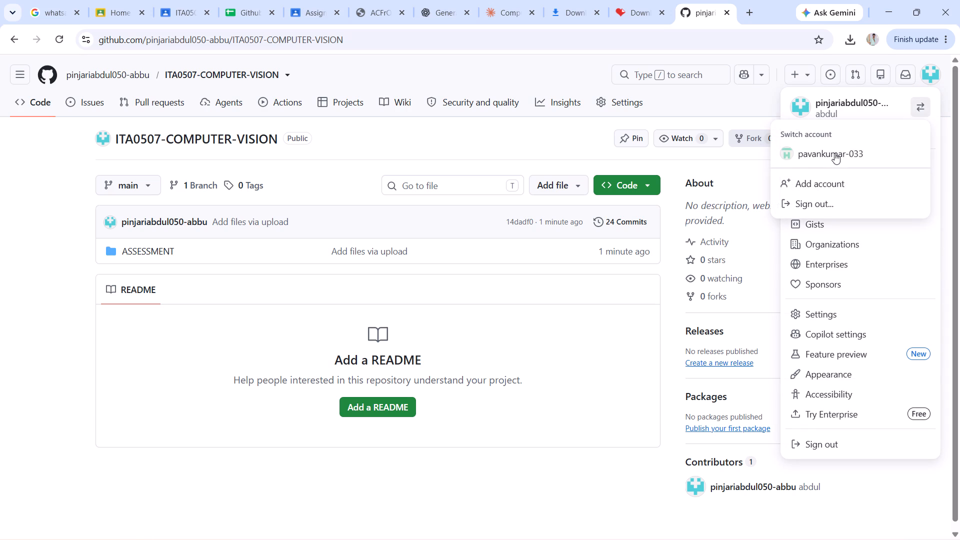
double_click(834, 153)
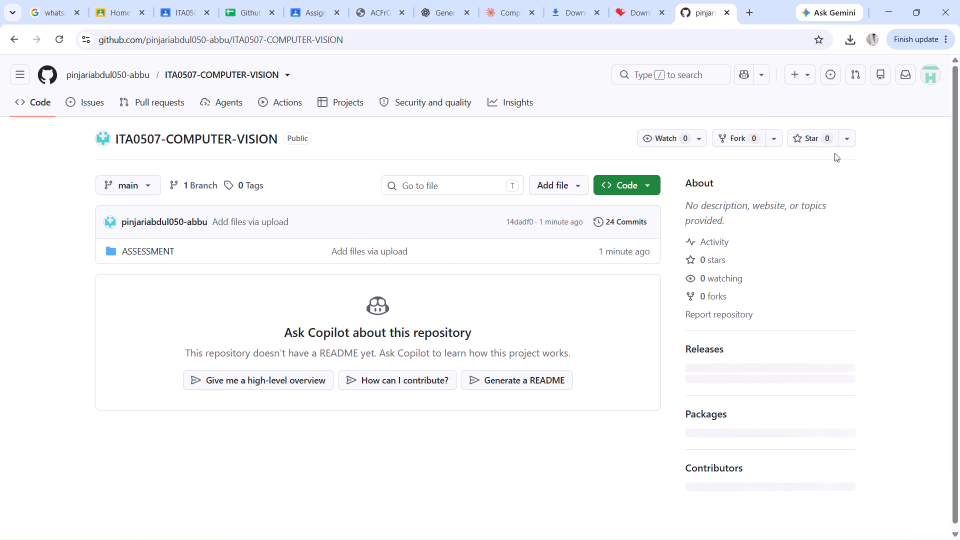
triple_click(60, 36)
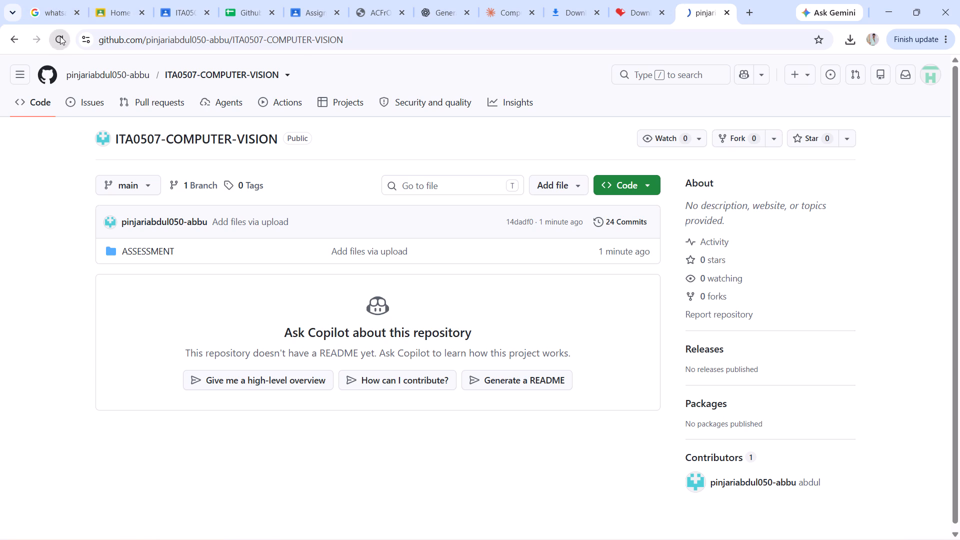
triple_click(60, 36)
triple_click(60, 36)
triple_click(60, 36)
Close the repository tab, open the GitHub dashboard in a new tab, and expand the full list of top repositories.
click(724, 12)
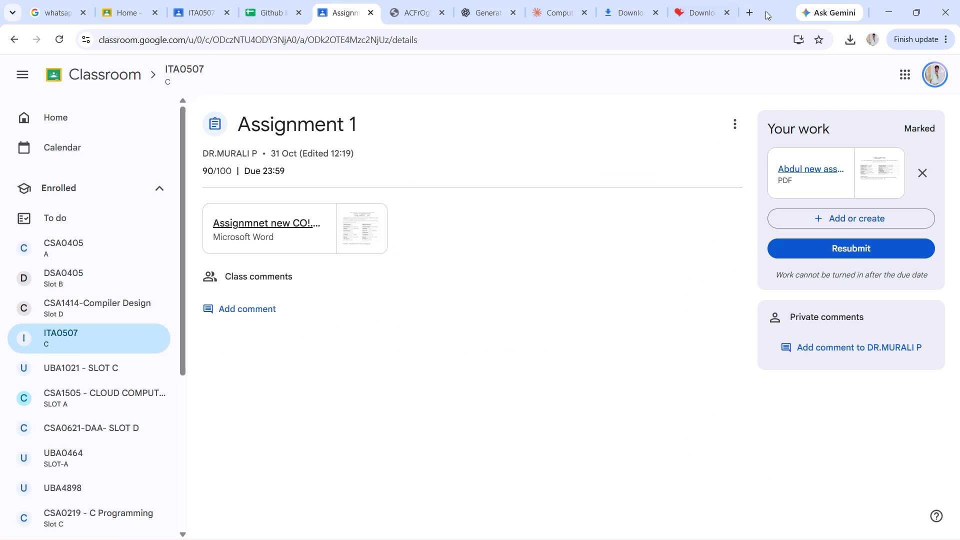
click(749, 10)
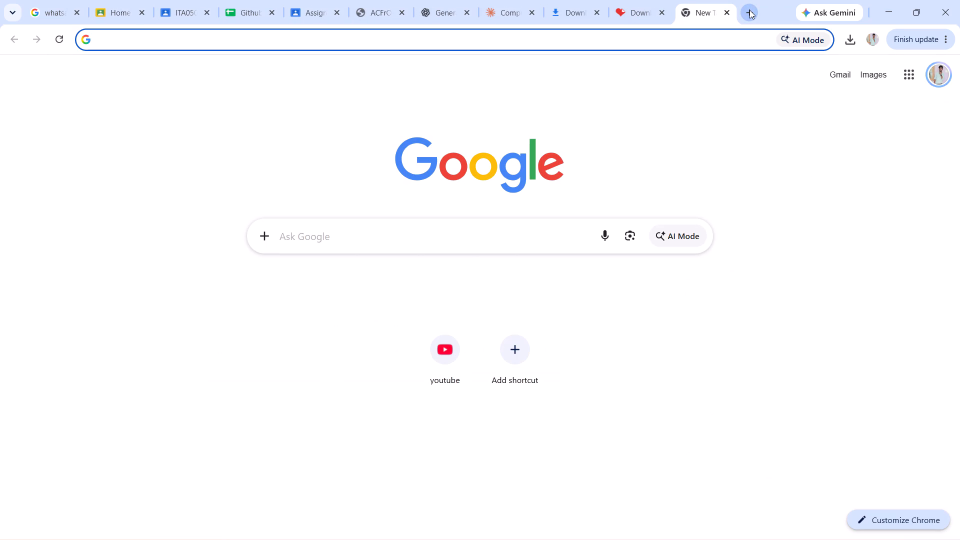
text(github)
key(Return)
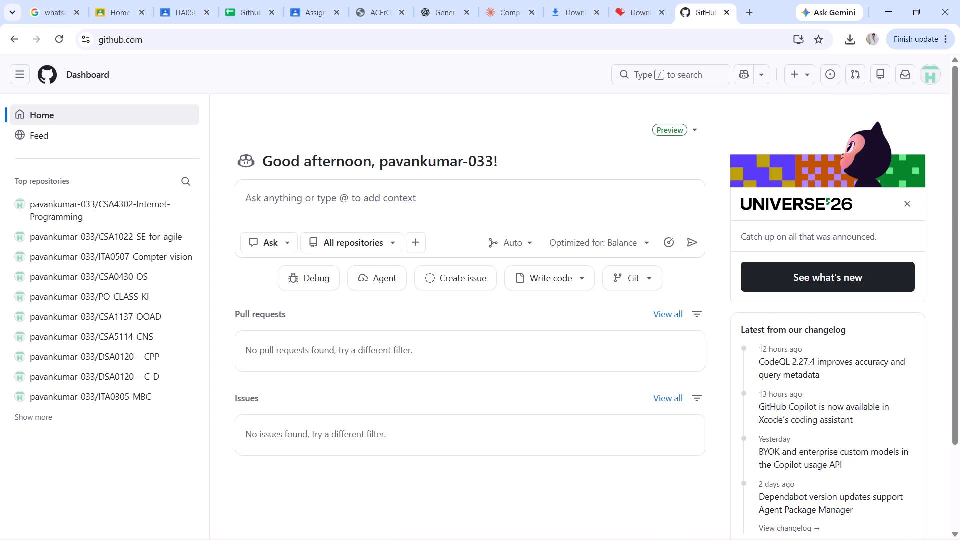
scroll(146, 374, down, 1)
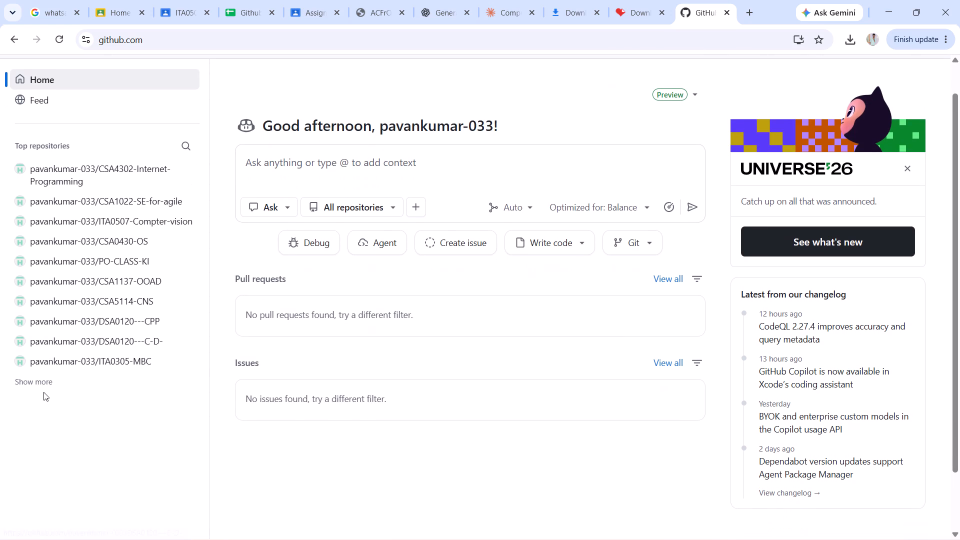
click(42, 381)
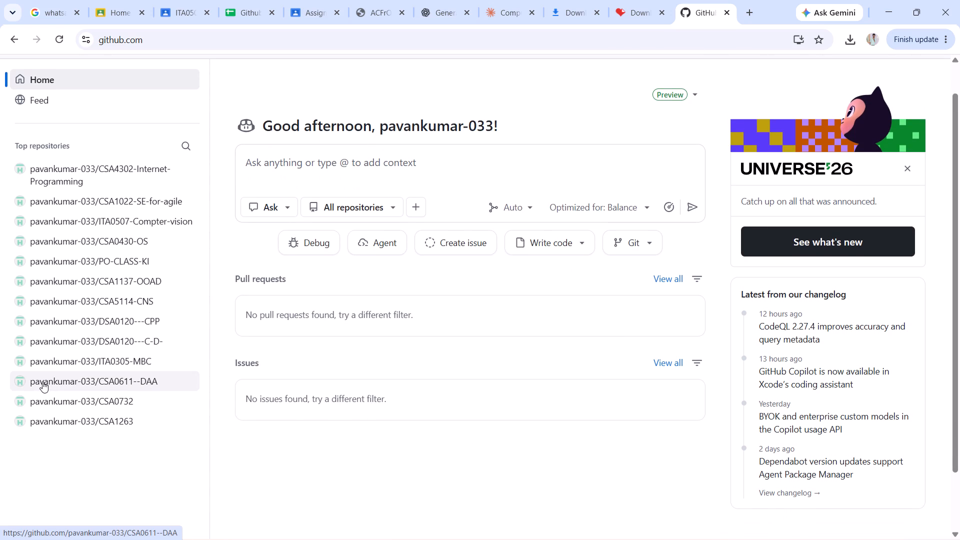
Open the DSA0120---CPP repository and copy its HTTPS clone URL.
click(135, 320)
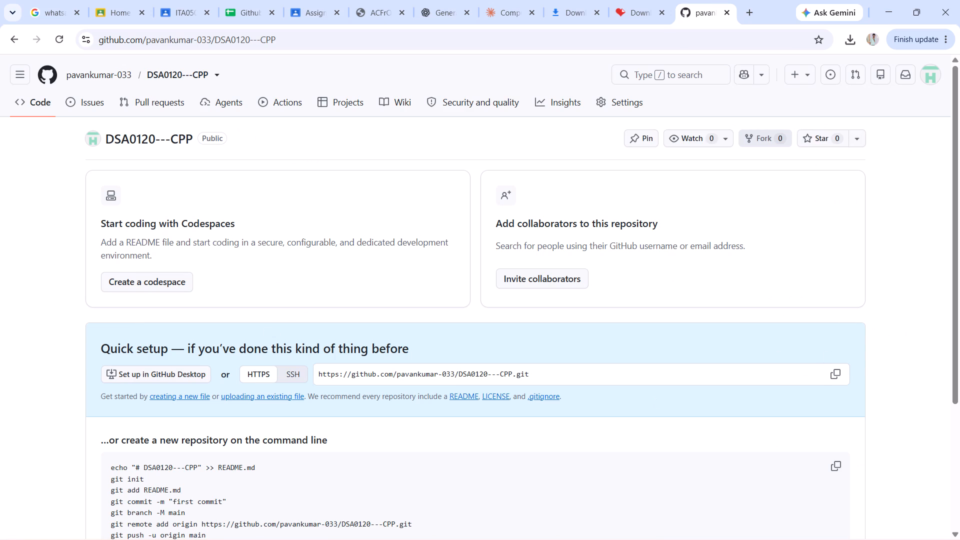
click(834, 377)
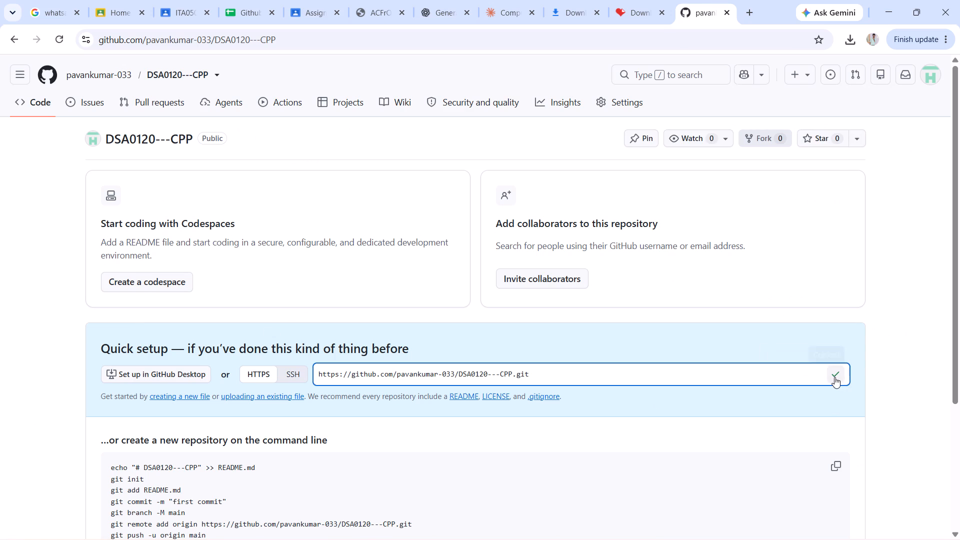